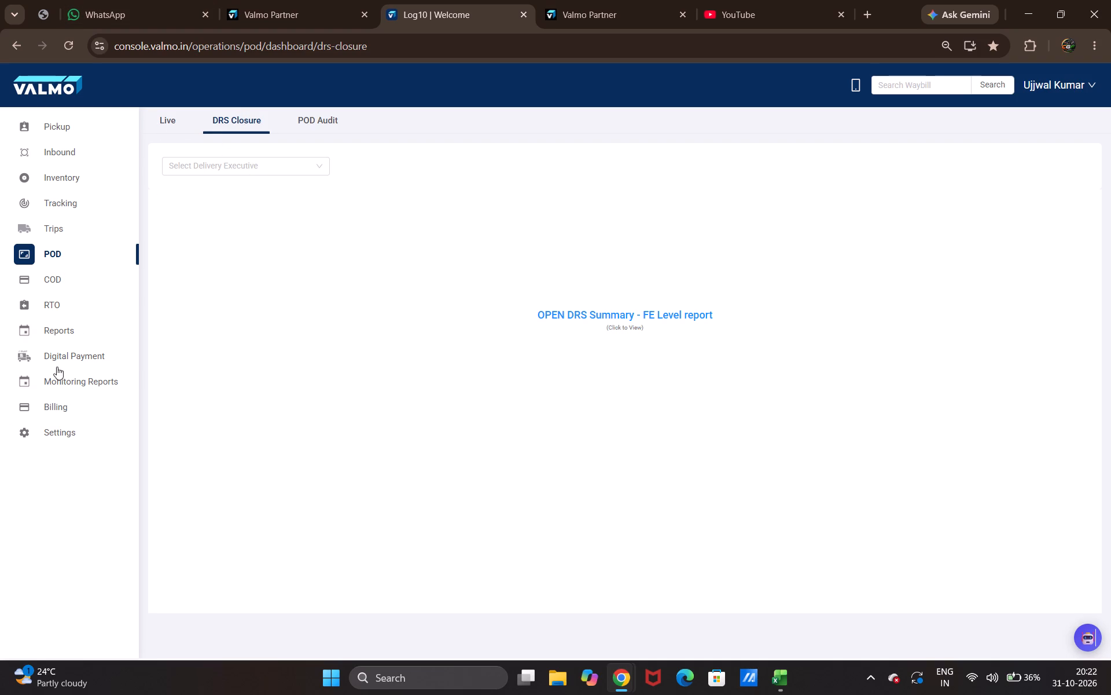
Open the form for creating a new manifest in the RTO Manifest section.
left_click(73, 302)
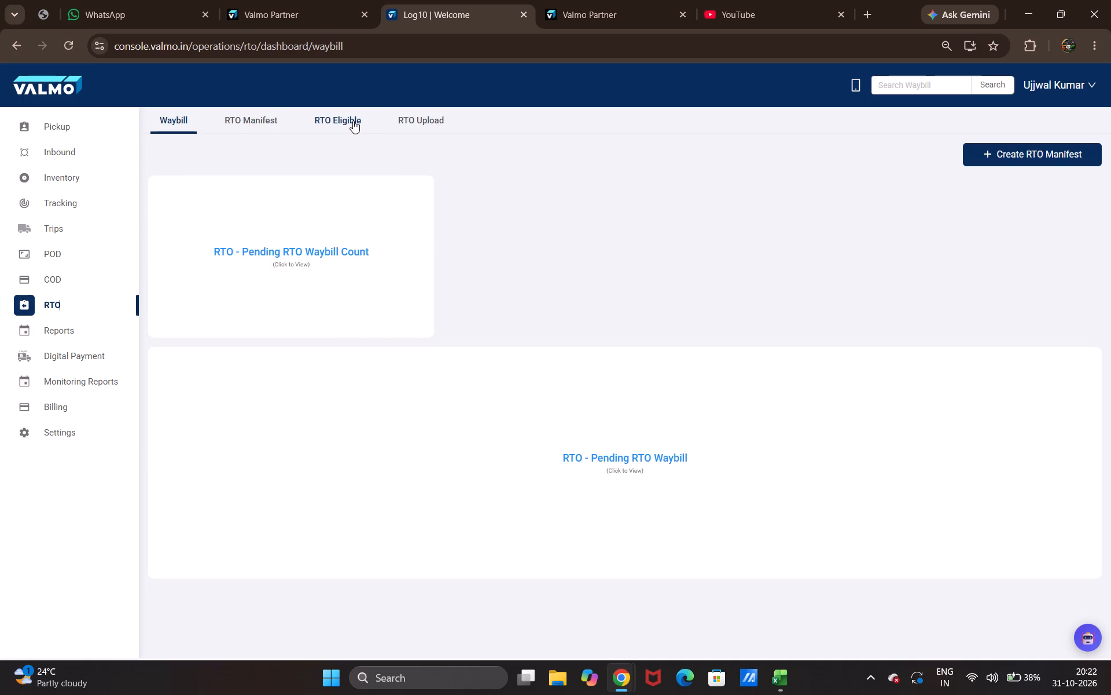
left_click(436, 127)
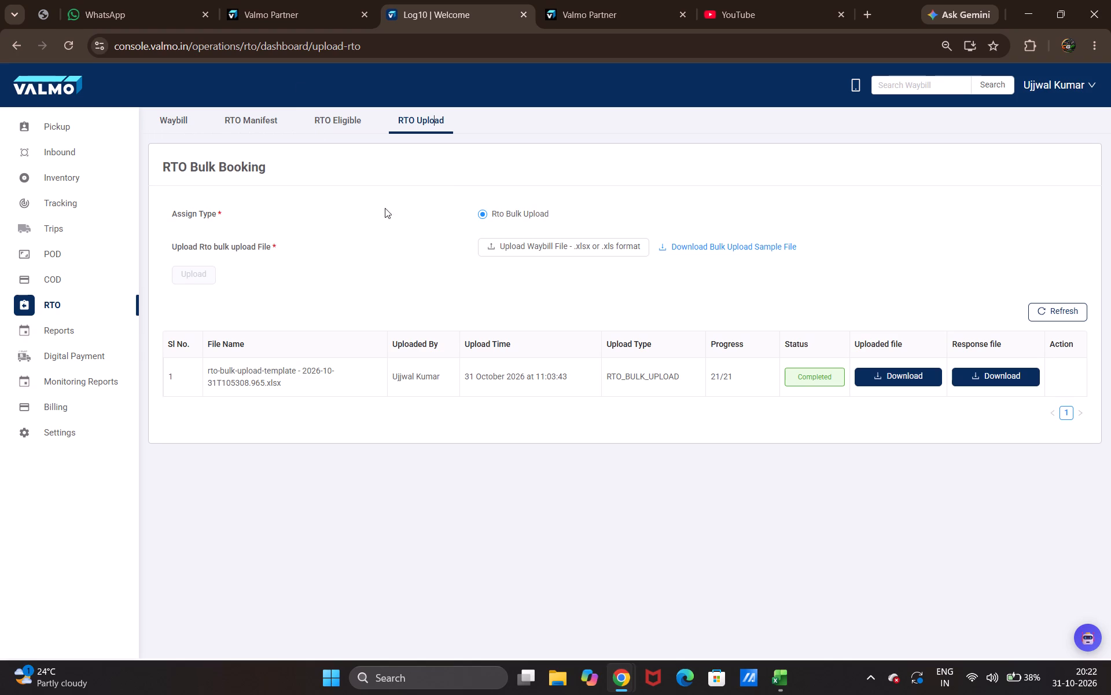
left_click(260, 114)
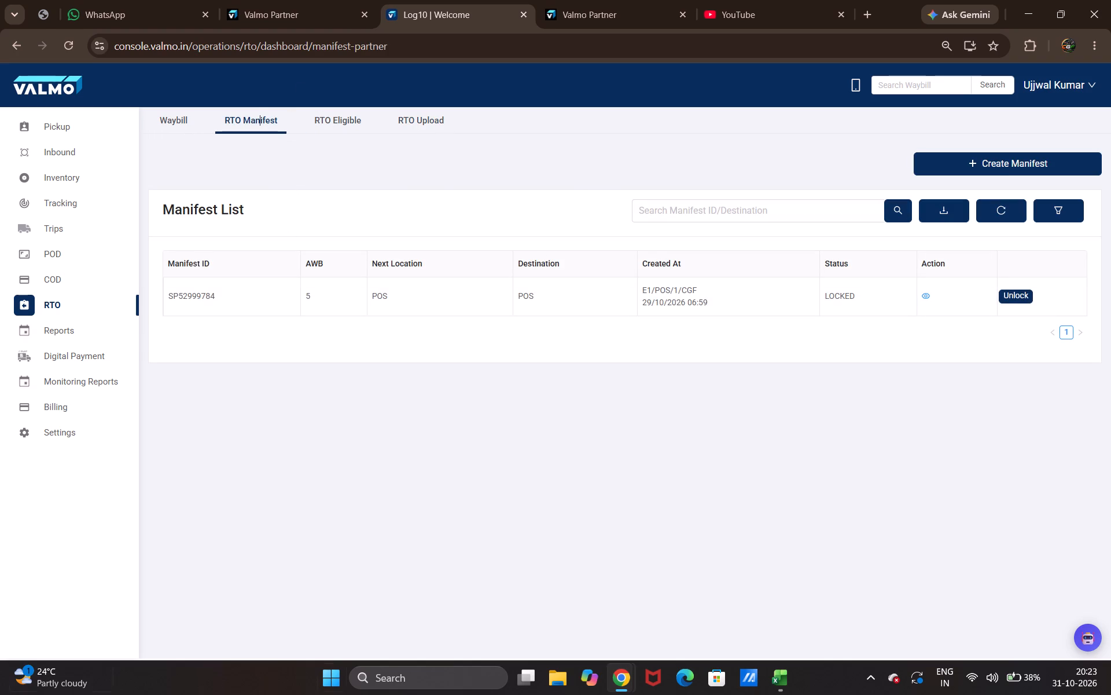
left_click(994, 158)
Create the RTO manifest with manifest ID SP52999789 and destination POS.
left_click(458, 237)
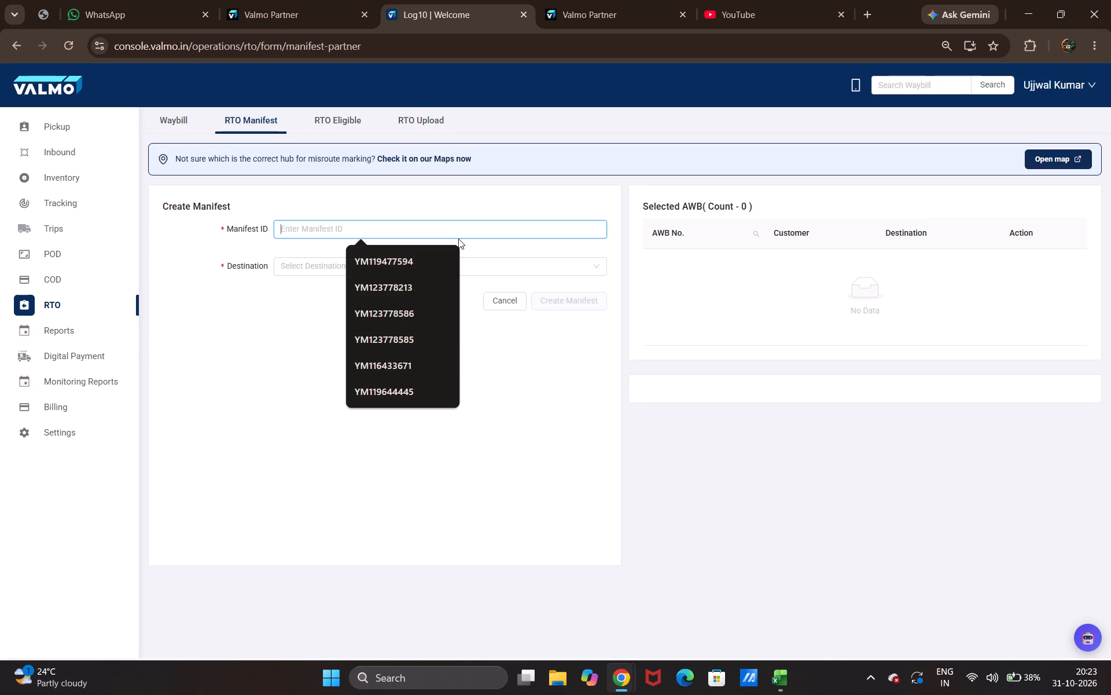
left_click(471, 266)
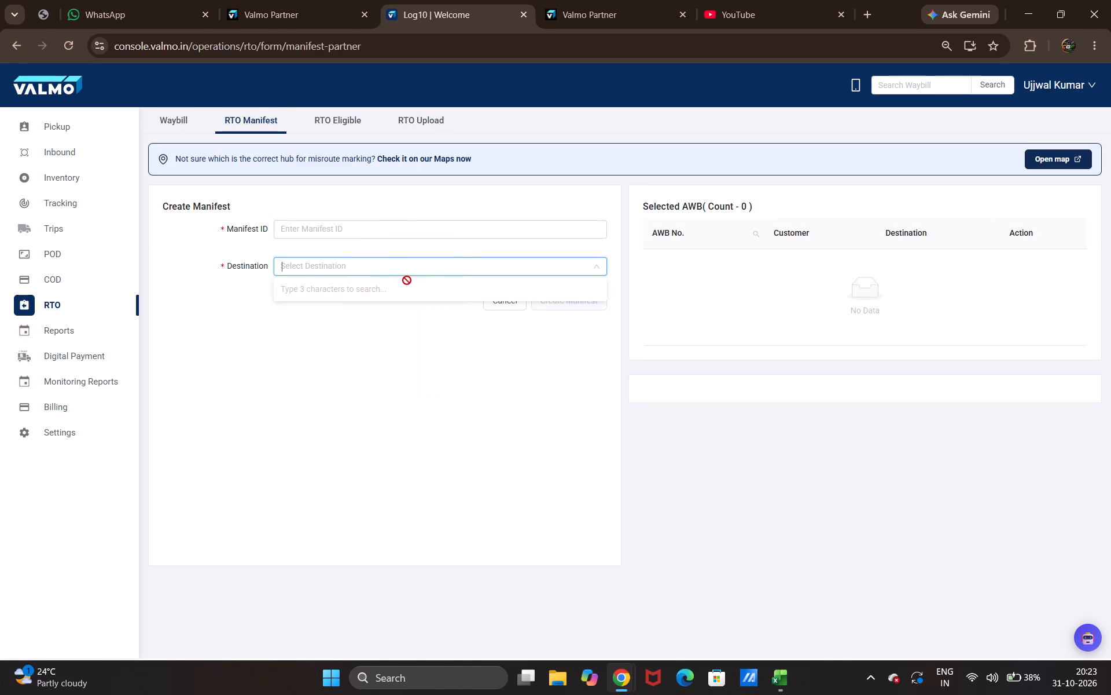
type("po")
key("s")
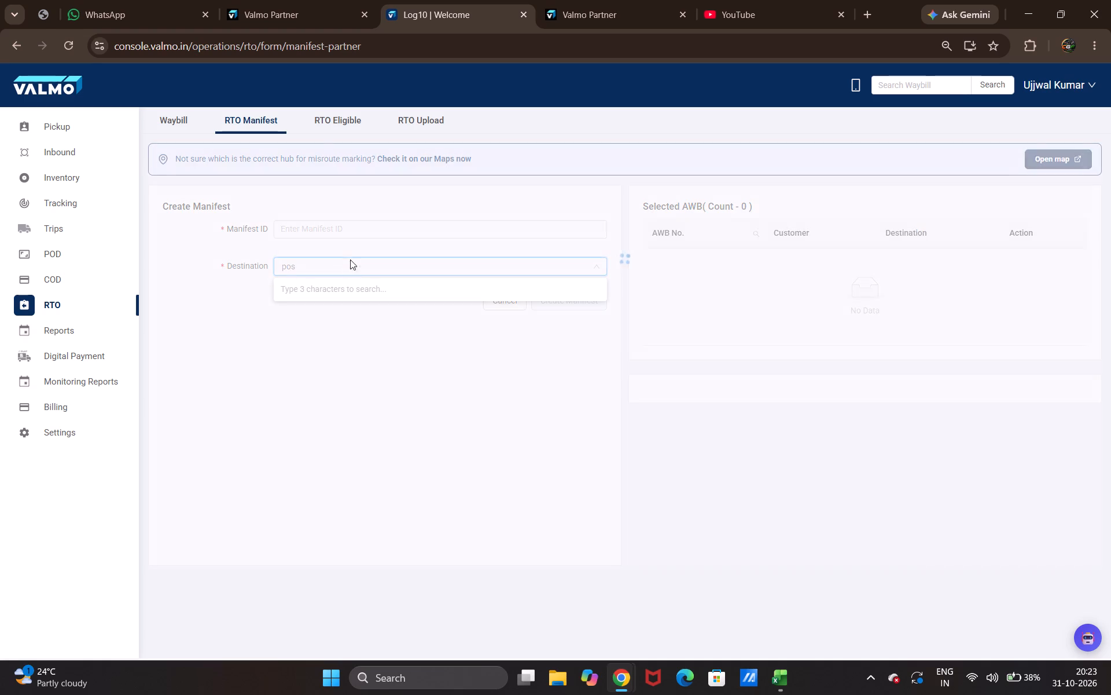
left_click(347, 290)
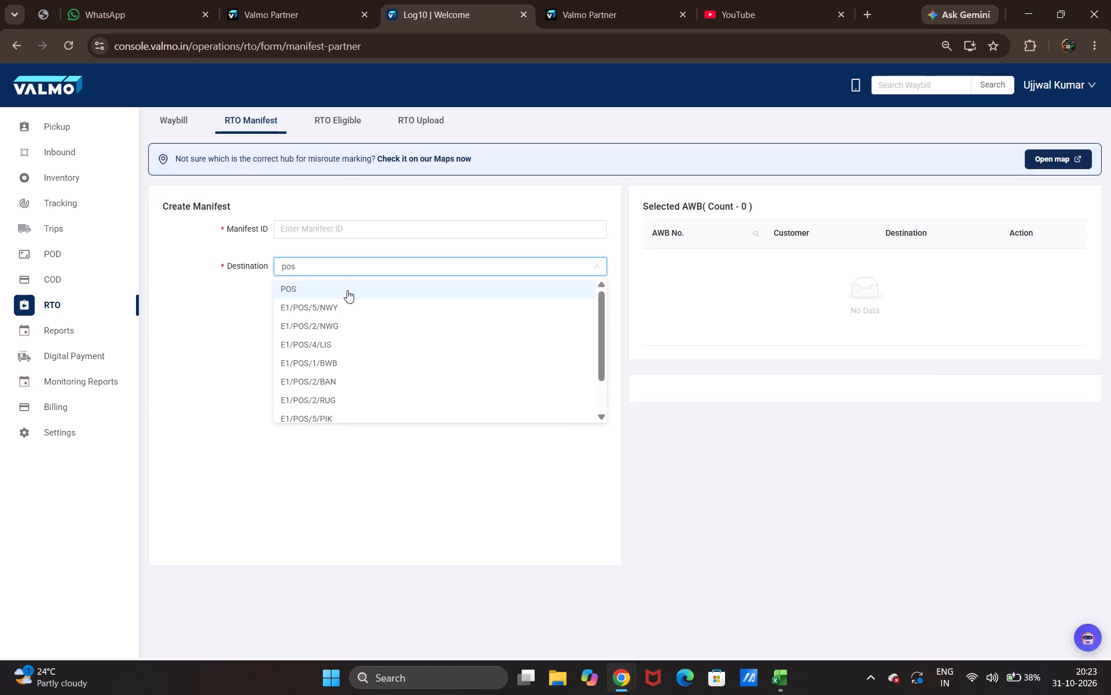
left_click(342, 230)
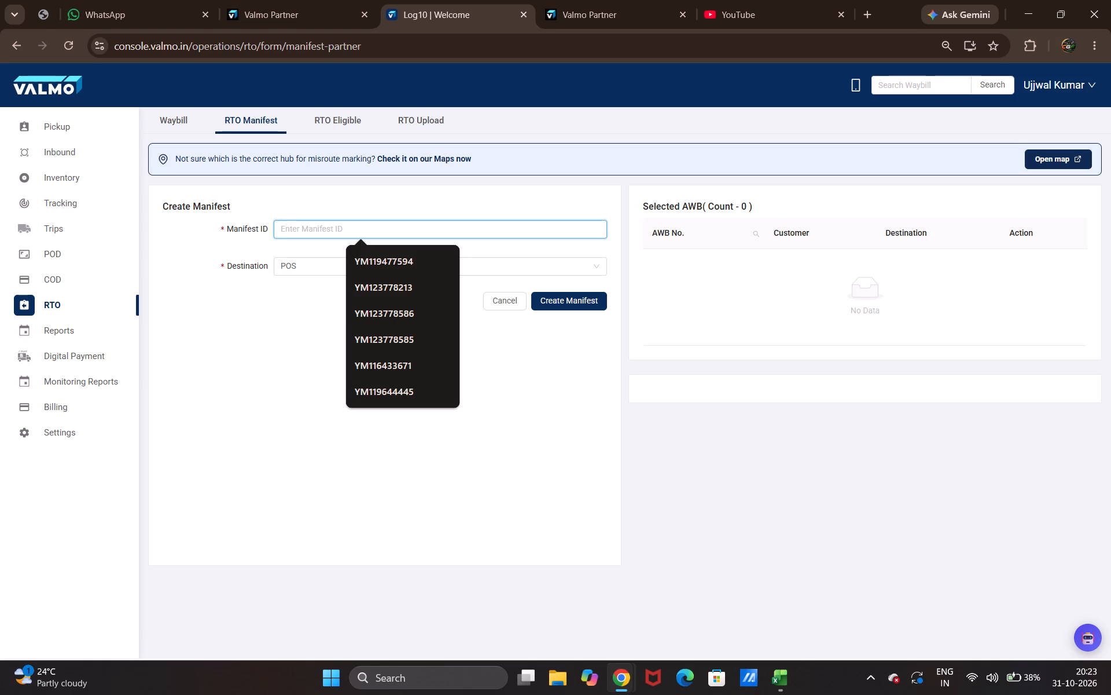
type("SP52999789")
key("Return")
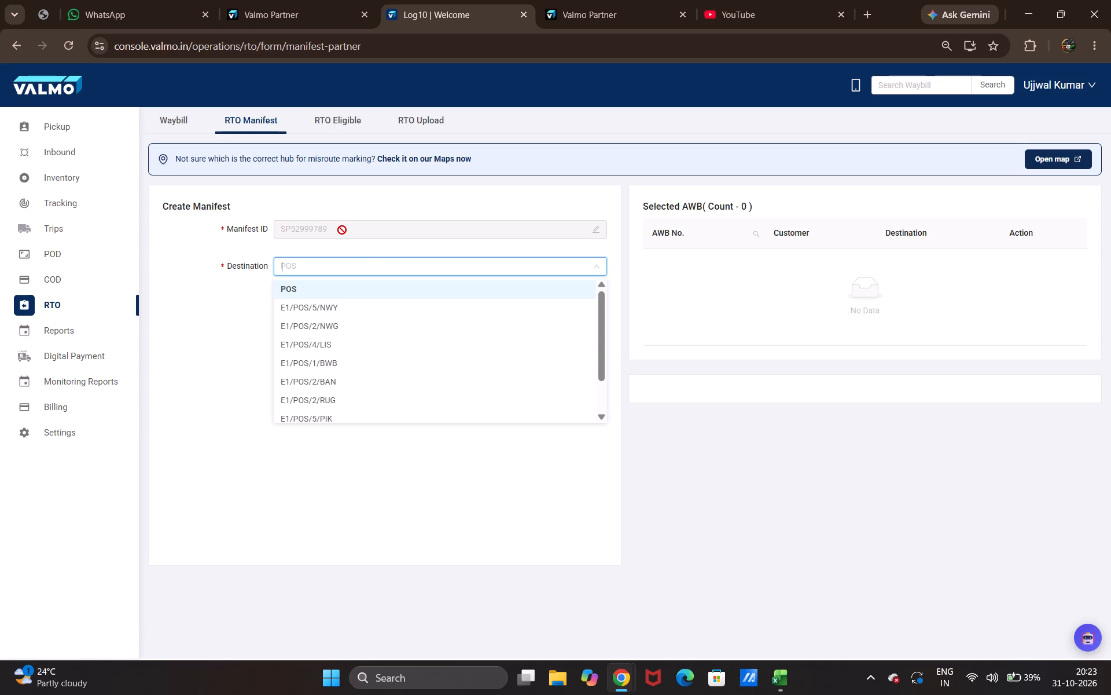
left_click(339, 289)
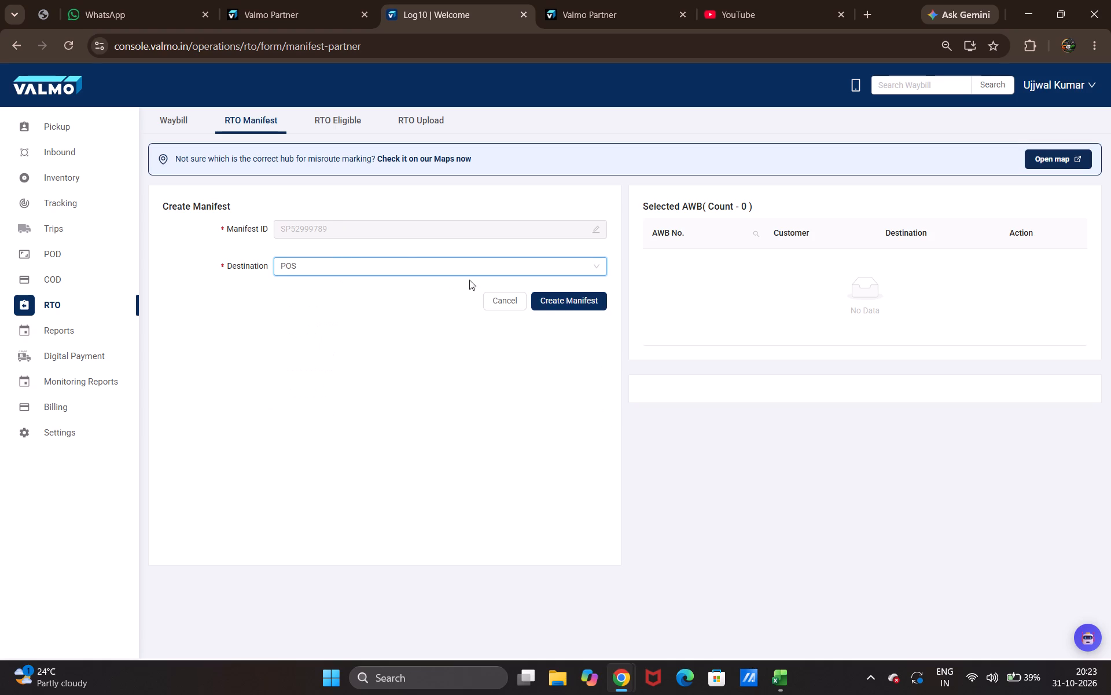
left_click(570, 299)
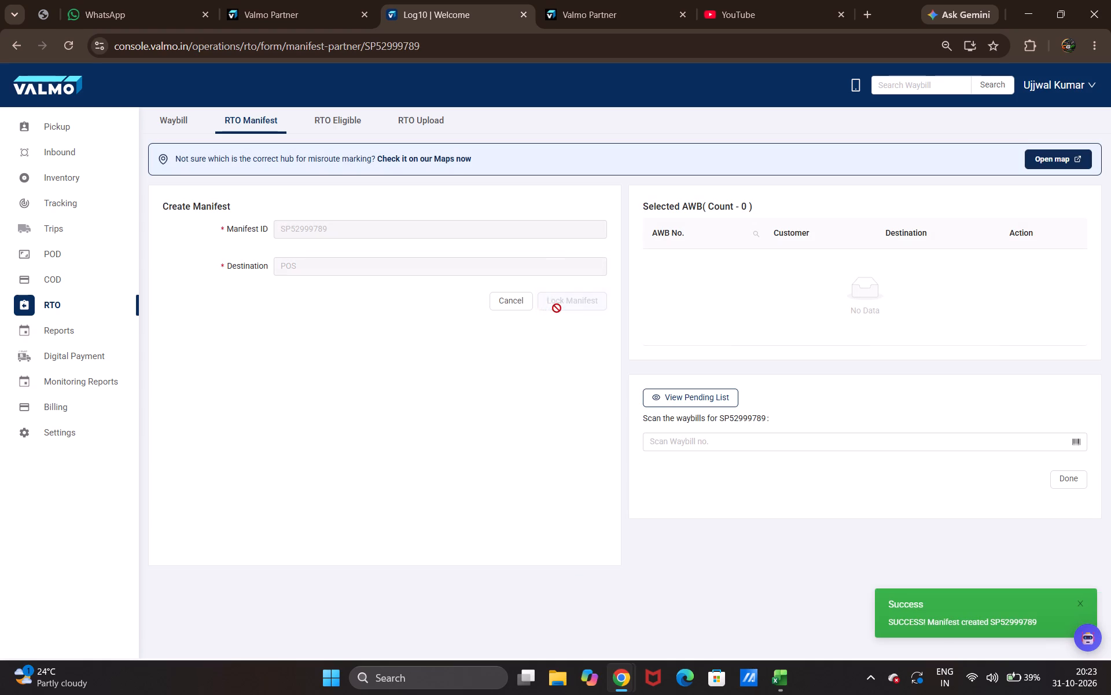
Open the waybill number entry for manifest SP52999789.
left_click(761, 443)
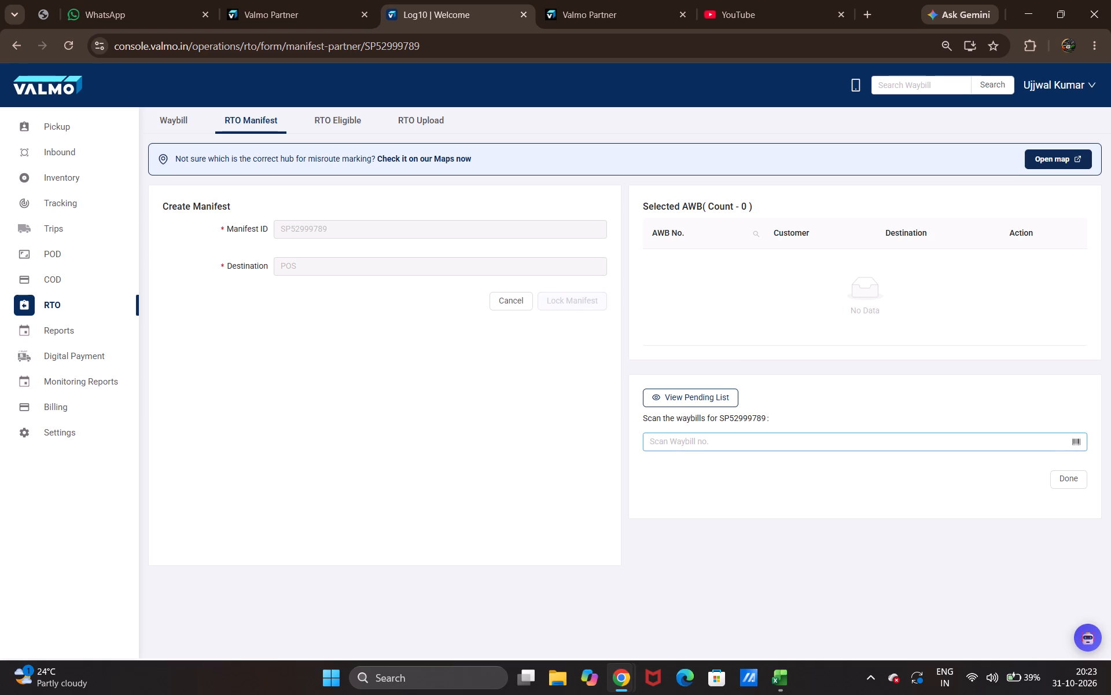
left_click(760, 439)
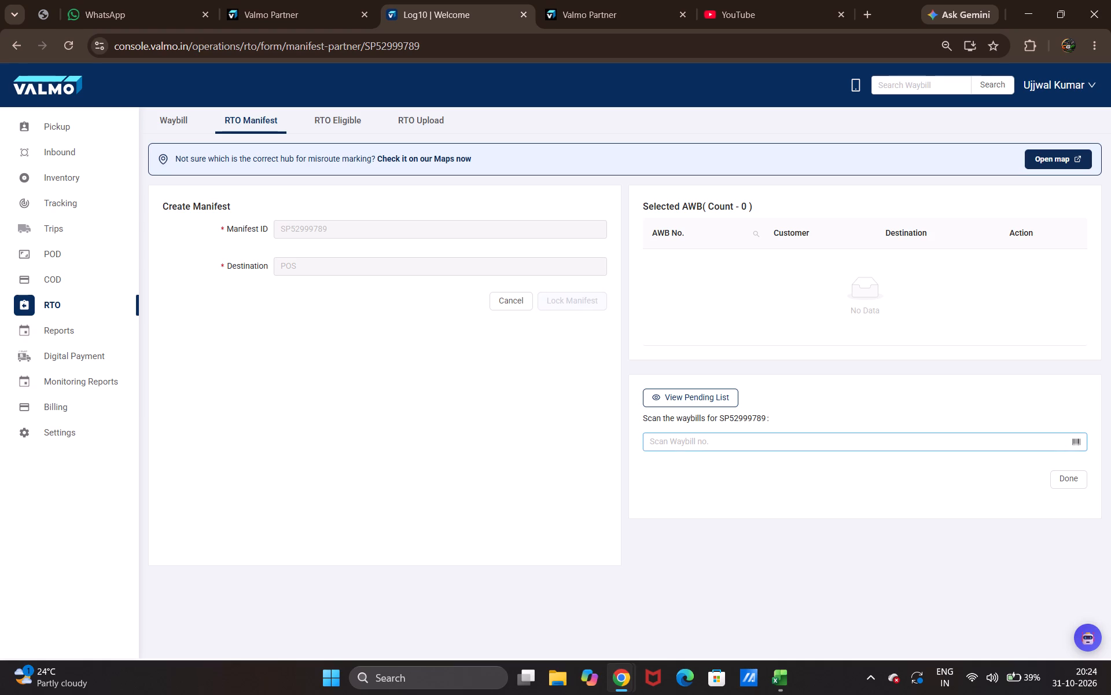
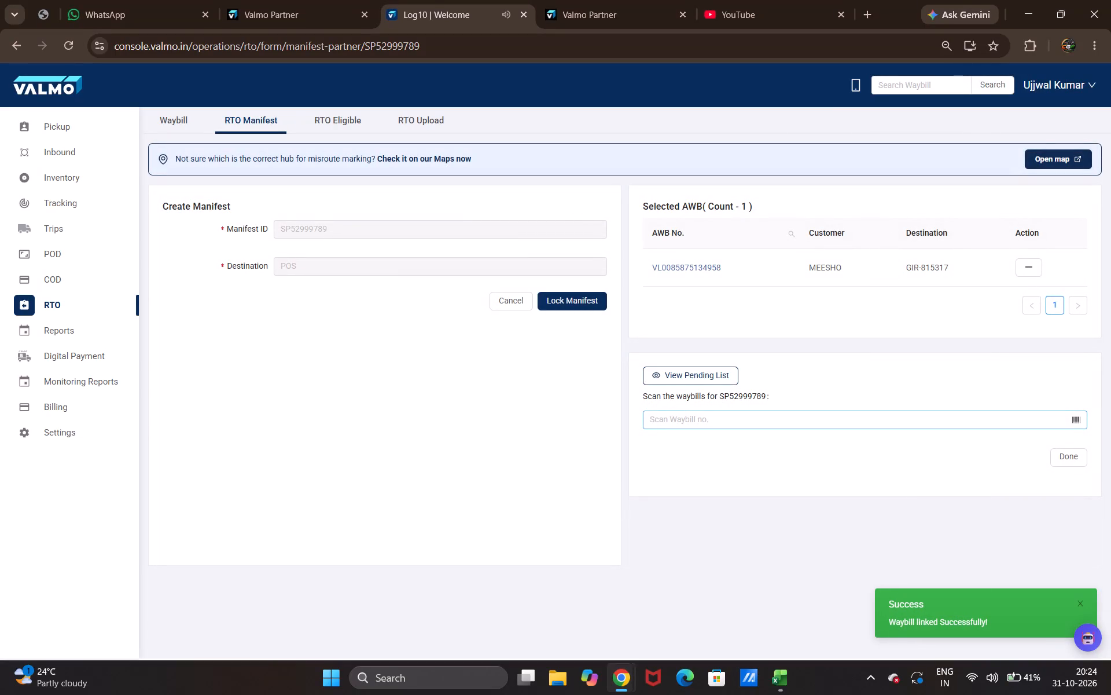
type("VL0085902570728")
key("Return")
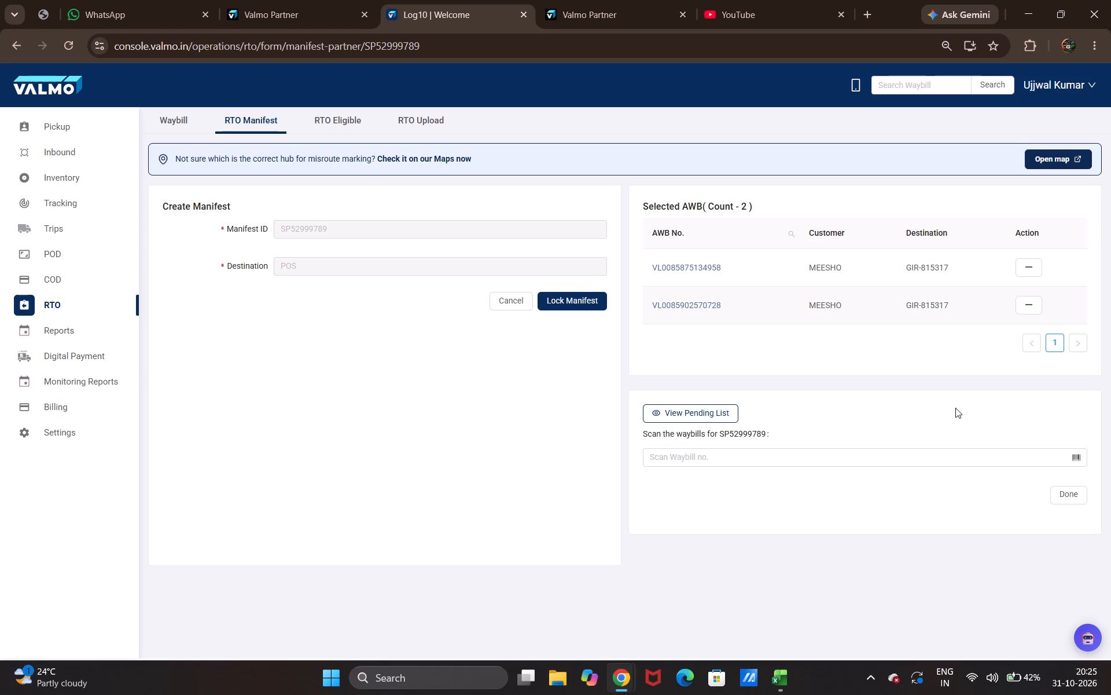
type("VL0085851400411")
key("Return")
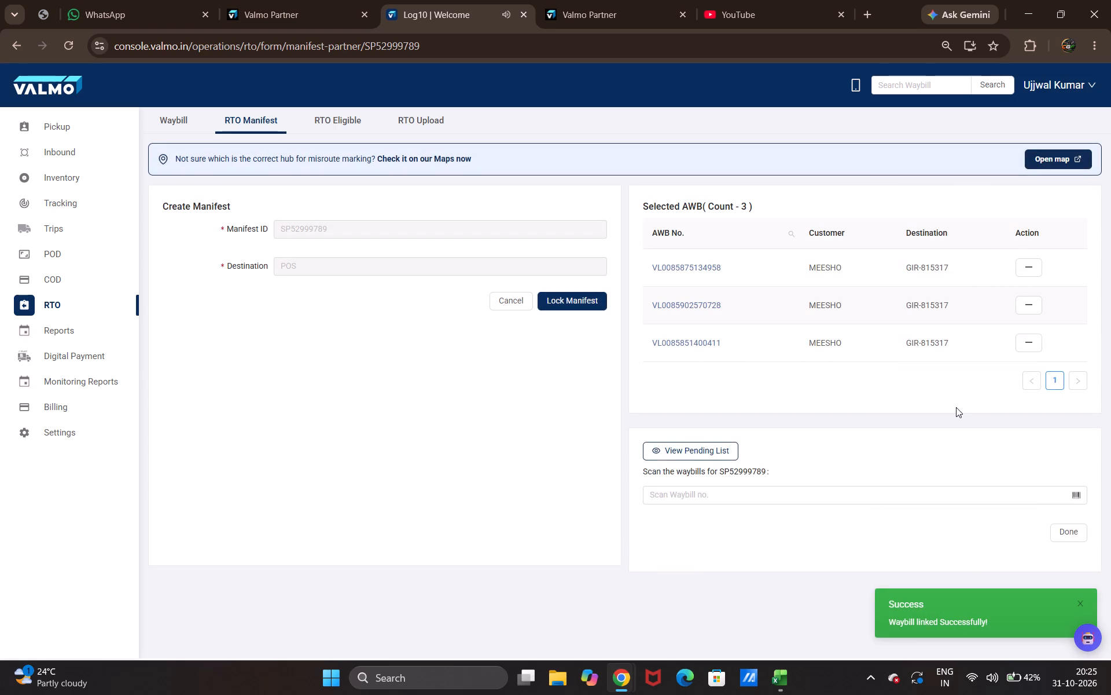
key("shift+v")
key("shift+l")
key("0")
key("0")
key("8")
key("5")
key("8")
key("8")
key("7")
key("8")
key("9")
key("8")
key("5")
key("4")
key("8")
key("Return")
Open the Log10 console in a new browser tab.
left_click(593, 0)
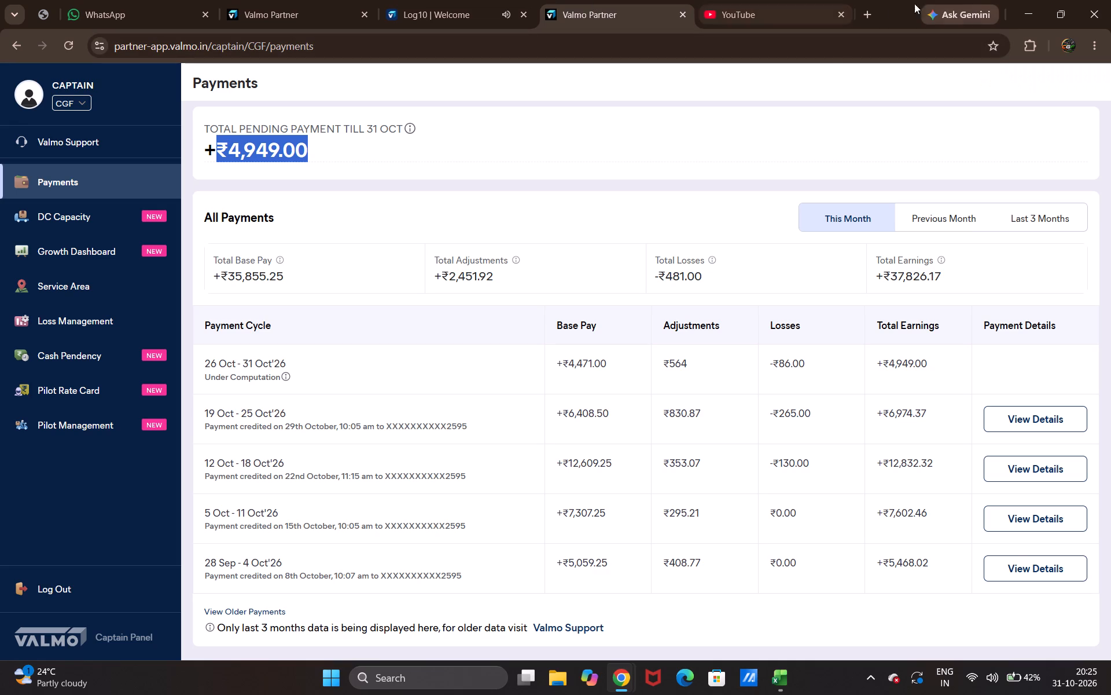
left_click(862, 15)
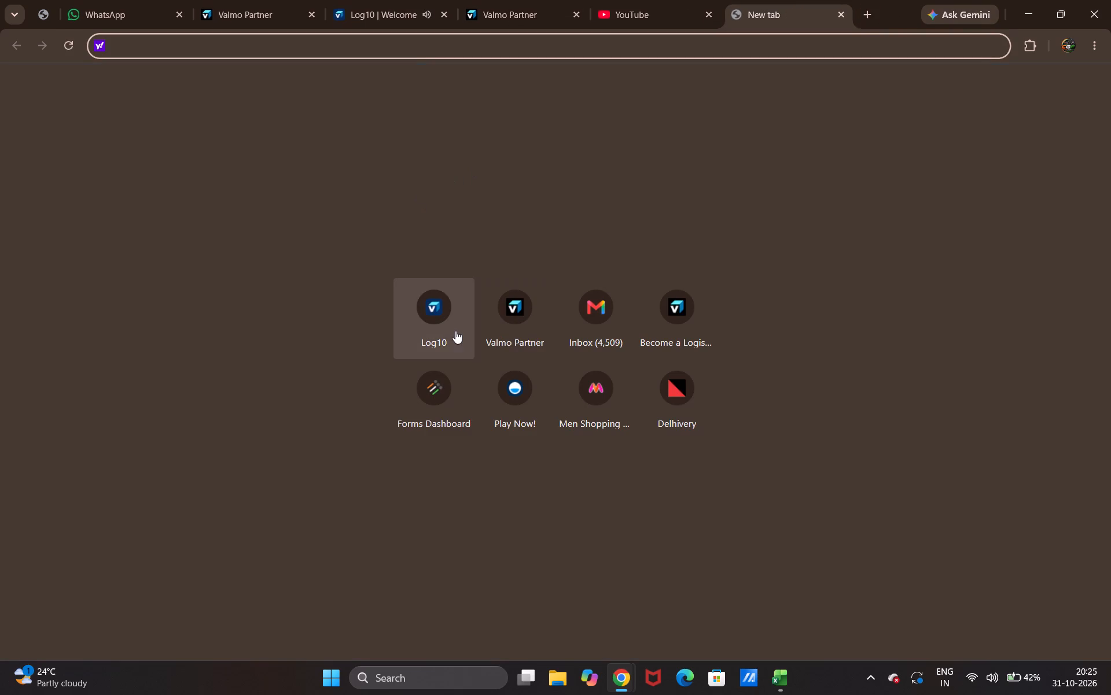
left_click(453, 330)
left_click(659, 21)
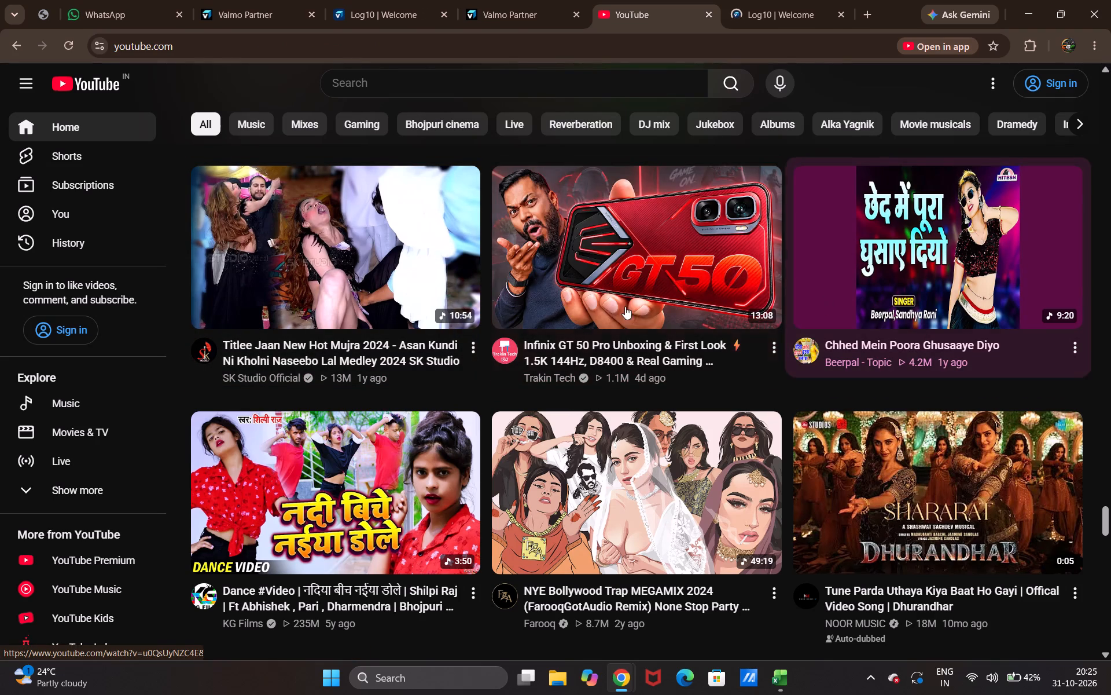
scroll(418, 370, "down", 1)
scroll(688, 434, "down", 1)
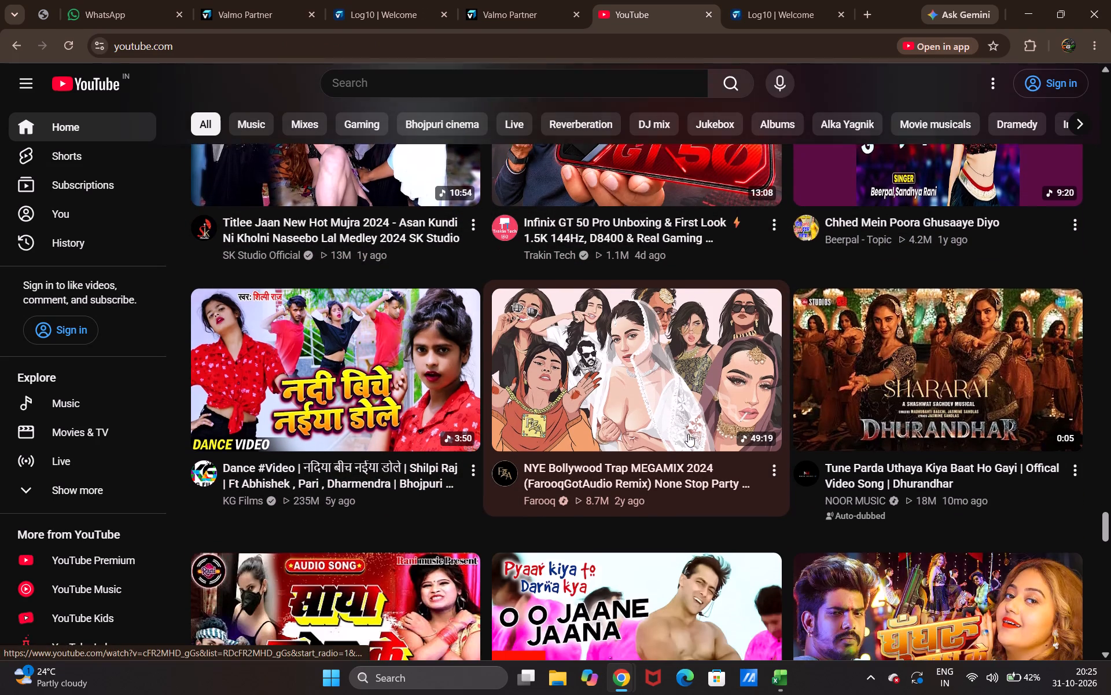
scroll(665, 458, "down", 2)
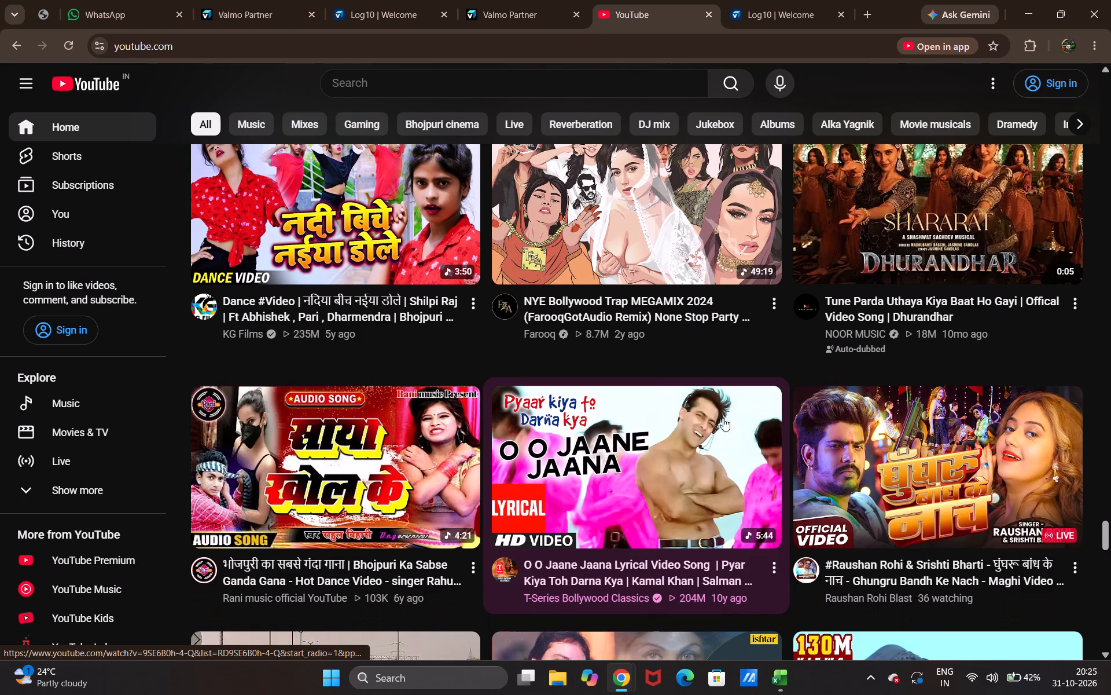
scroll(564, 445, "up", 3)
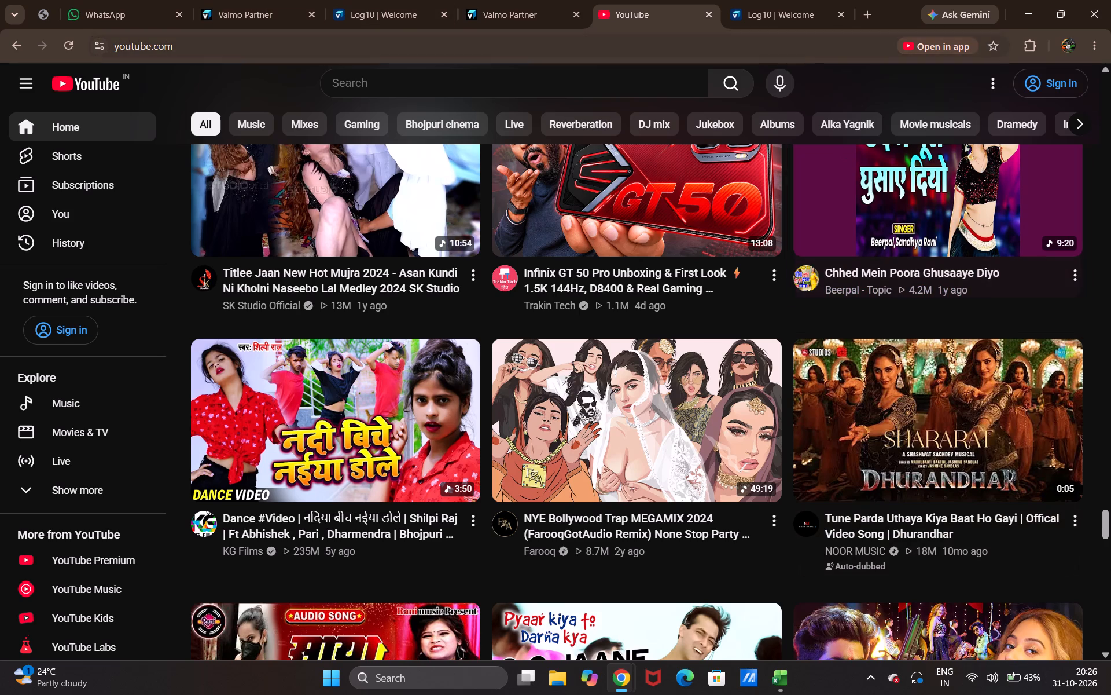
Open the waybill number entry on the Tracking page in the newly opened console tab.
left_click(782, 21)
left_click(90, 204)
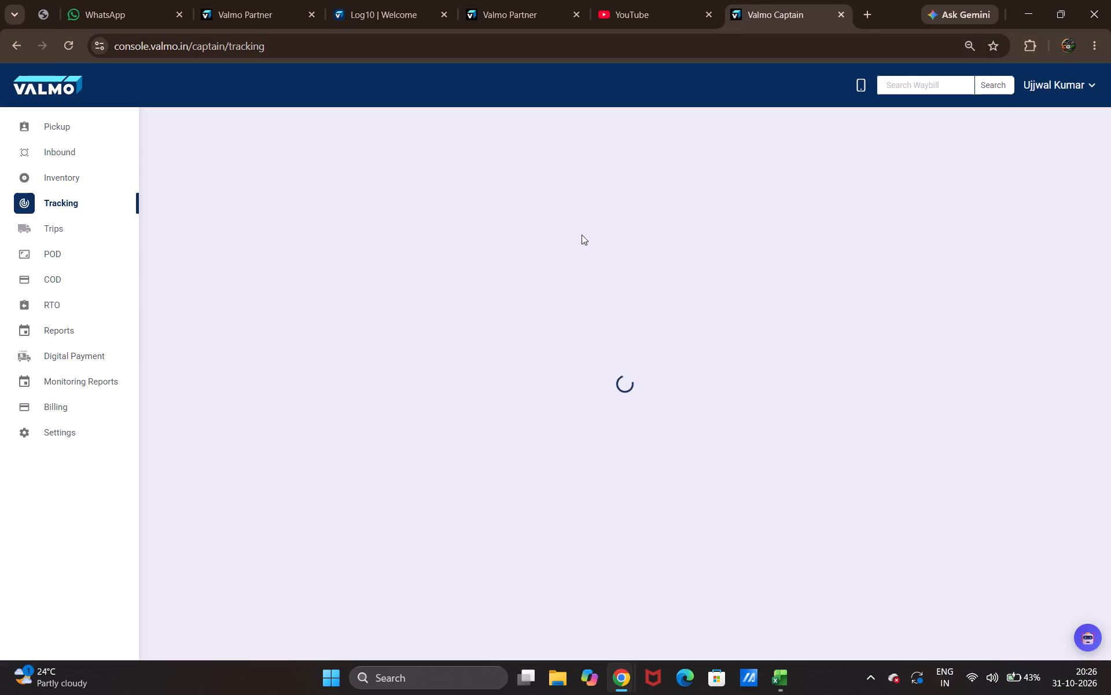
left_click(574, 222)
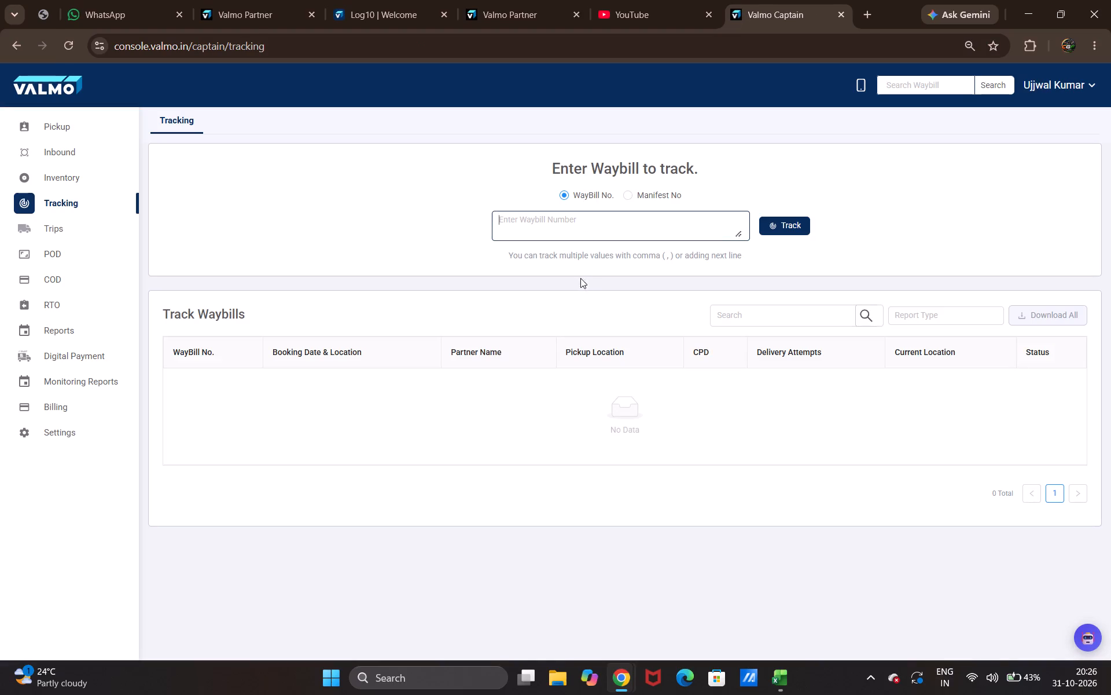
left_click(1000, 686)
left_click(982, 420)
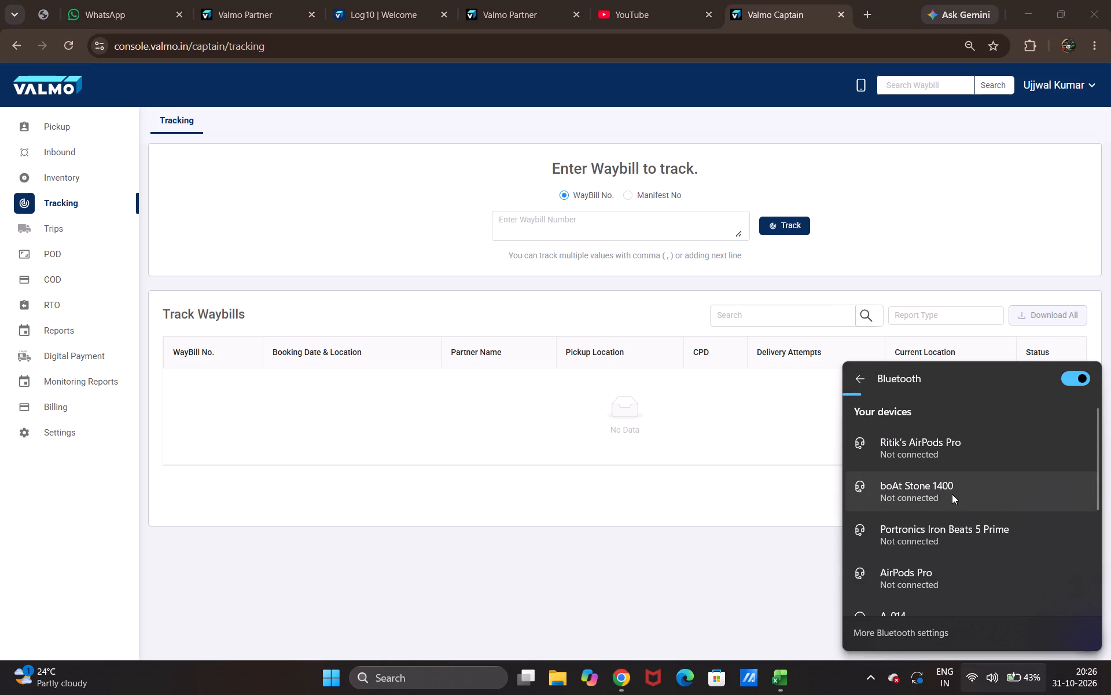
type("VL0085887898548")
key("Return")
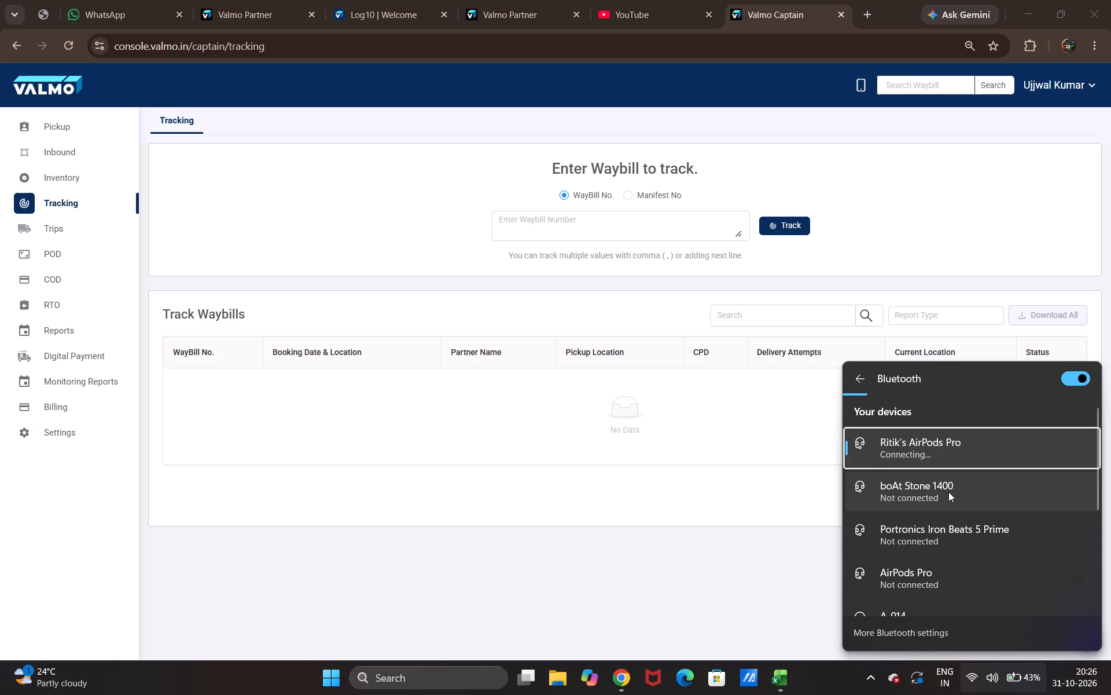
left_click(577, 236)
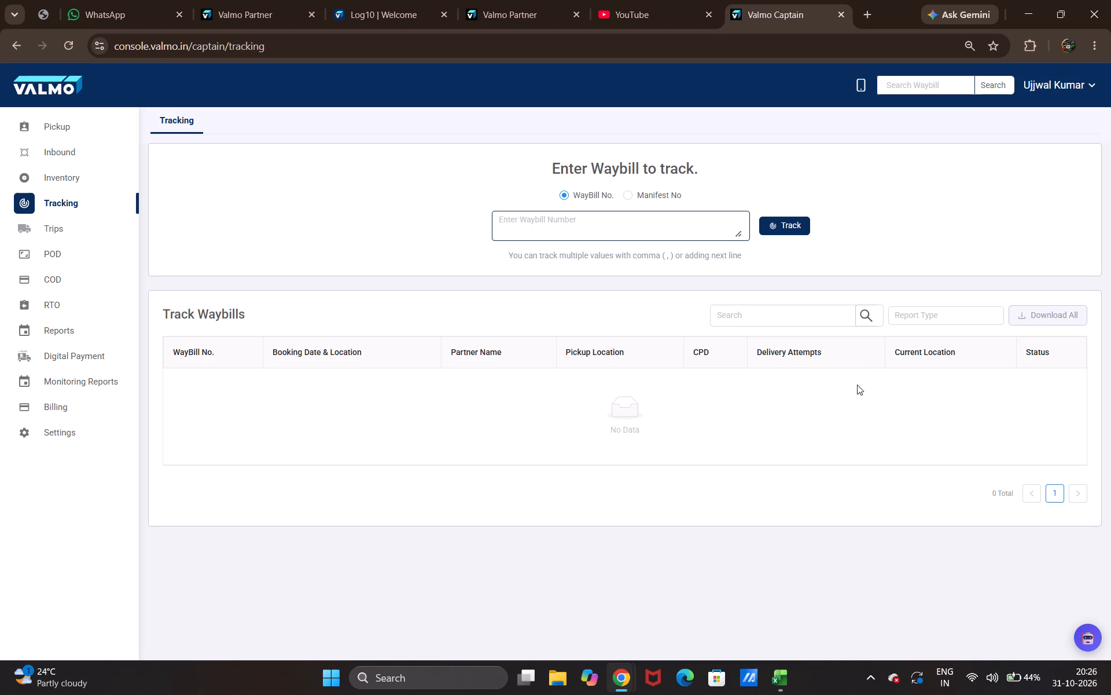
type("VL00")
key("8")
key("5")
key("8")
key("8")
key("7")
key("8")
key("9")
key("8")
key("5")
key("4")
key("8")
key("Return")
left_click(771, 228)
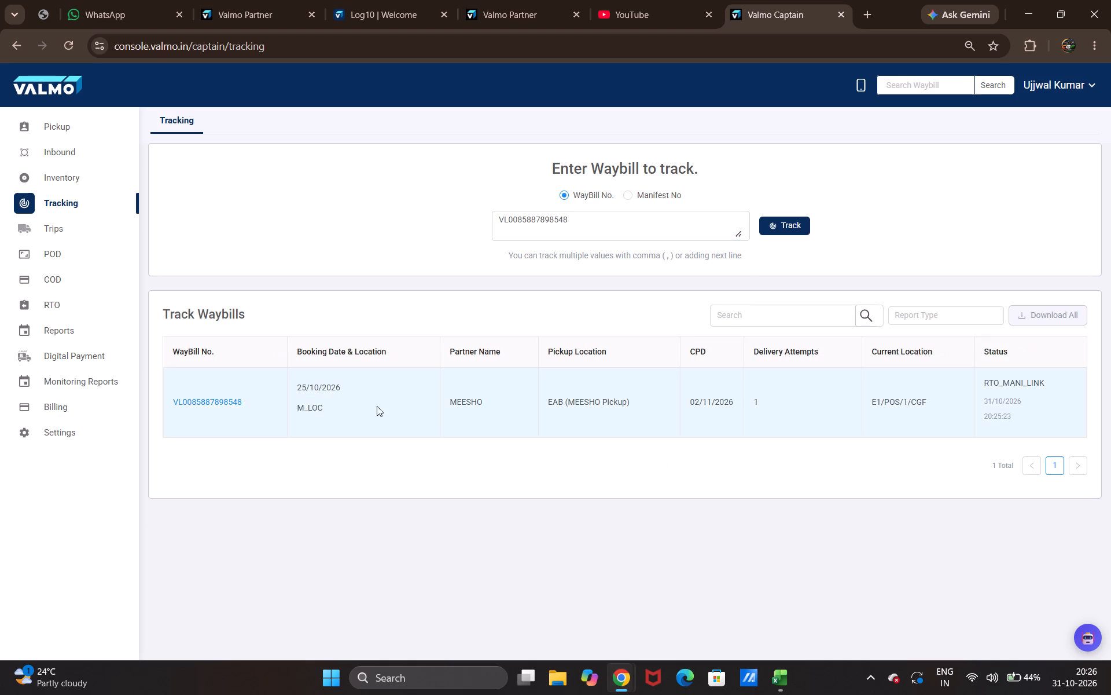
left_click(230, 402)
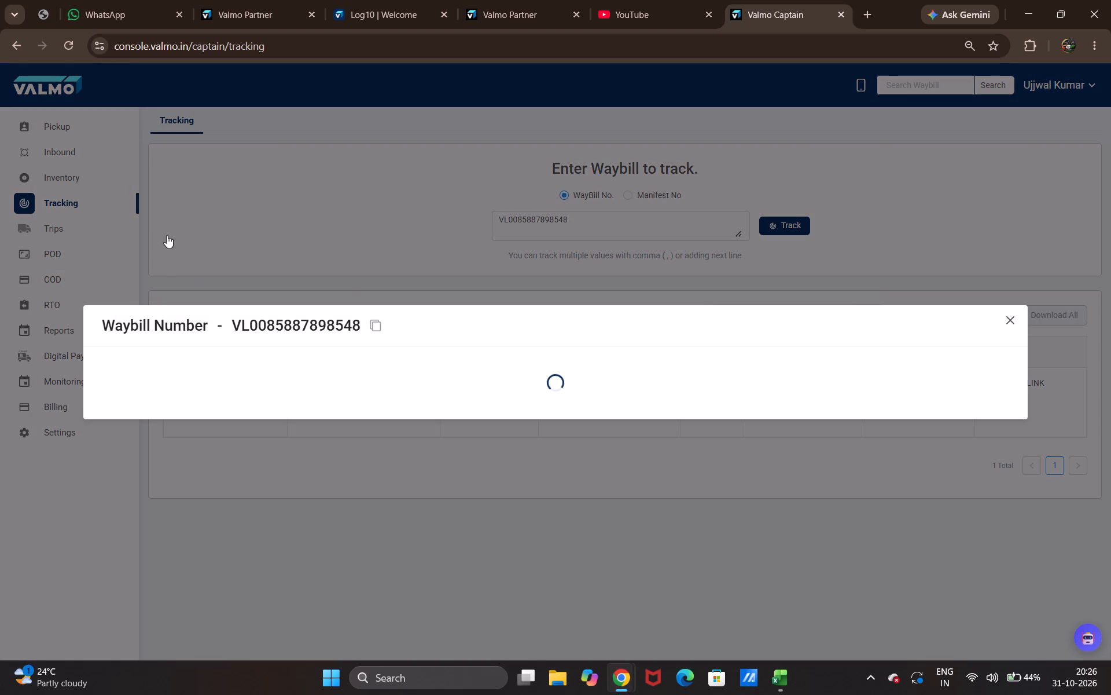
left_click(179, 236)
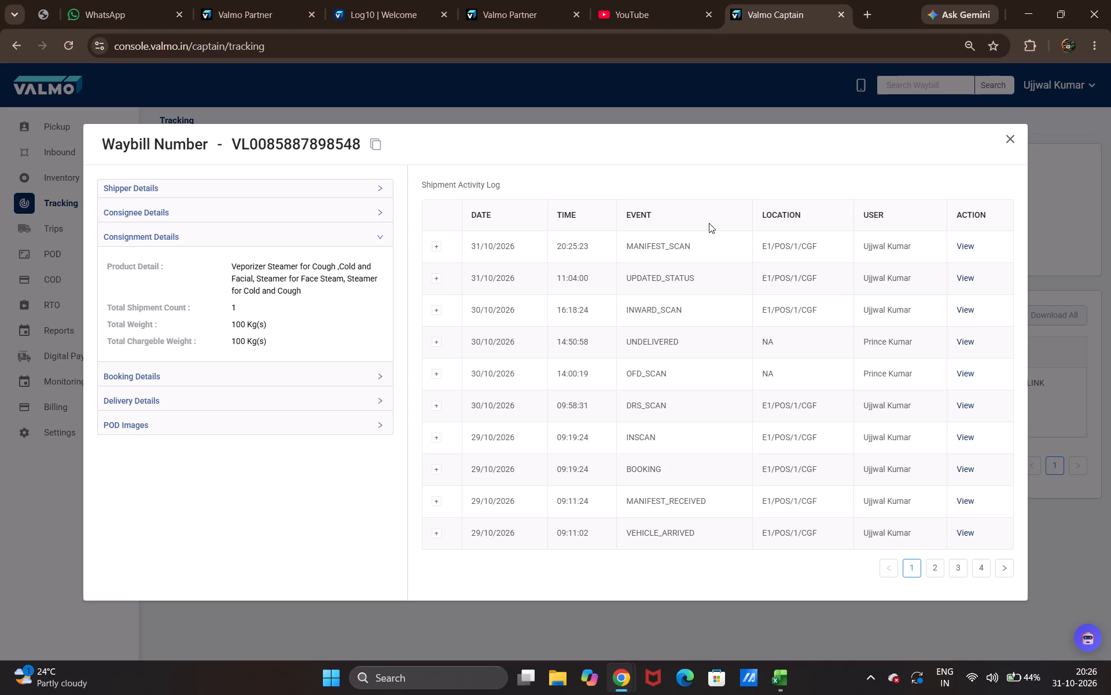
left_click(1011, 138)
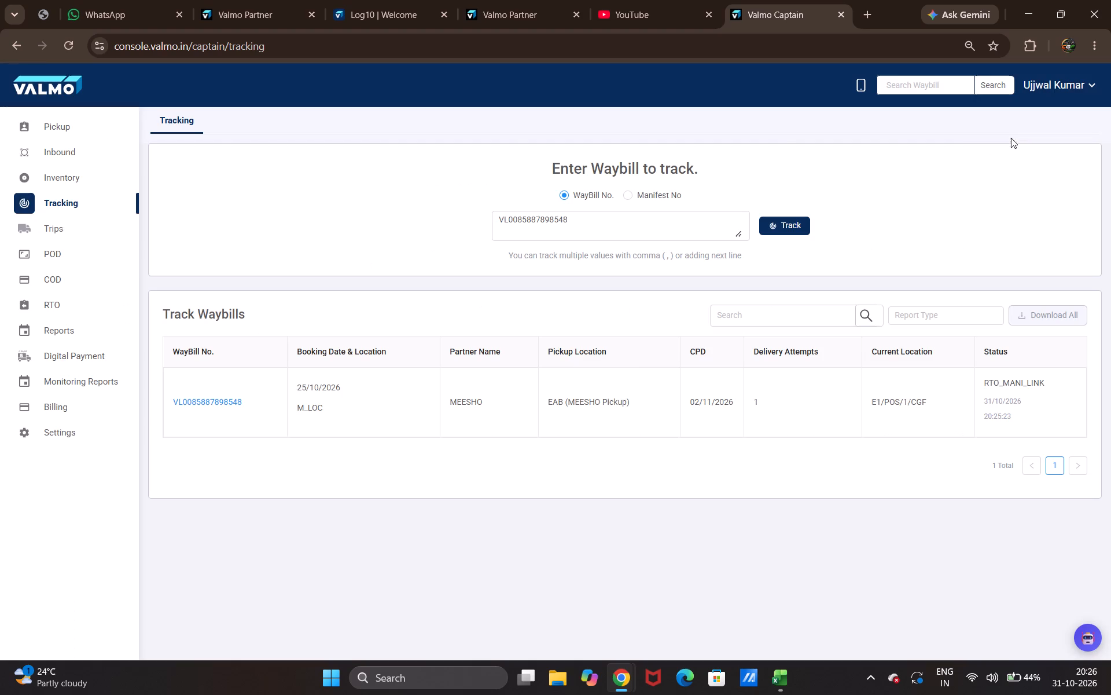
left_click(286, 4)
left_click(354, 0)
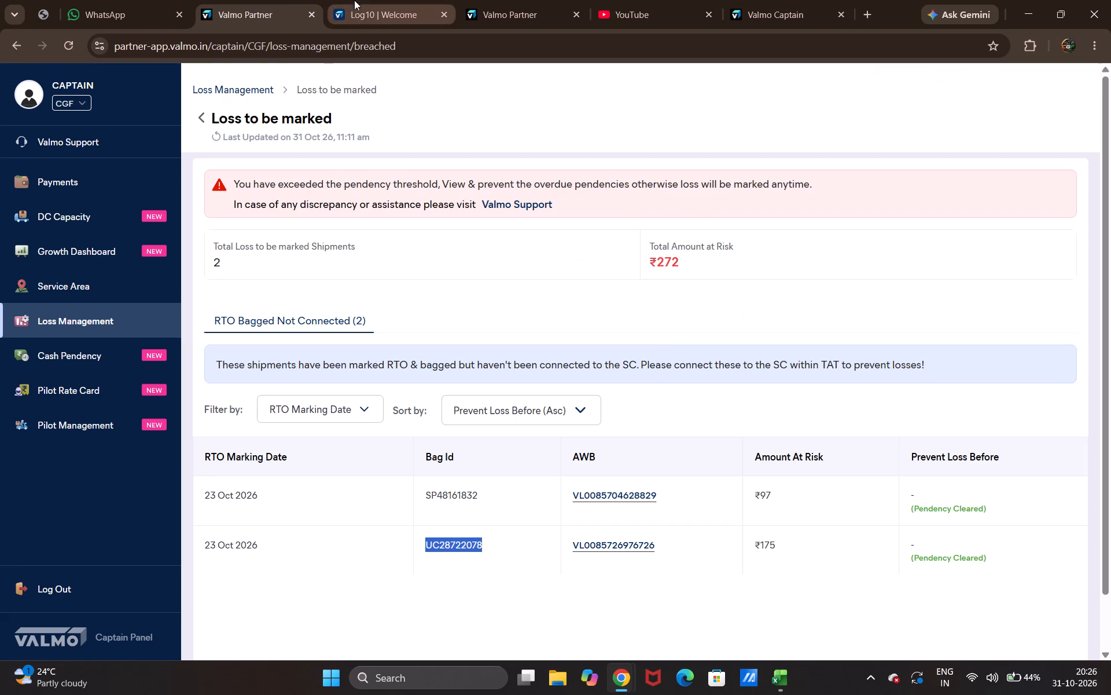
left_click(705, 518)
left_click(716, 536)
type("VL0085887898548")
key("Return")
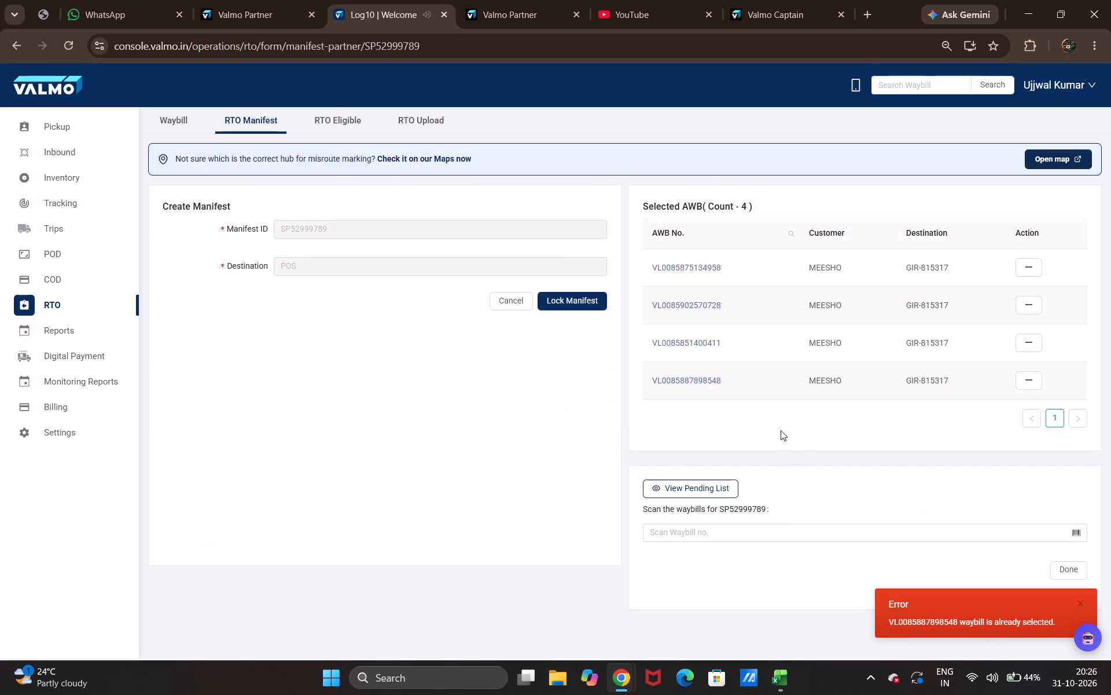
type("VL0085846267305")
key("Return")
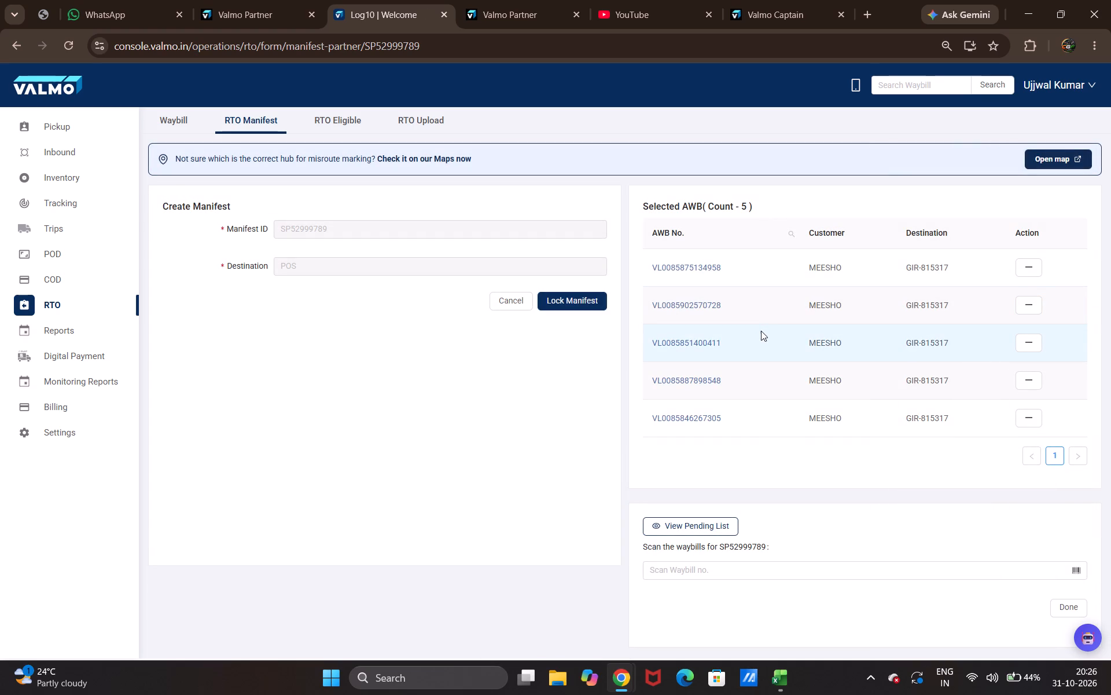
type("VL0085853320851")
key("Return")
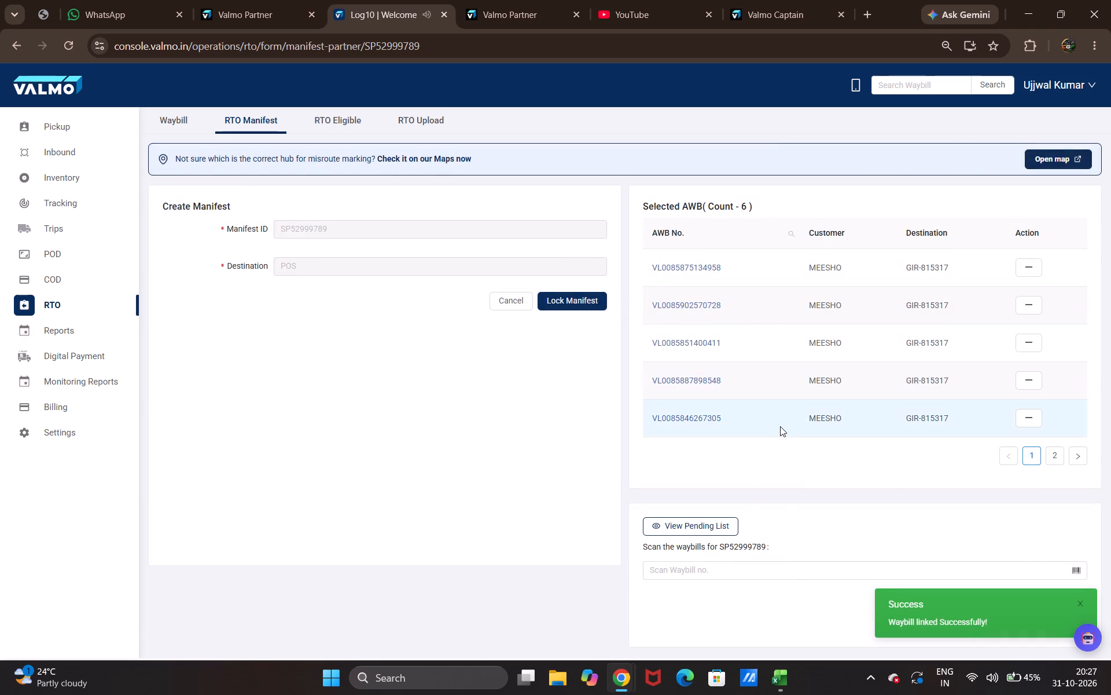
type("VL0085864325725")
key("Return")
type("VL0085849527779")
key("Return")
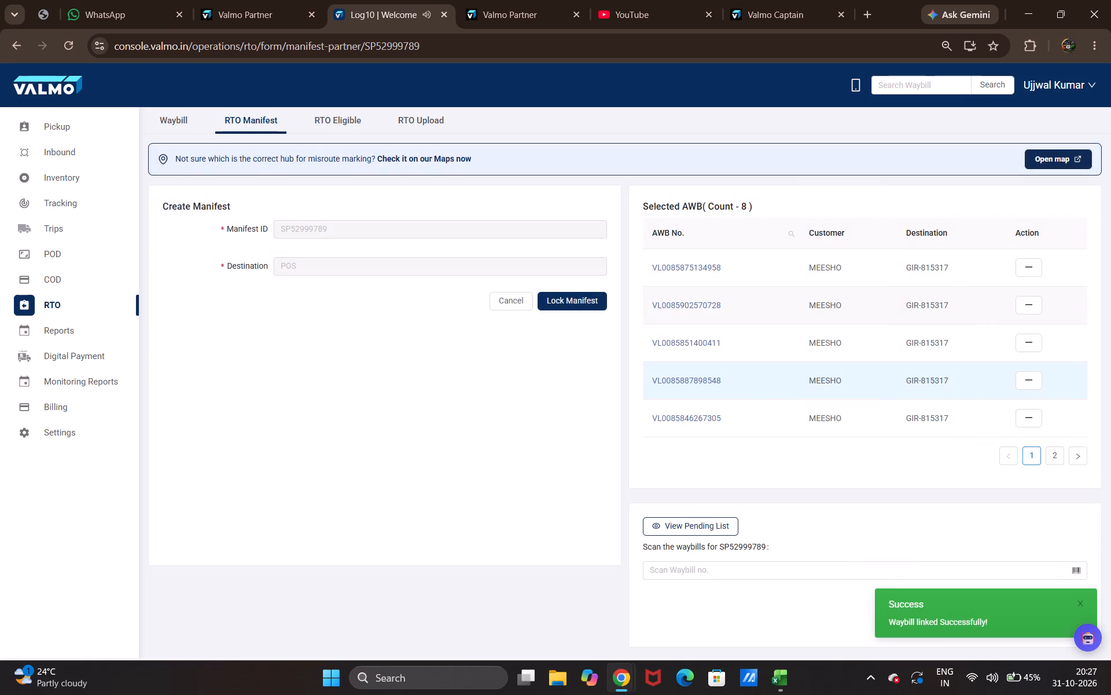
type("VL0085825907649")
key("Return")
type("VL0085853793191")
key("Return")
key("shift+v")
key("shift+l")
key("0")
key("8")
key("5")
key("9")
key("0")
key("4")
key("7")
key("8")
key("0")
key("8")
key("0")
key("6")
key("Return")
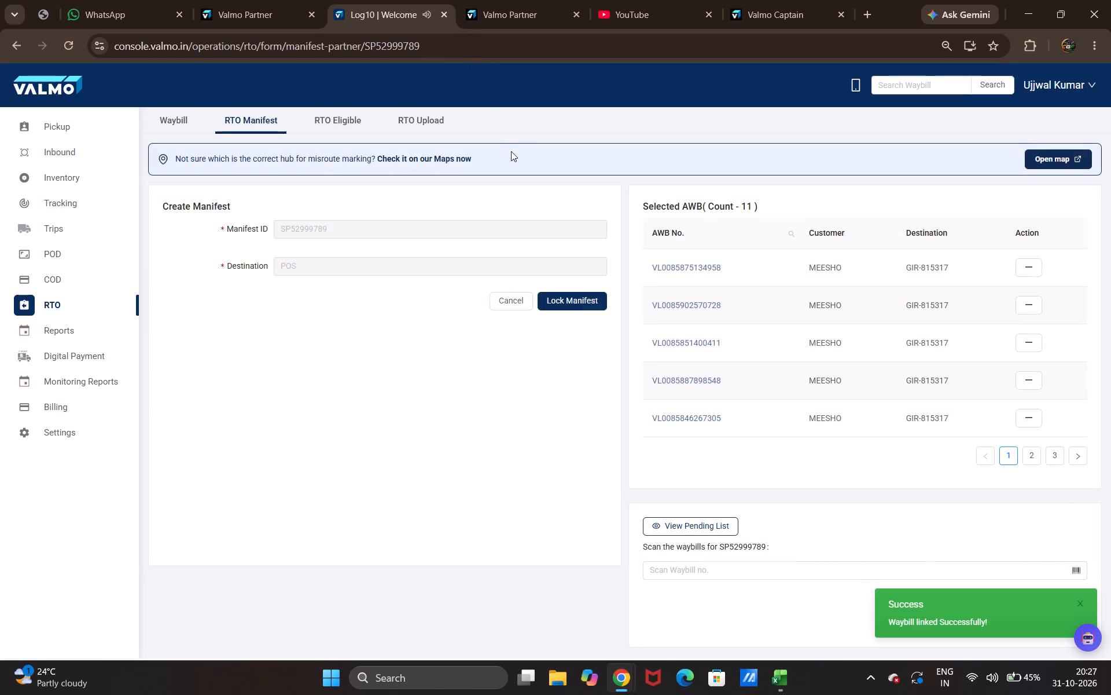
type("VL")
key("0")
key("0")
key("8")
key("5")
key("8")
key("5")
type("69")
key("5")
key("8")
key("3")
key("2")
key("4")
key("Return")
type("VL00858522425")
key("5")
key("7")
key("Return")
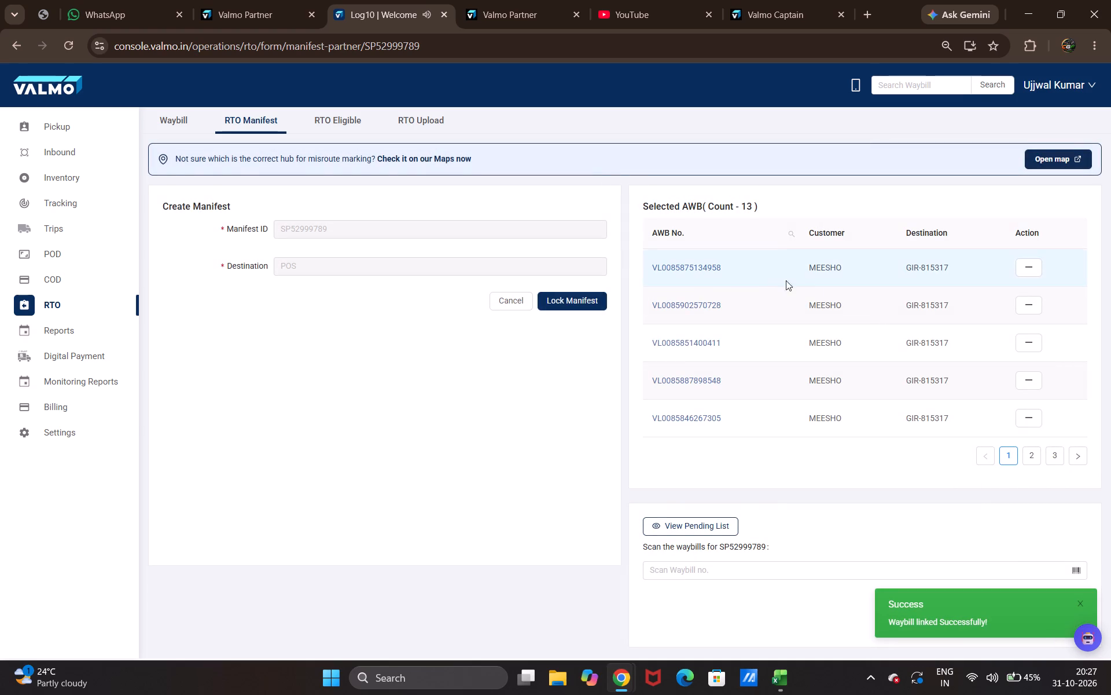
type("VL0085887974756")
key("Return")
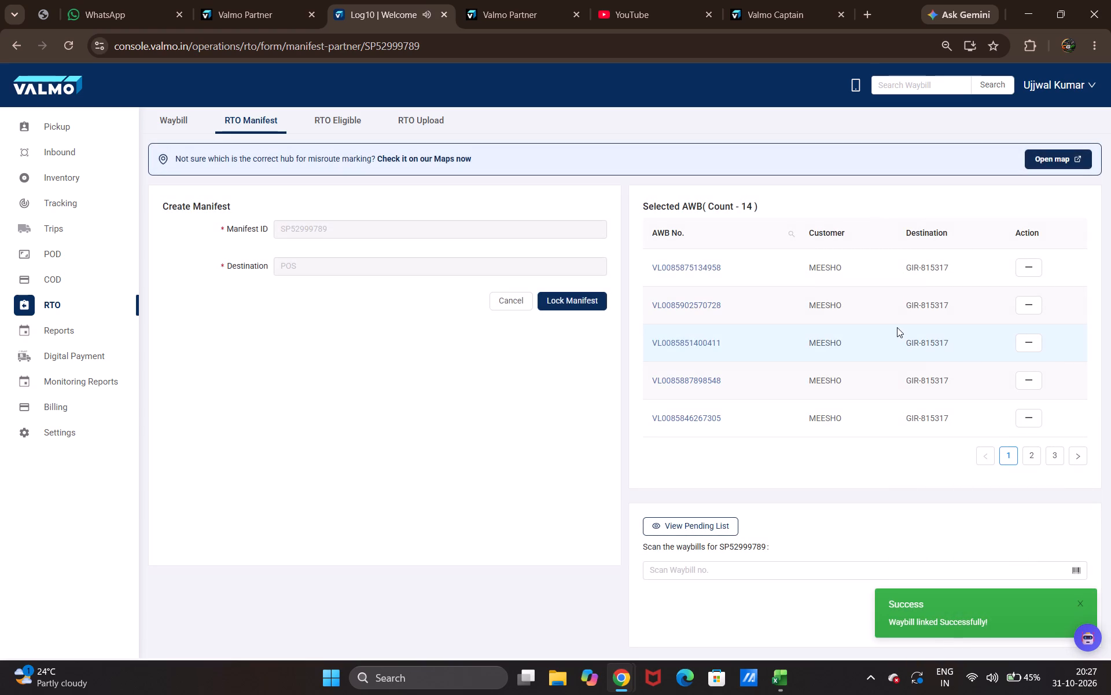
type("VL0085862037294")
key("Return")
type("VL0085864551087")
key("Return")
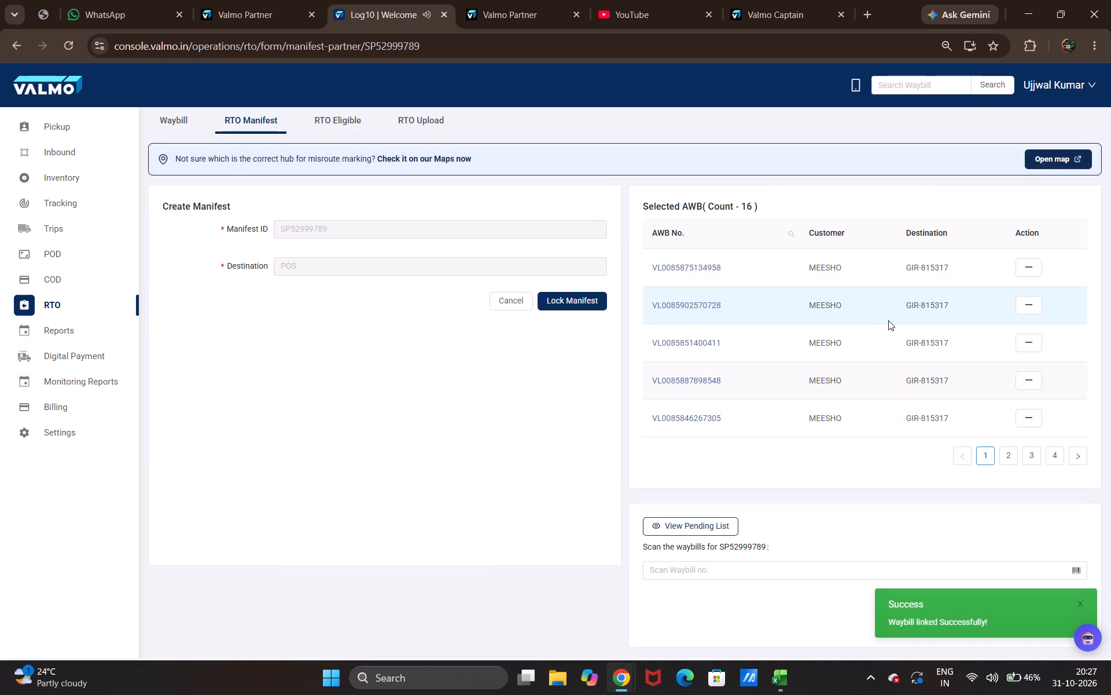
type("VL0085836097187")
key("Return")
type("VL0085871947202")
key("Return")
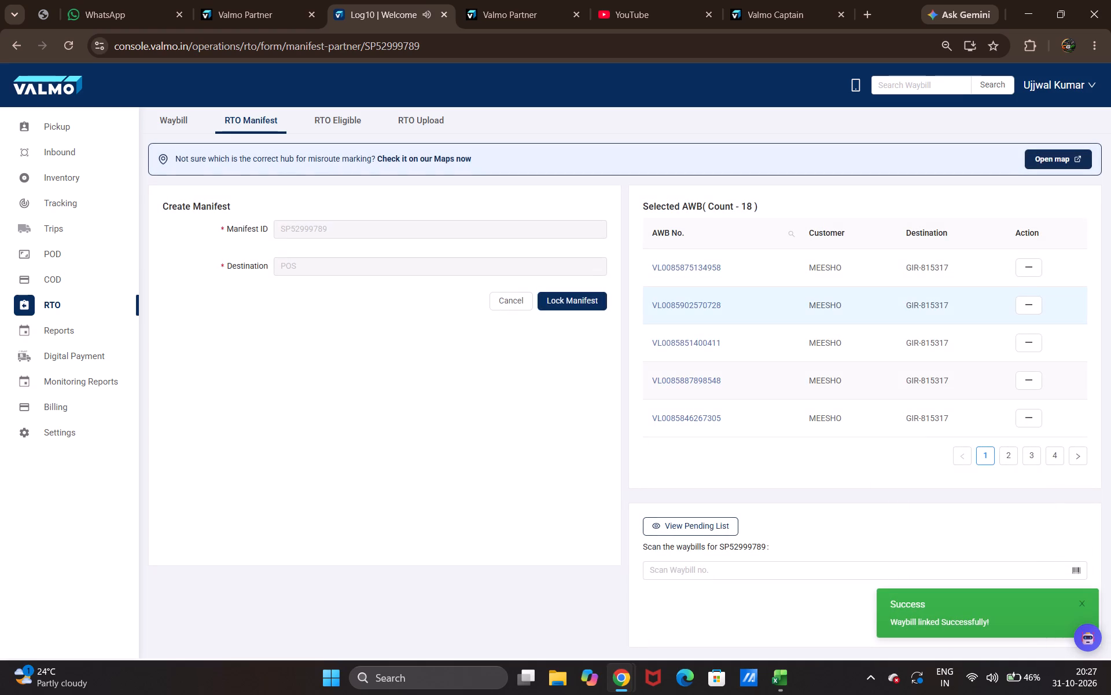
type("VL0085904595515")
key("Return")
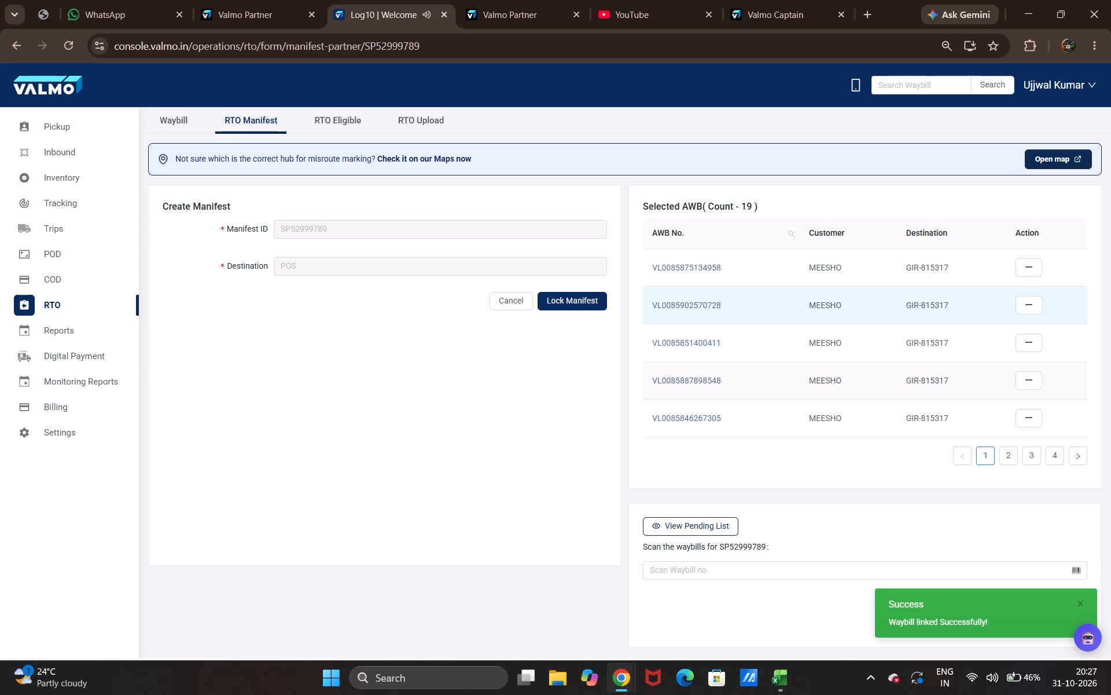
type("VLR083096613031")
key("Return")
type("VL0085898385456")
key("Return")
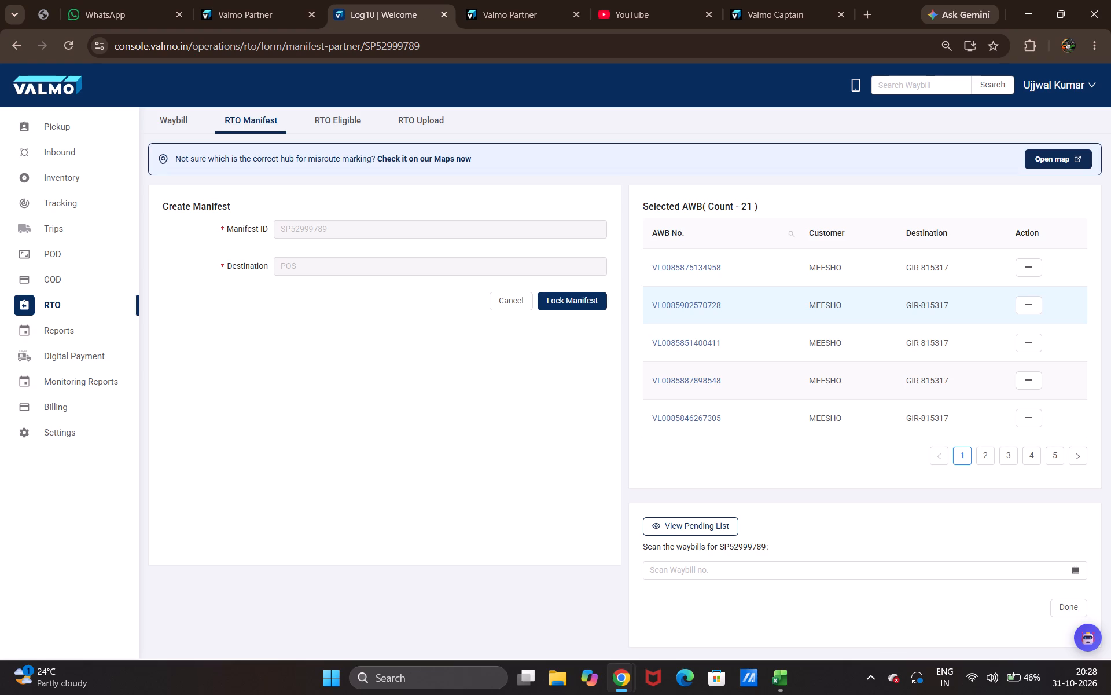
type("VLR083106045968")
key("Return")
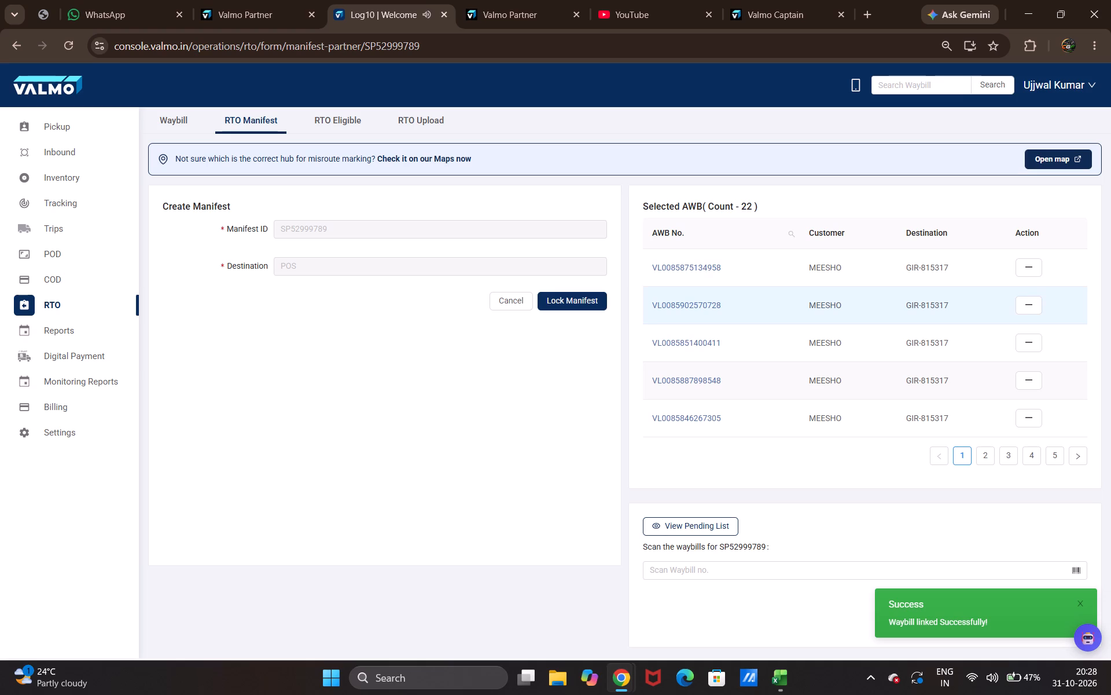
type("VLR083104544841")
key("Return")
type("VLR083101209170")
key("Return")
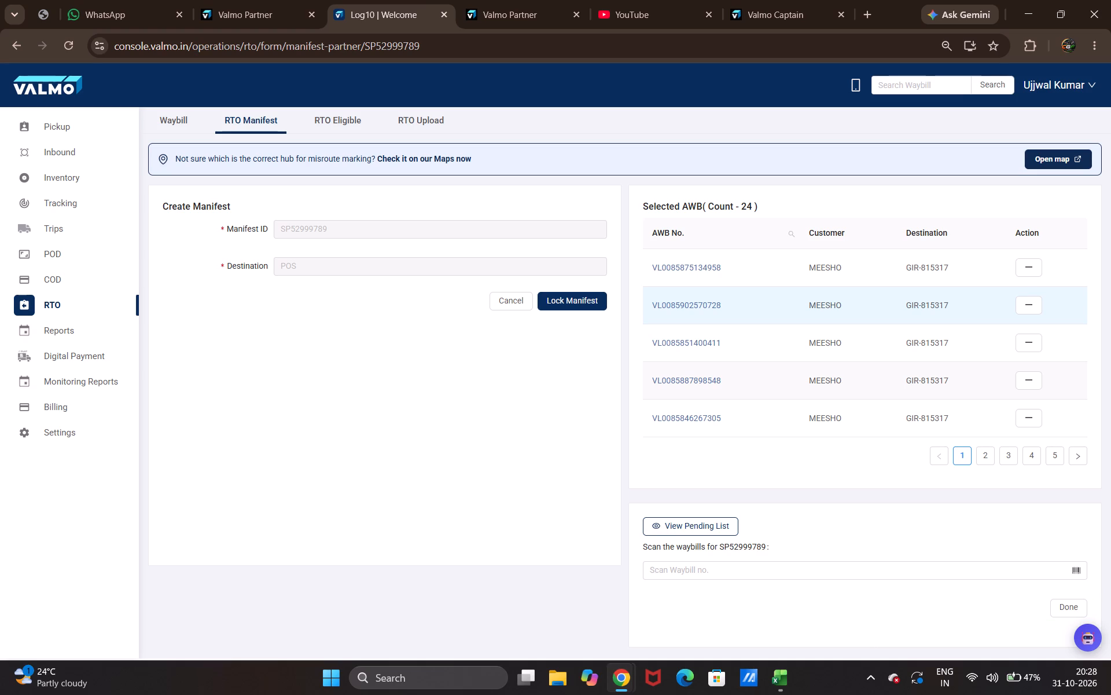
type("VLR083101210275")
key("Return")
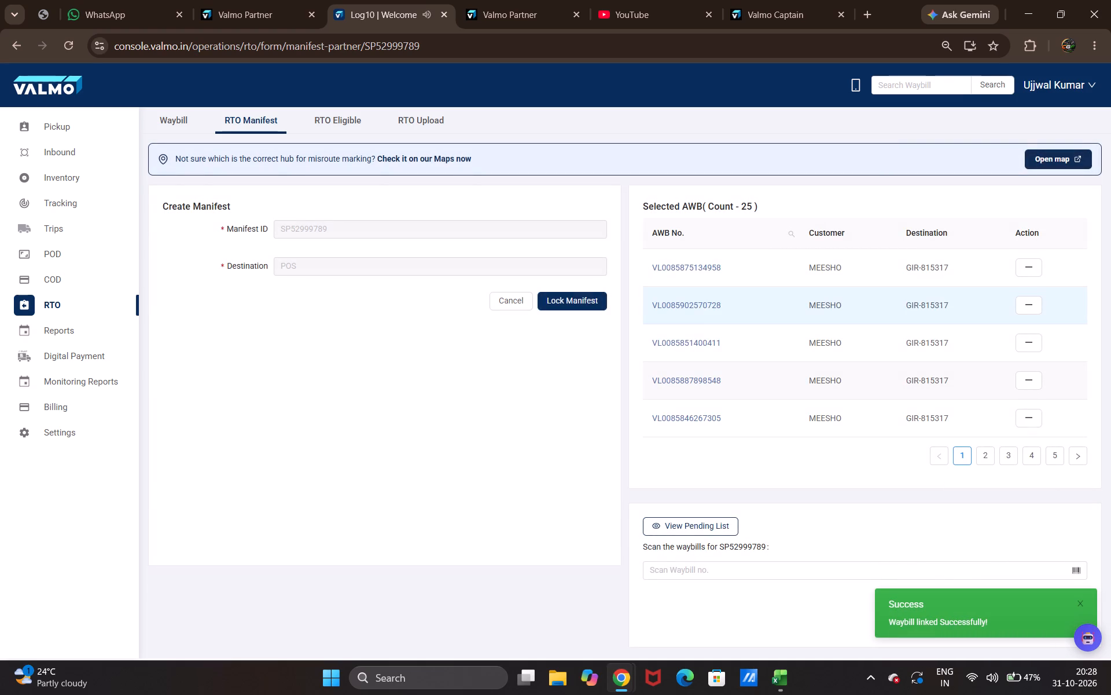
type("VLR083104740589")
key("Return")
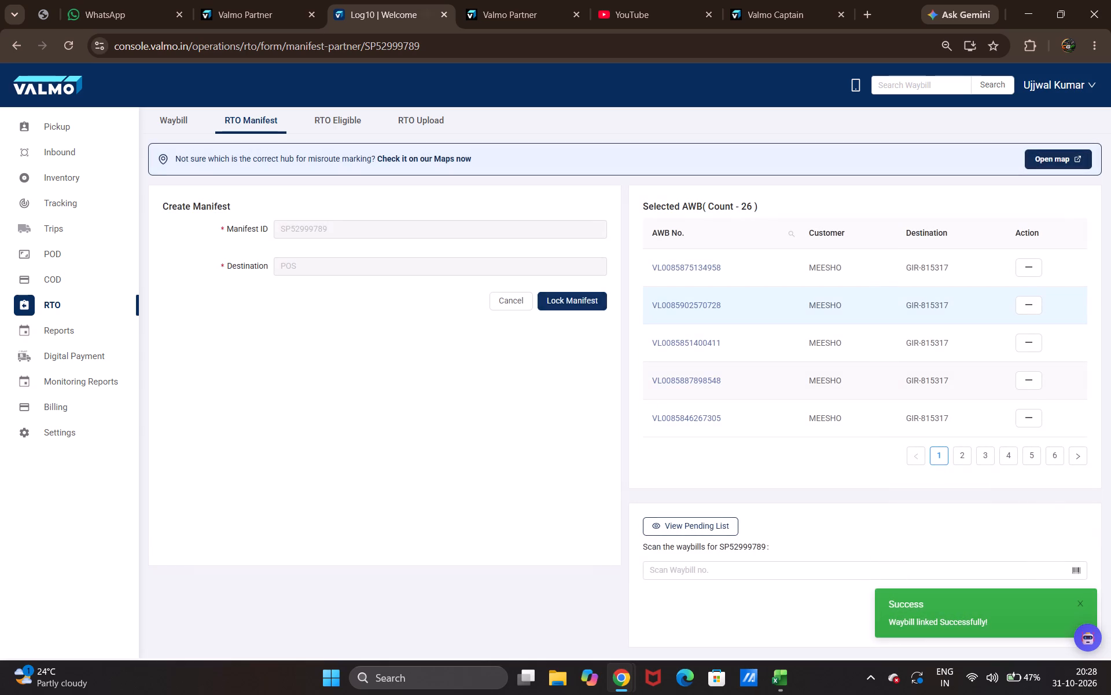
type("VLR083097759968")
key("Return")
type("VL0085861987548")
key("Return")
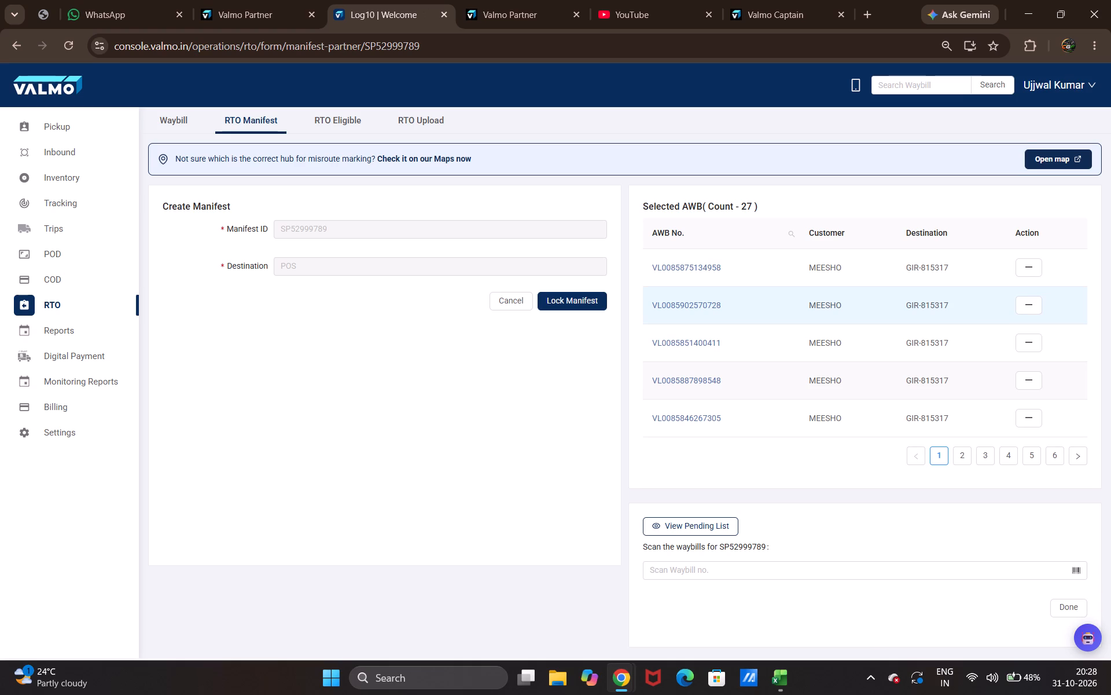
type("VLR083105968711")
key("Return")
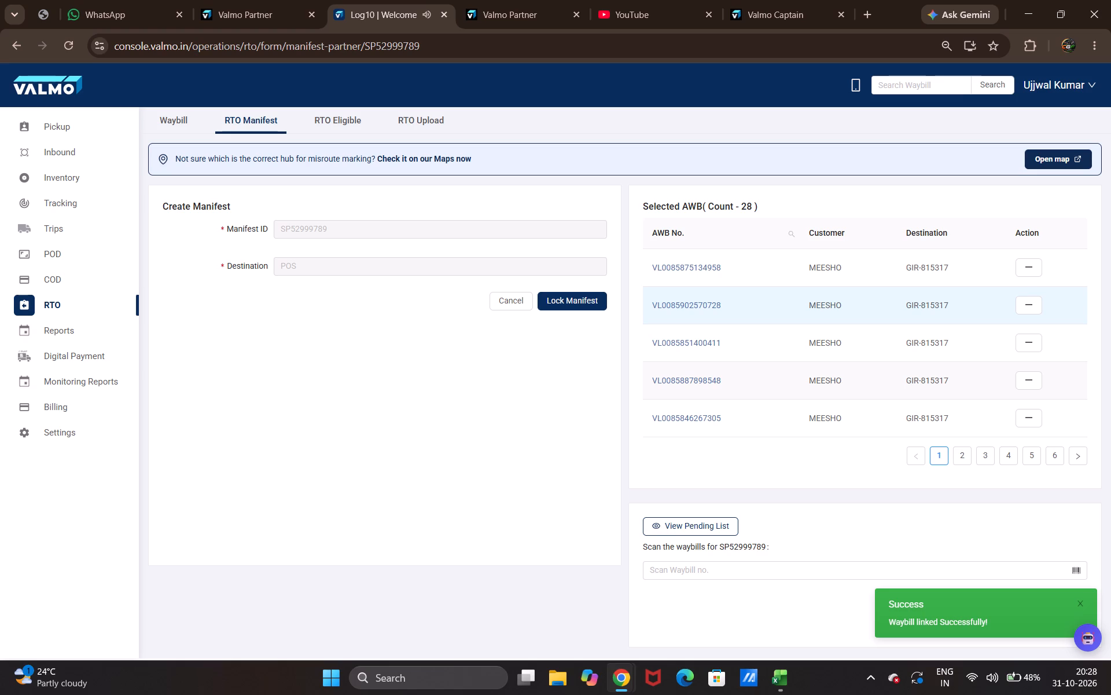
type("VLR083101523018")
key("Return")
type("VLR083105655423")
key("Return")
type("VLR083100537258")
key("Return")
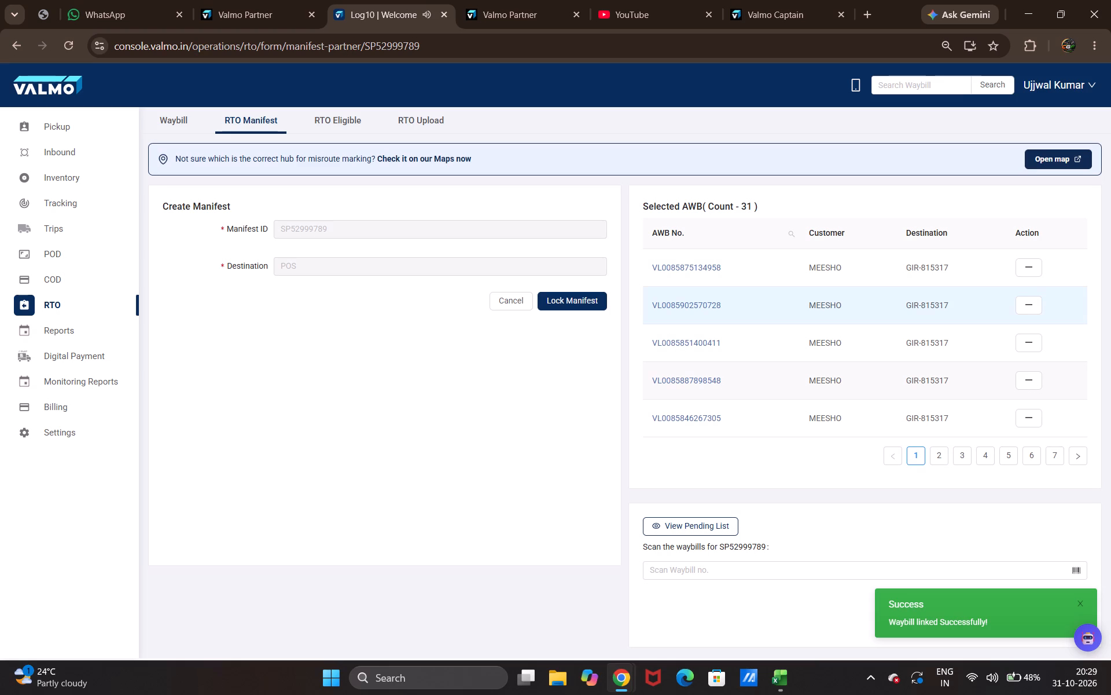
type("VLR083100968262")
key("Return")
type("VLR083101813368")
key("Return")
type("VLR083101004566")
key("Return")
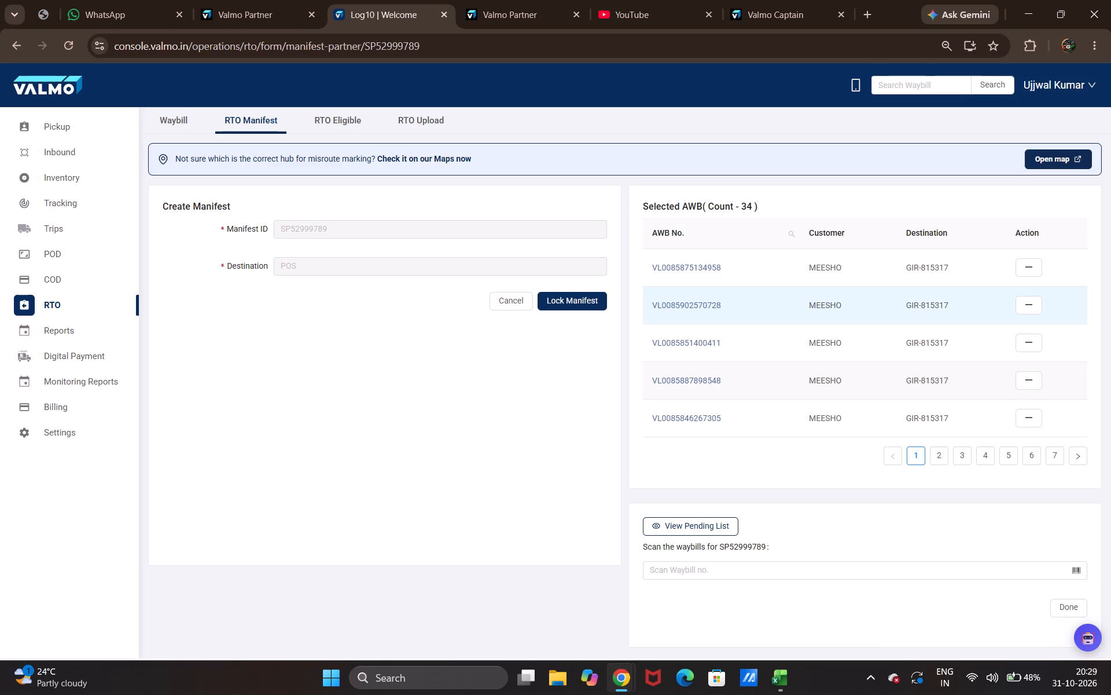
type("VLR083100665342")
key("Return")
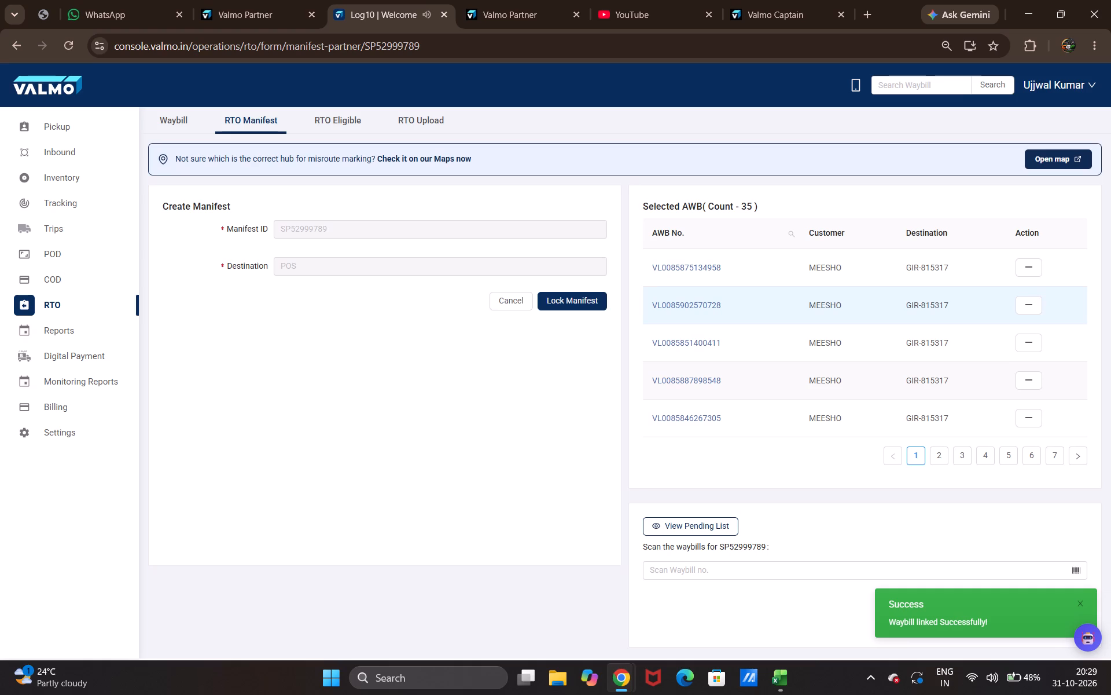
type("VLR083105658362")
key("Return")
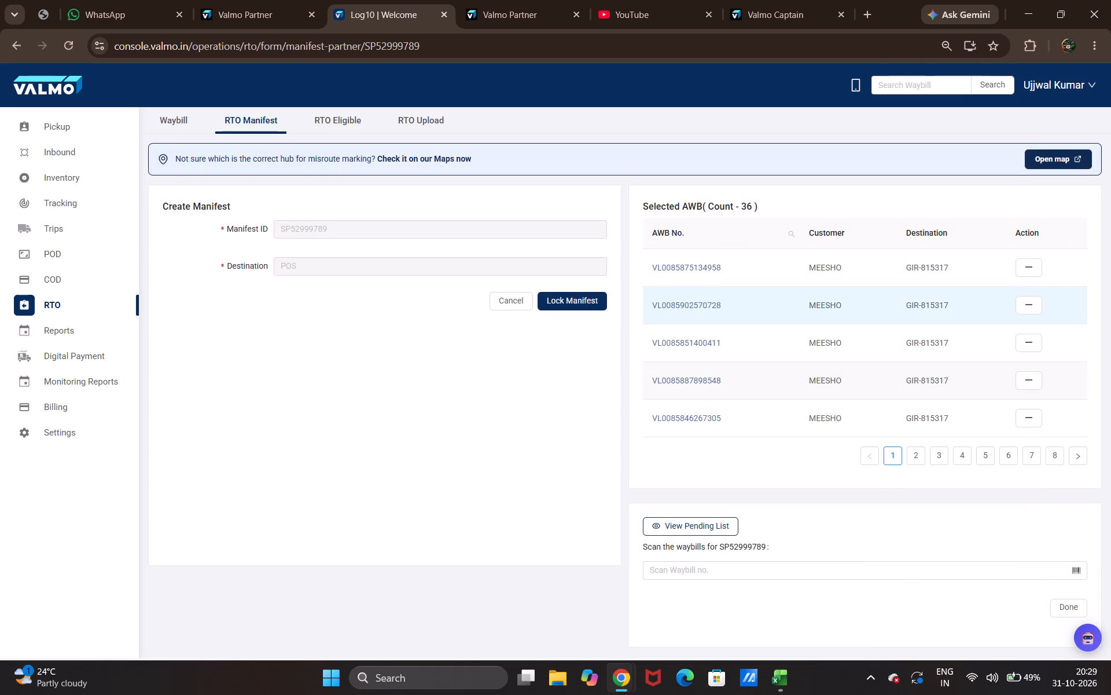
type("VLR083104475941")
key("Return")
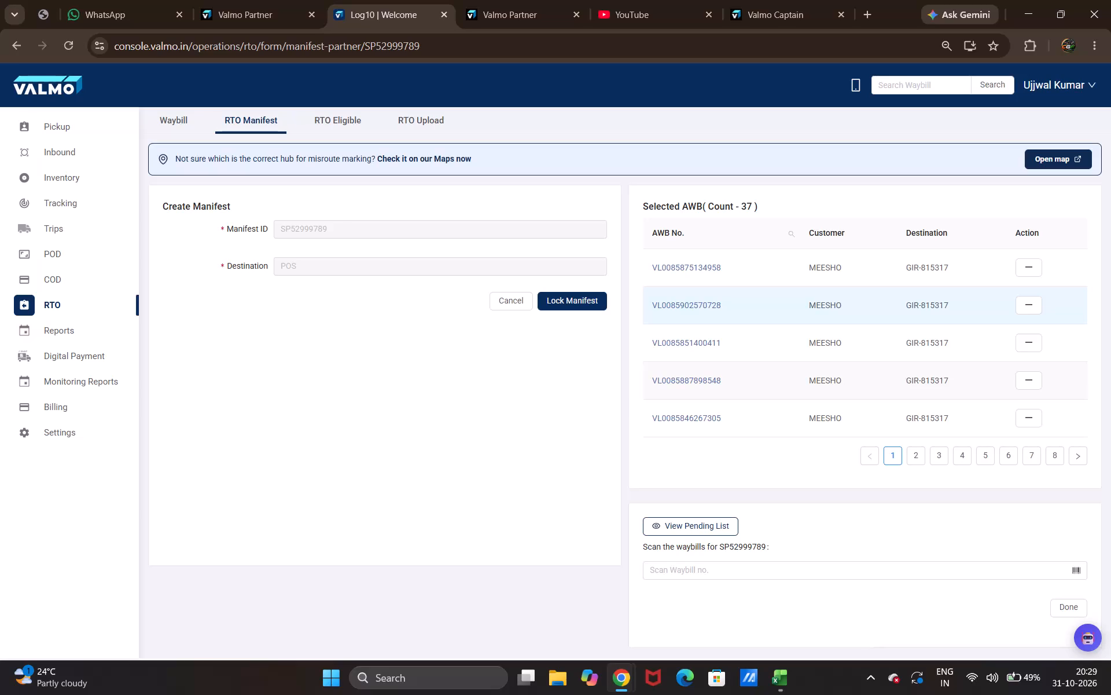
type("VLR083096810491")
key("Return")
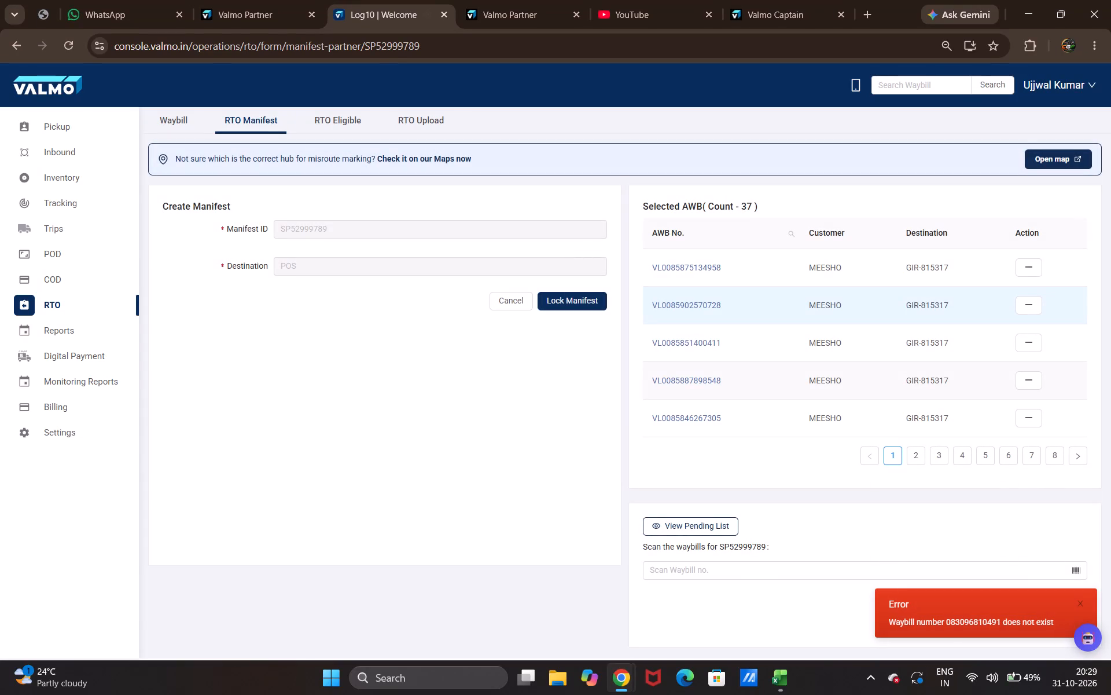
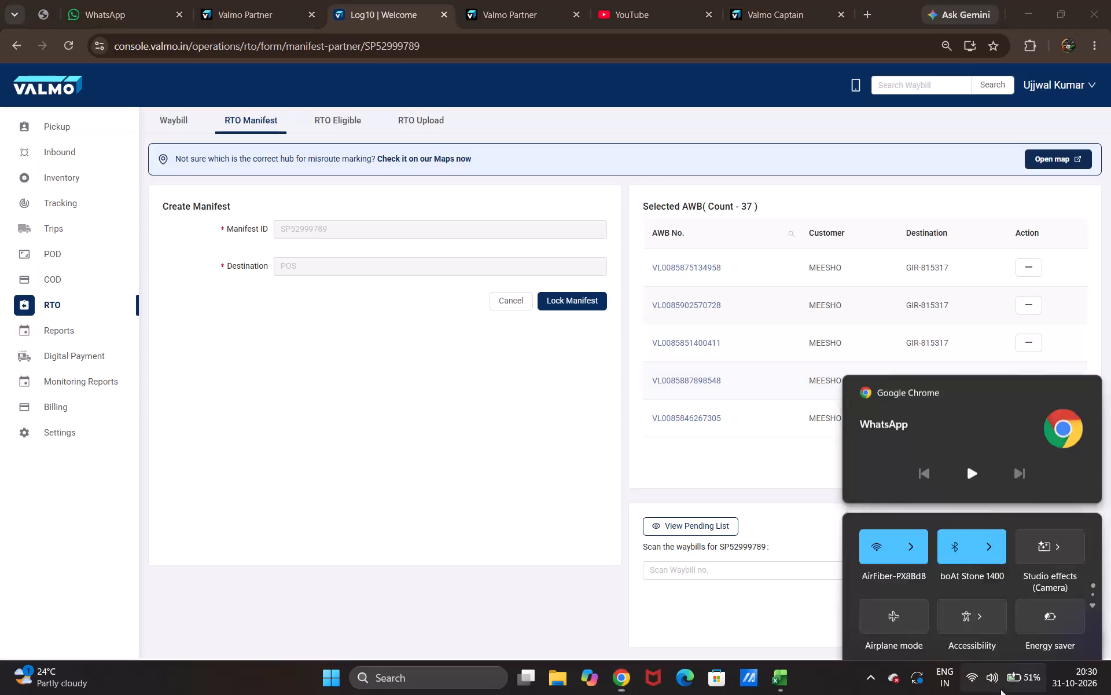
Switch to YouTube and play the video NYE Bollywood Trap MEGAMIX 2024 by Farooq, skipping the ad.
left_click(829, 694)
left_click(614, 682)
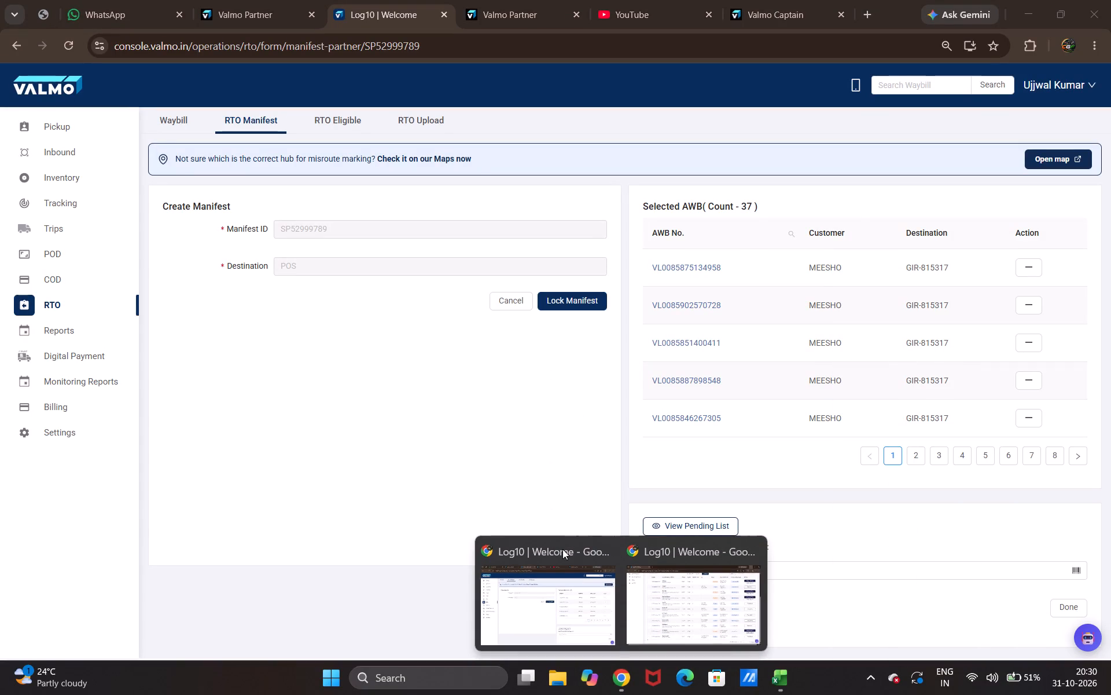
left_click(626, 5)
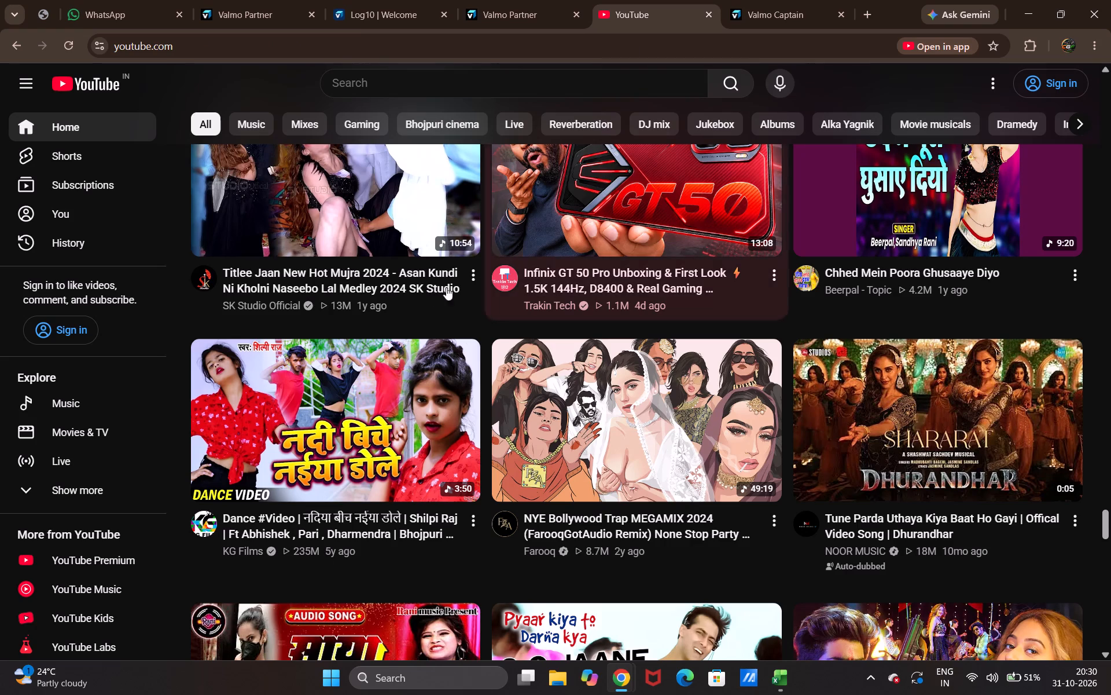
scroll(396, 377, "down", 1)
scroll(805, 387, "down", 1)
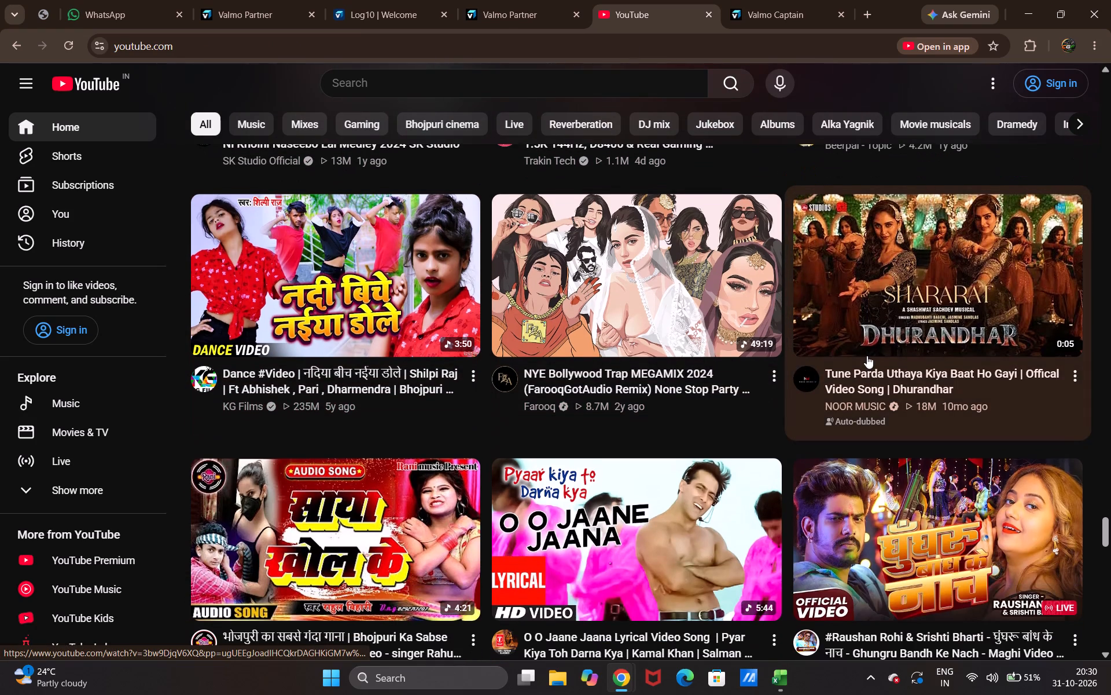
scroll(867, 356, "up", 1)
left_click(697, 375)
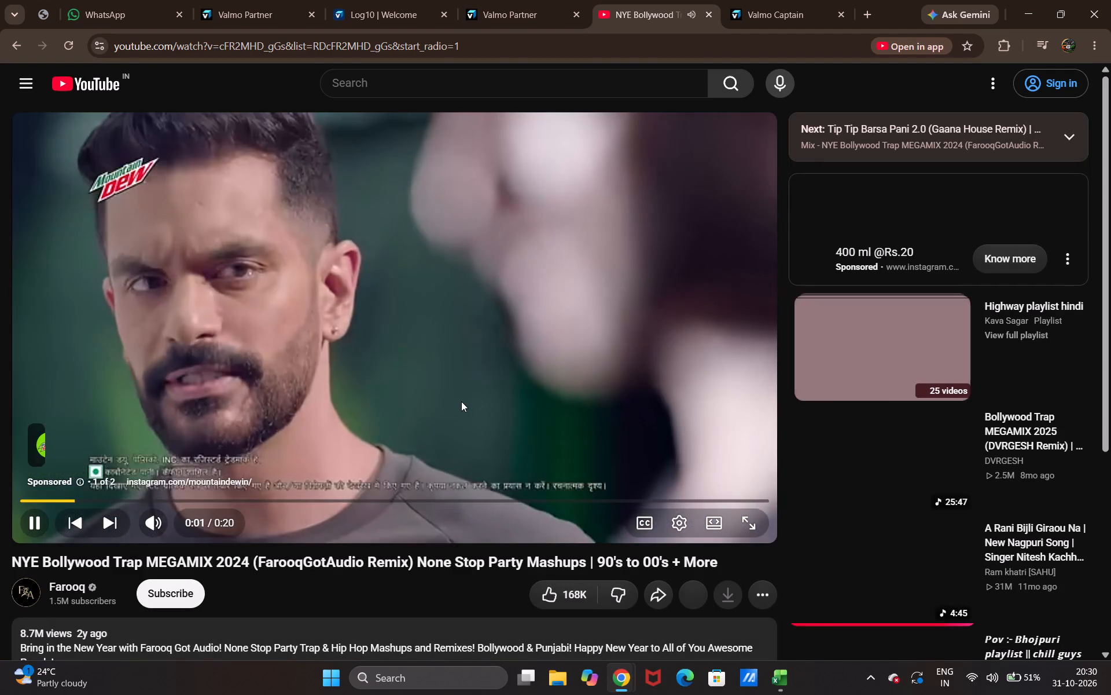
left_click(989, 691)
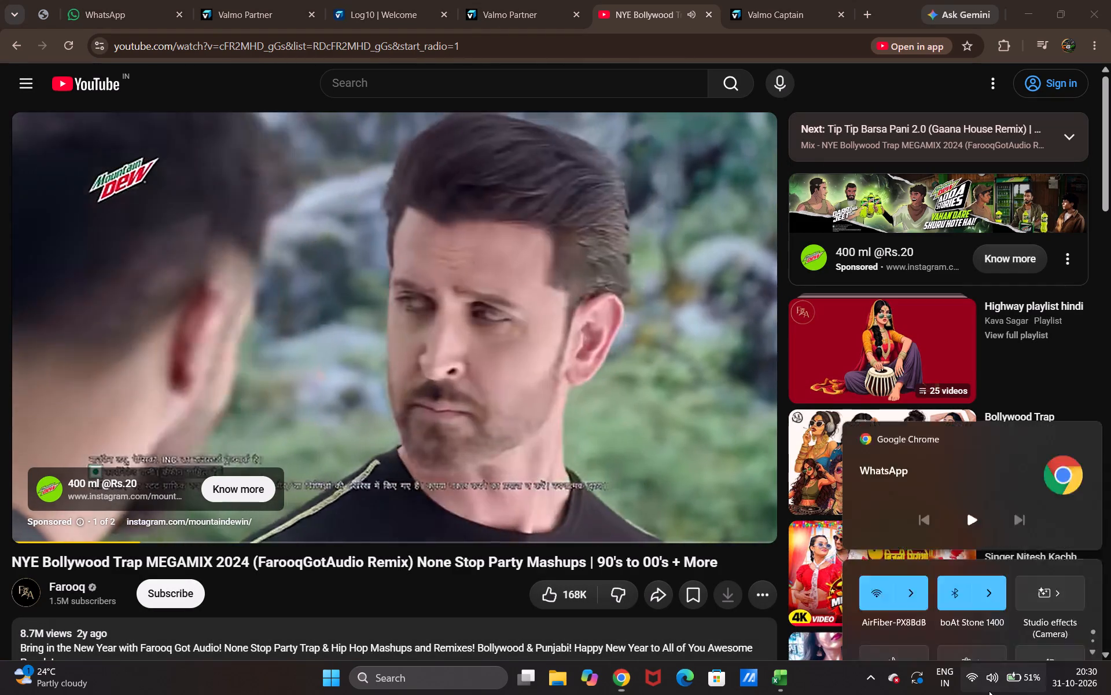
left_click(834, 676)
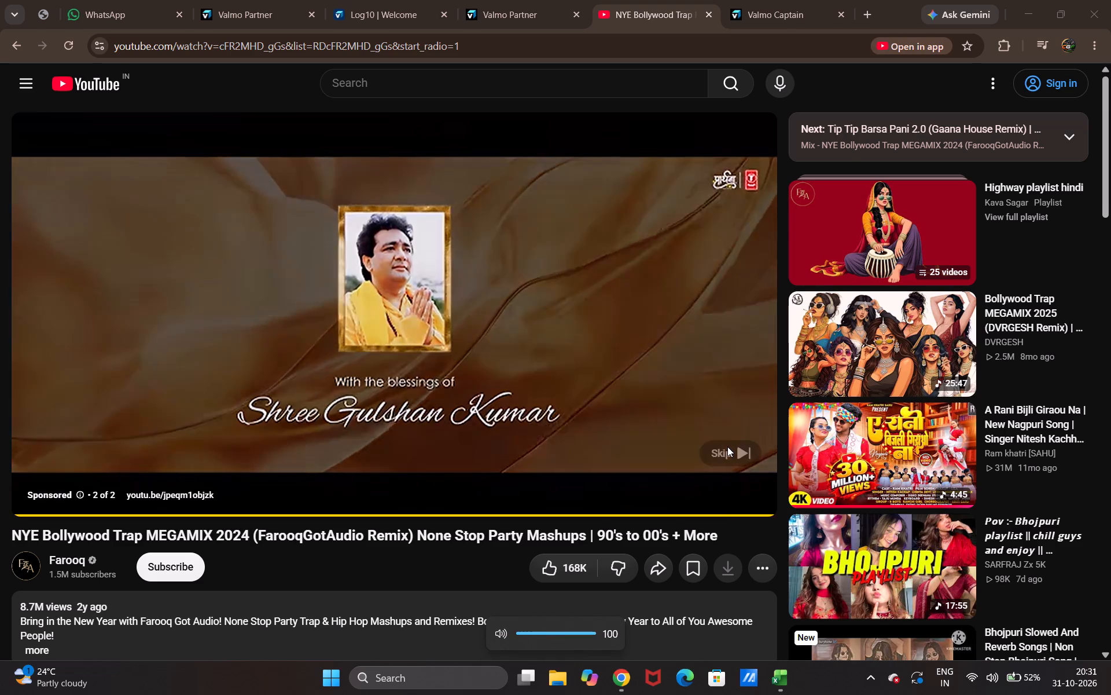
left_click(729, 449)
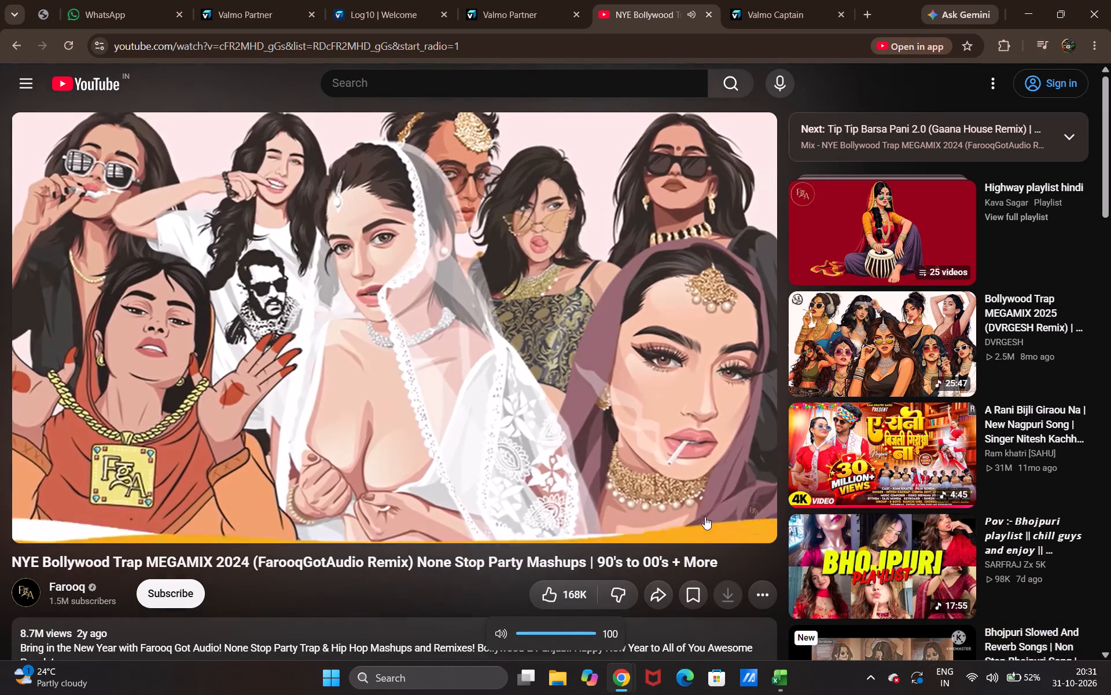
Return to the Valmo console and lock manifest SP52999789, confirming the lock.
left_click(497, 0)
left_click(393, 0)
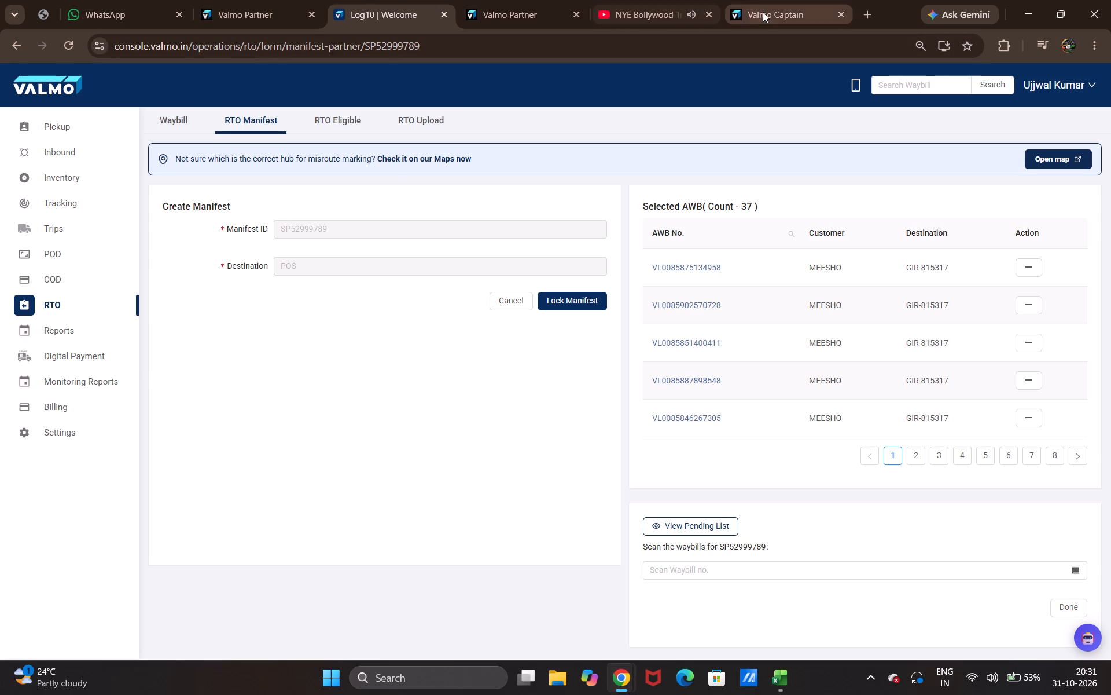
left_click(564, 301)
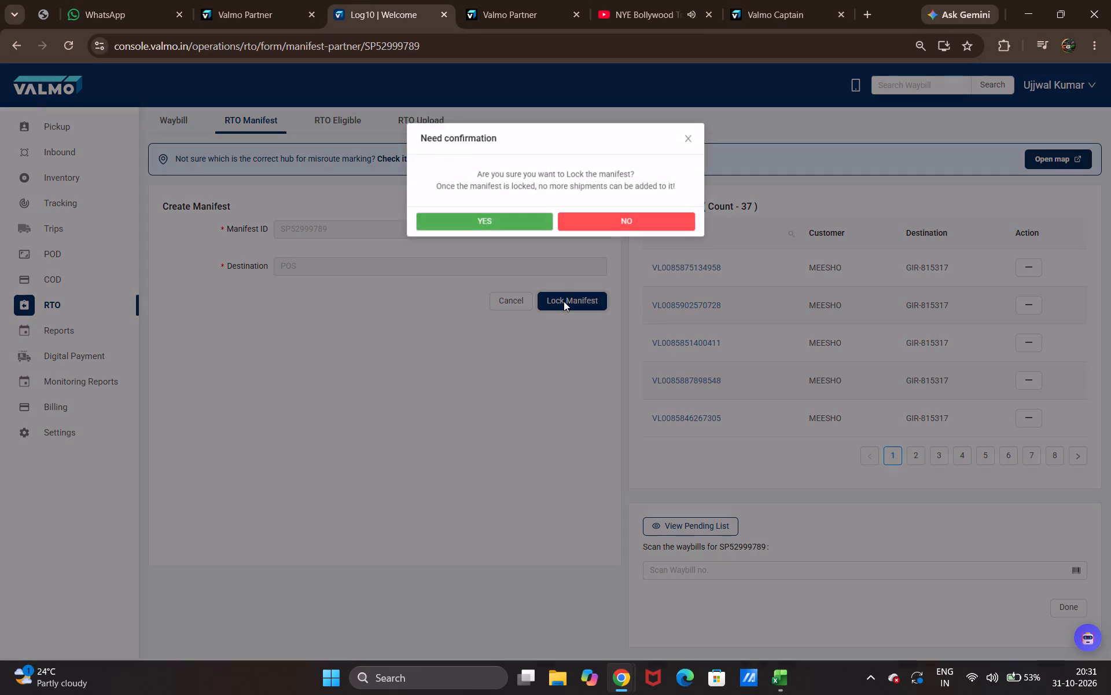
left_click(507, 224)
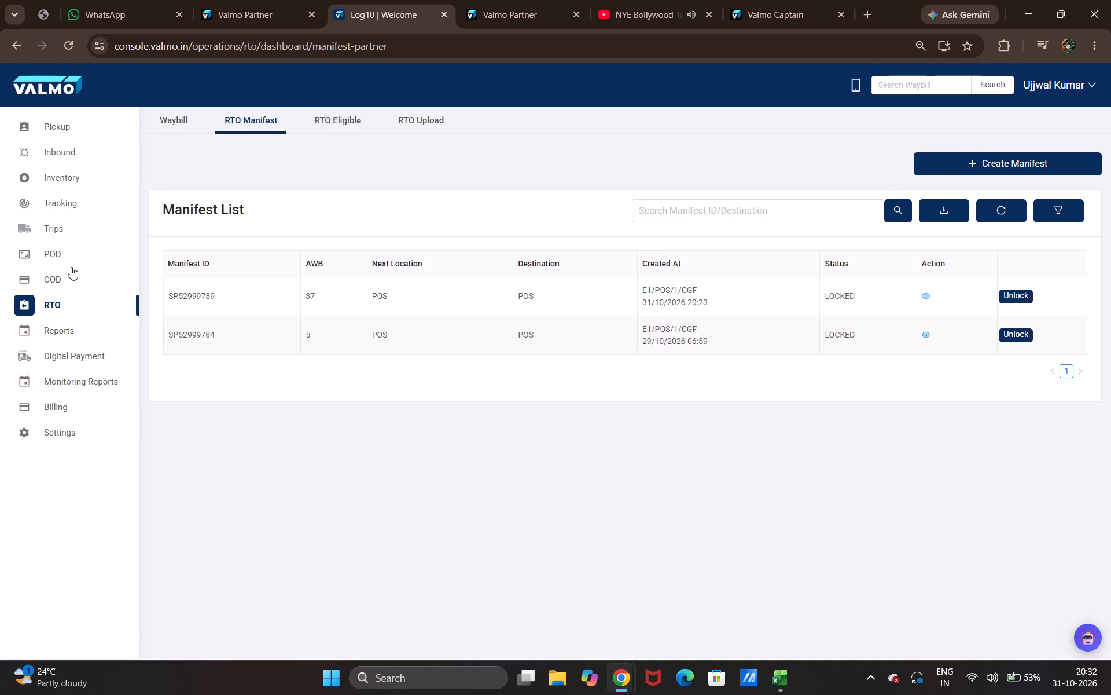
Examine both pages of the pending RTO waybill list for waybills still awaiting a manifest.
left_click(175, 134)
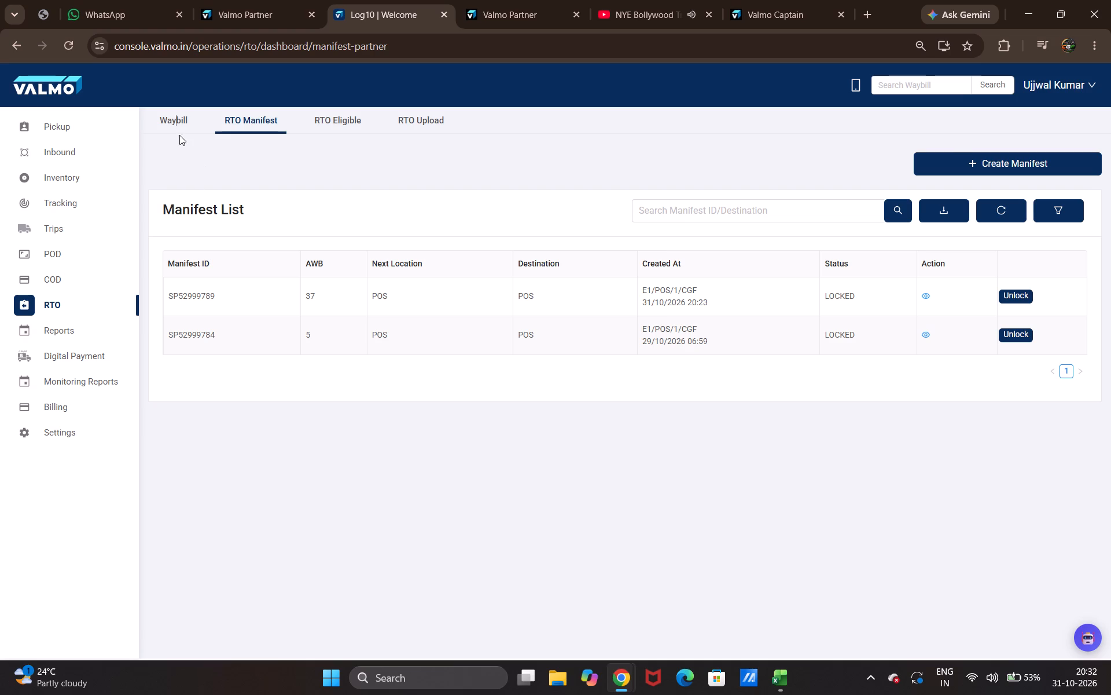
left_click(176, 126)
left_click(266, 234)
left_click(329, 419)
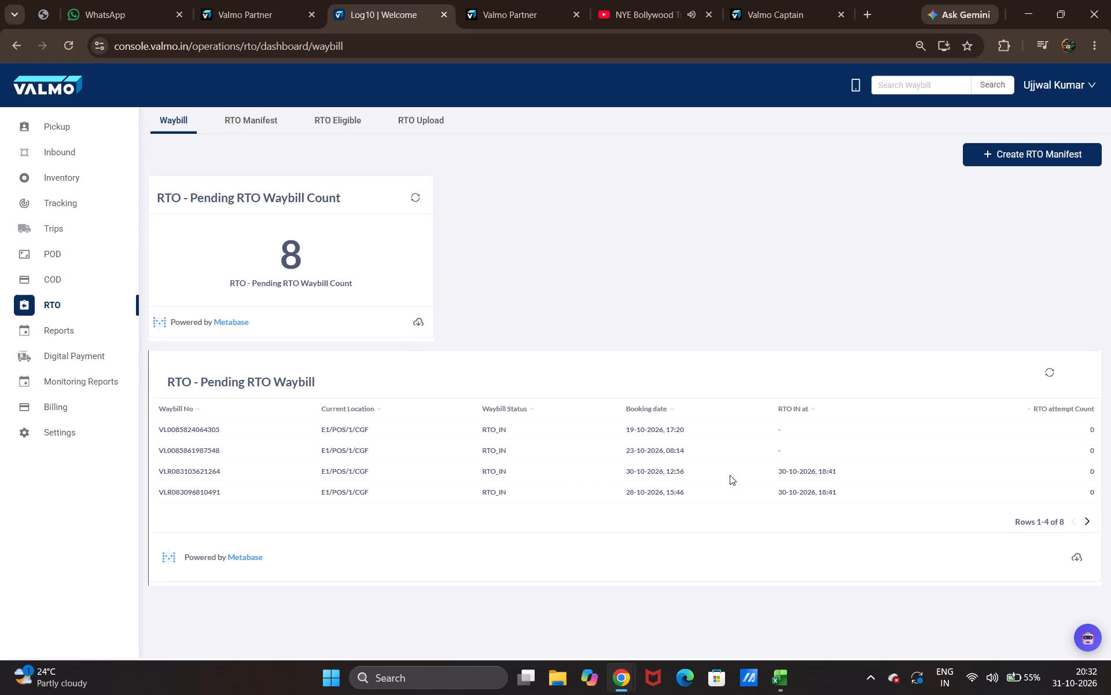
left_click(1089, 525)
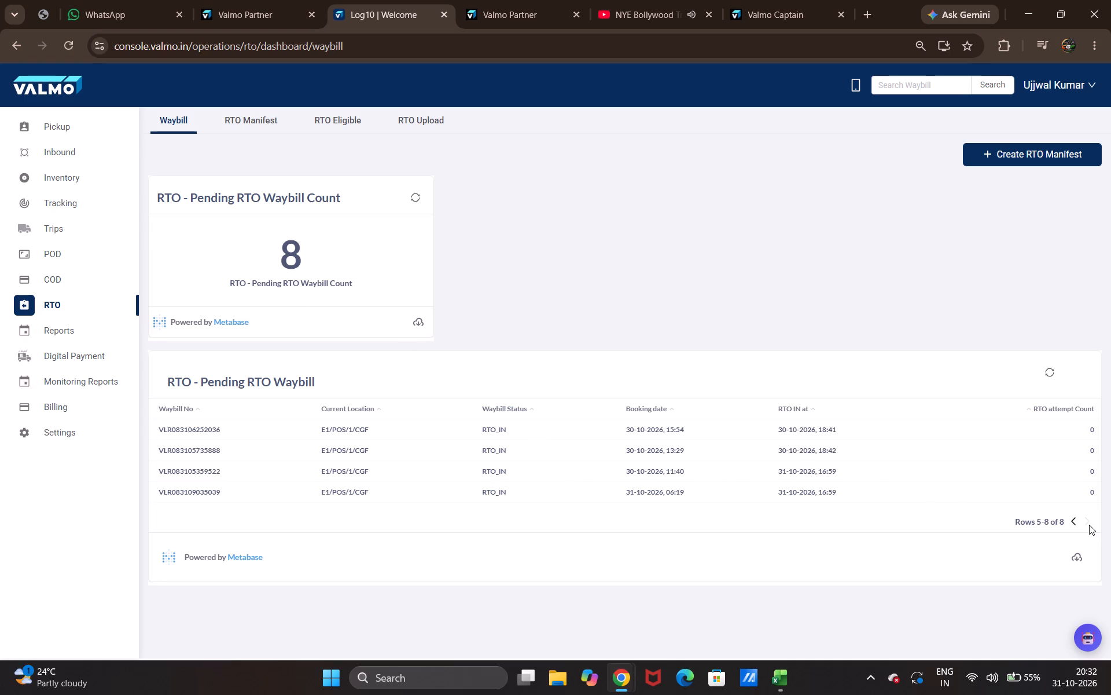
left_click(197, 427)
left_click(1076, 524)
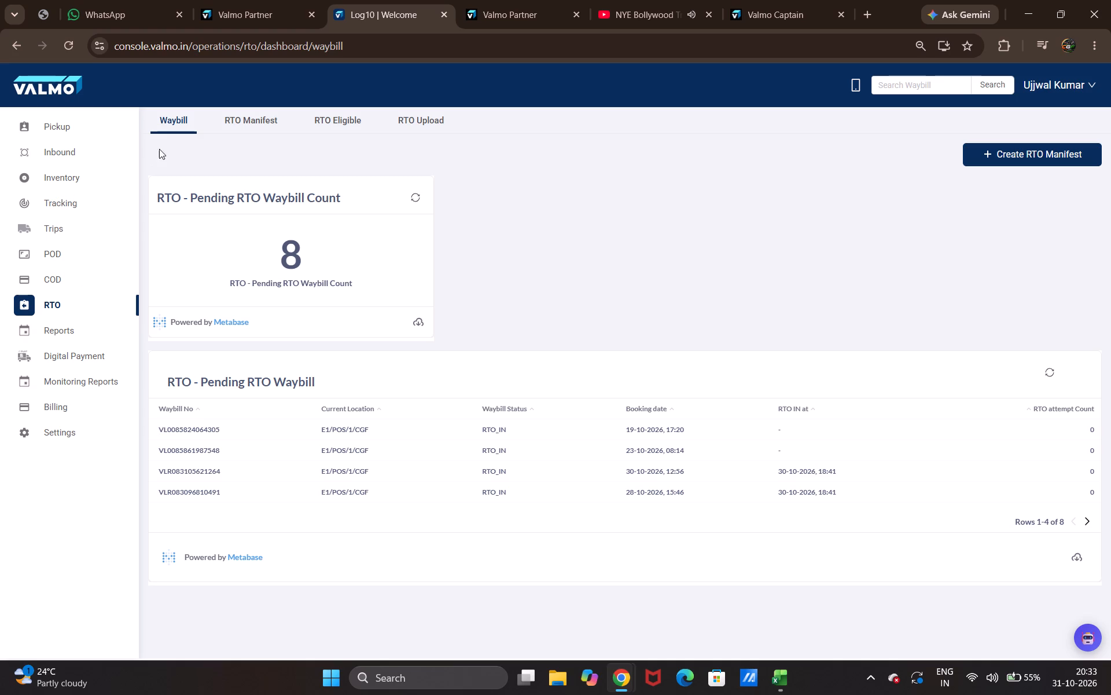
Download the RTO bulk upload sample file and open it in Excel.
left_click(413, 126)
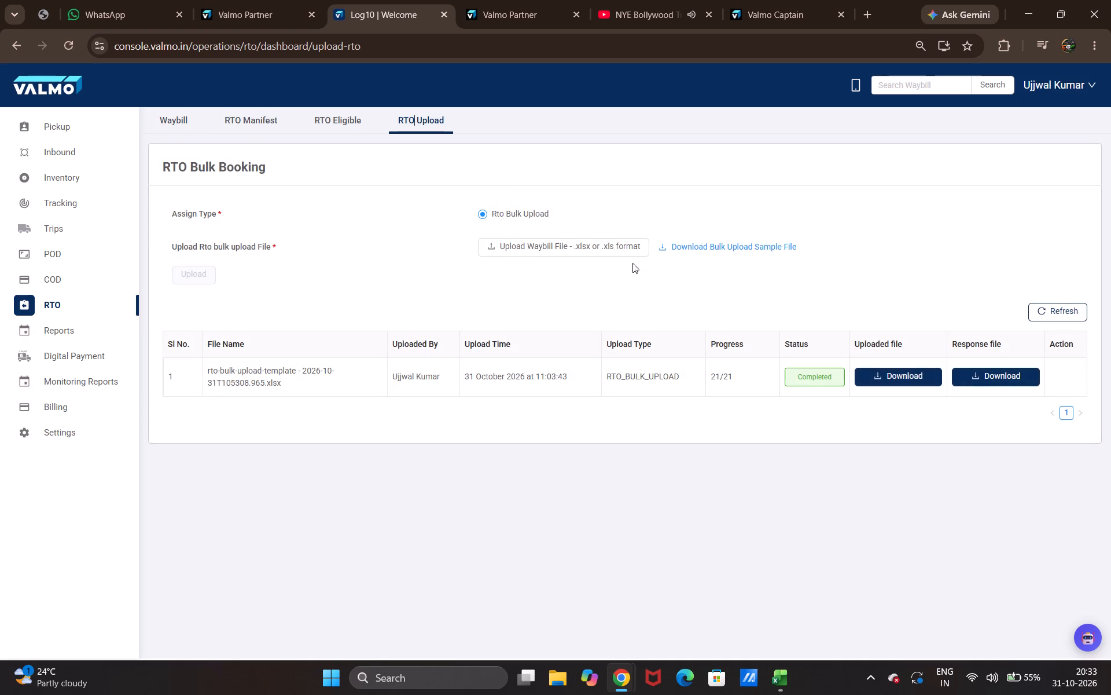
left_click(687, 249)
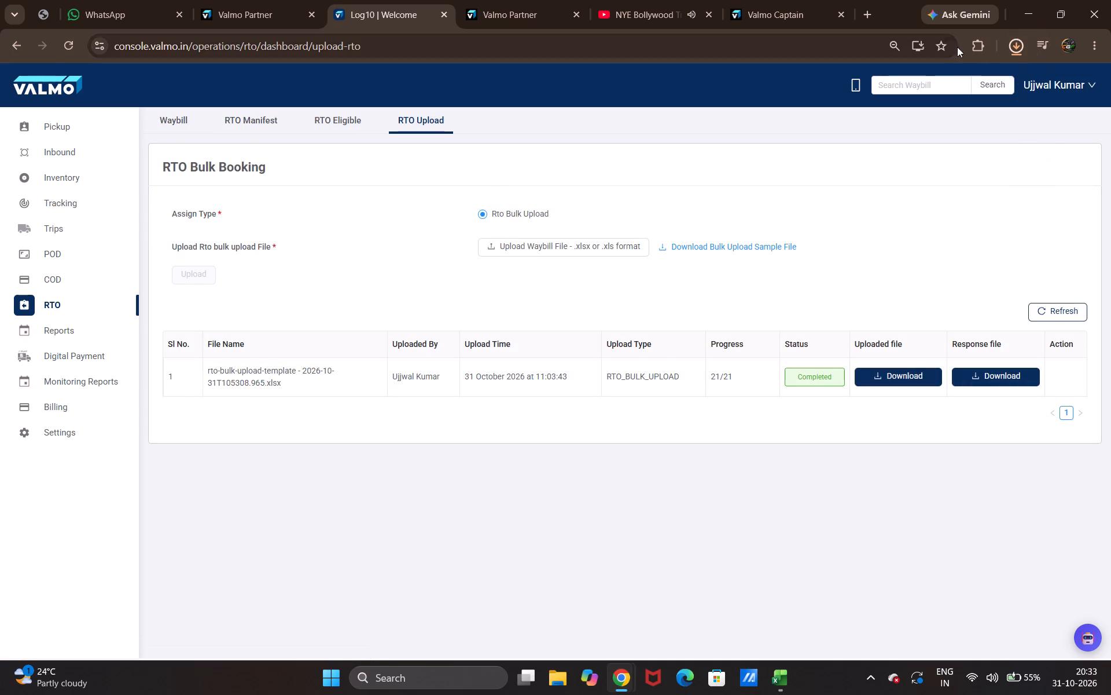
left_click(1010, 51)
left_click(993, 106)
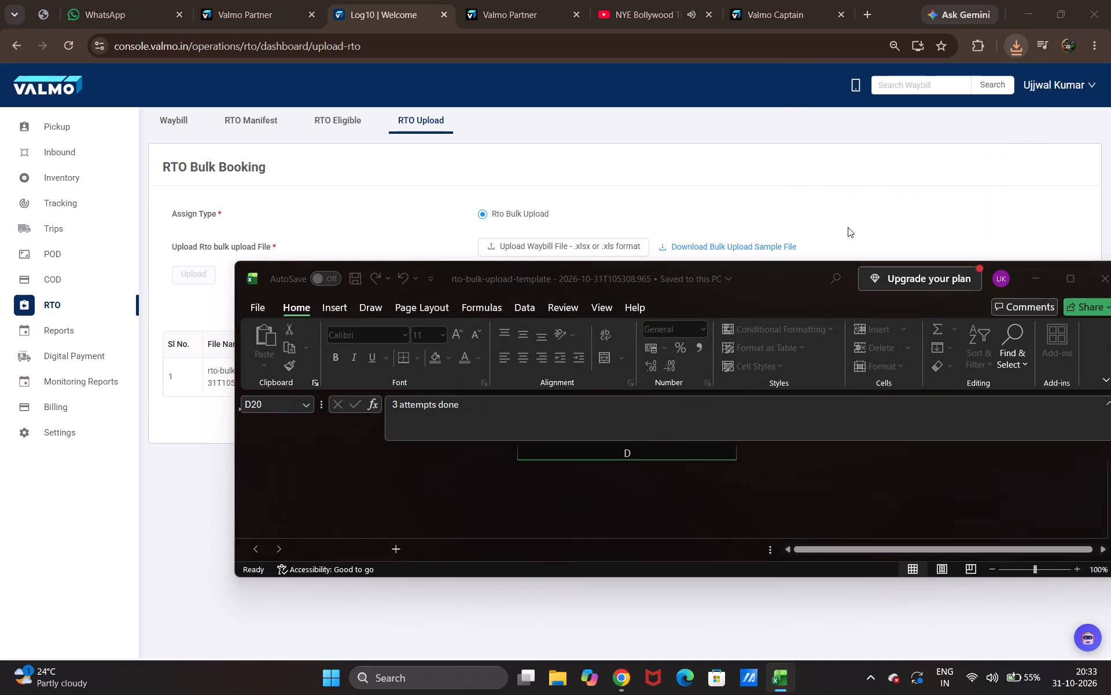
left_click(1008, 41)
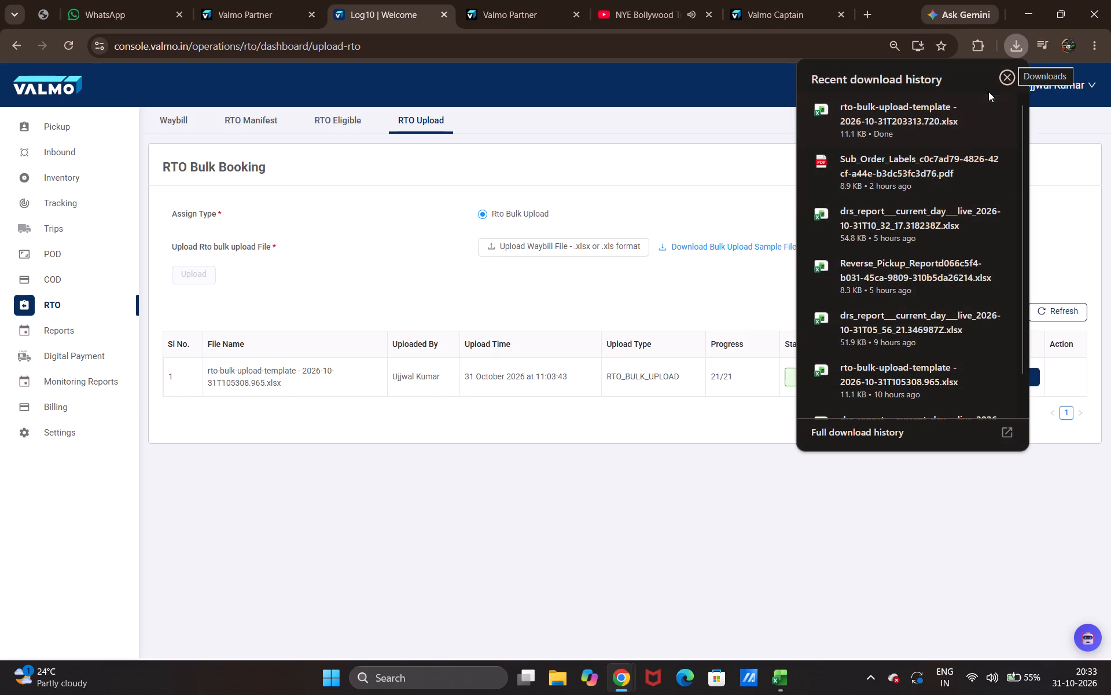
Close the older rto-bulk-upload-template workbook and enable editing in the newly downloaded template.
left_click(785, 670)
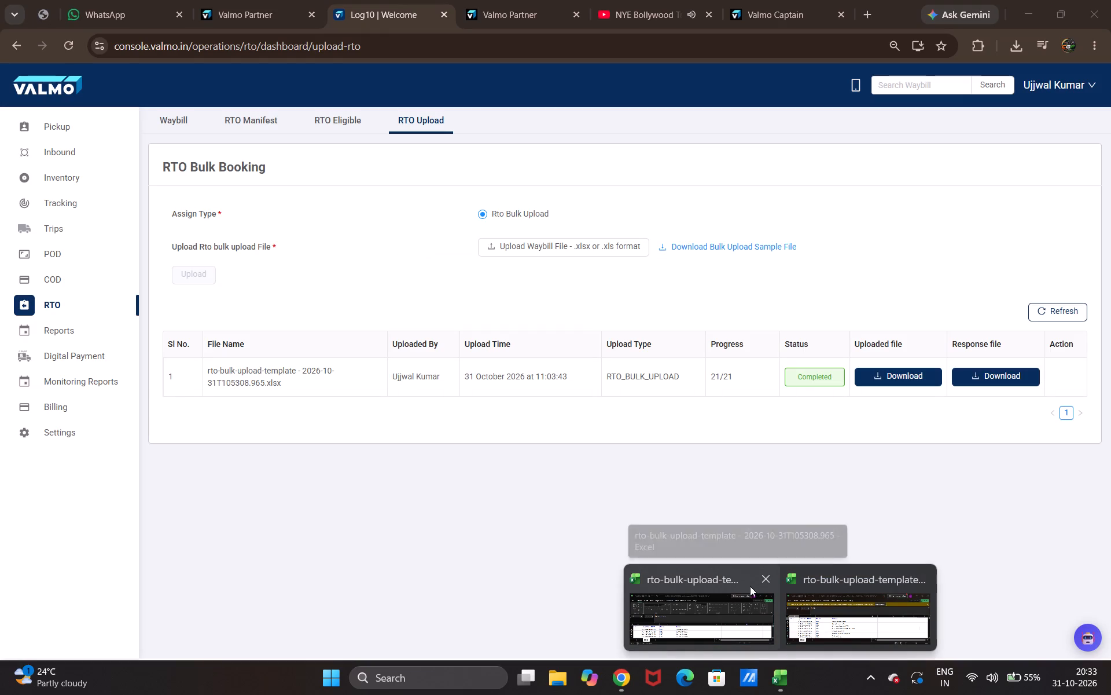
left_click(761, 581)
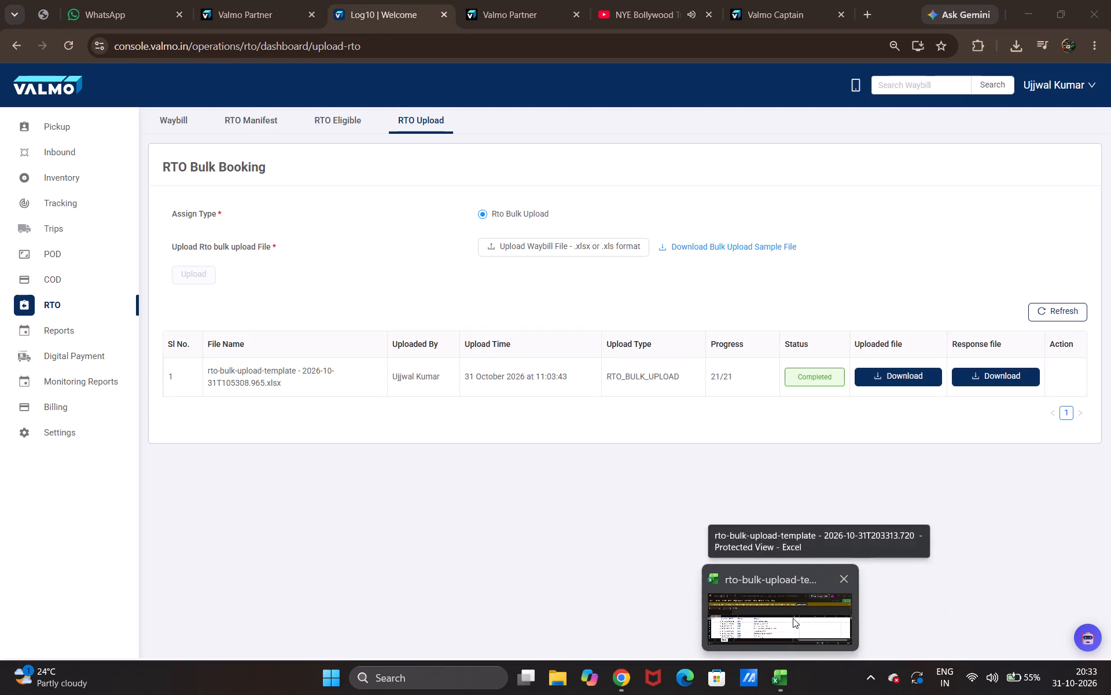
left_click(793, 620)
left_click(946, 131)
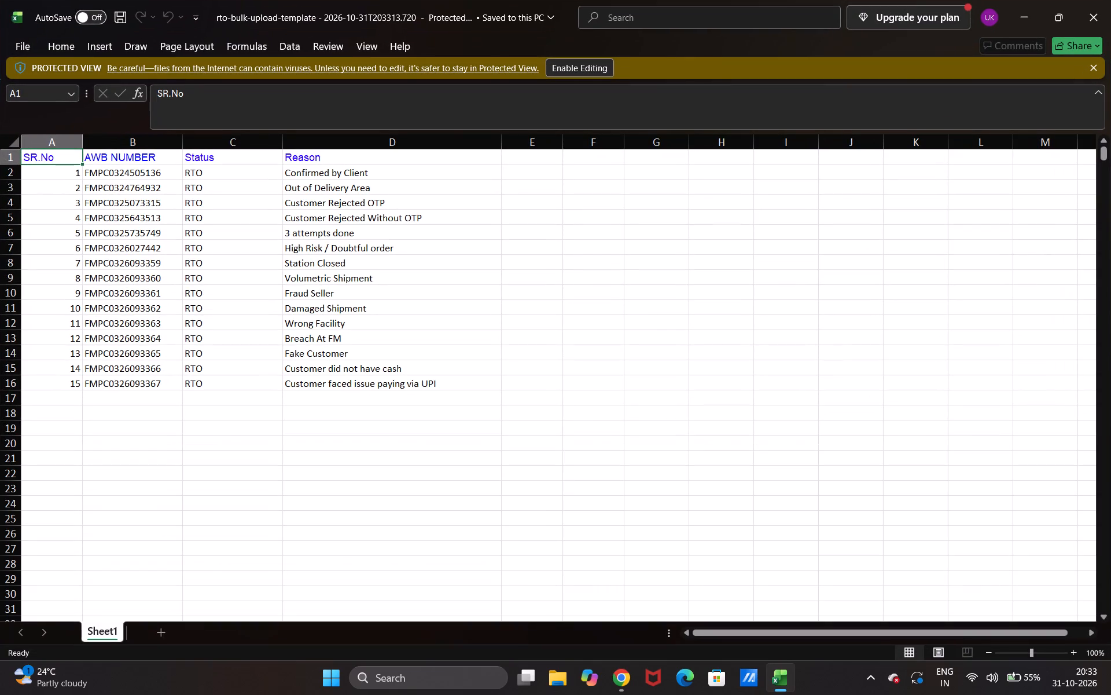
left_click(571, 59)
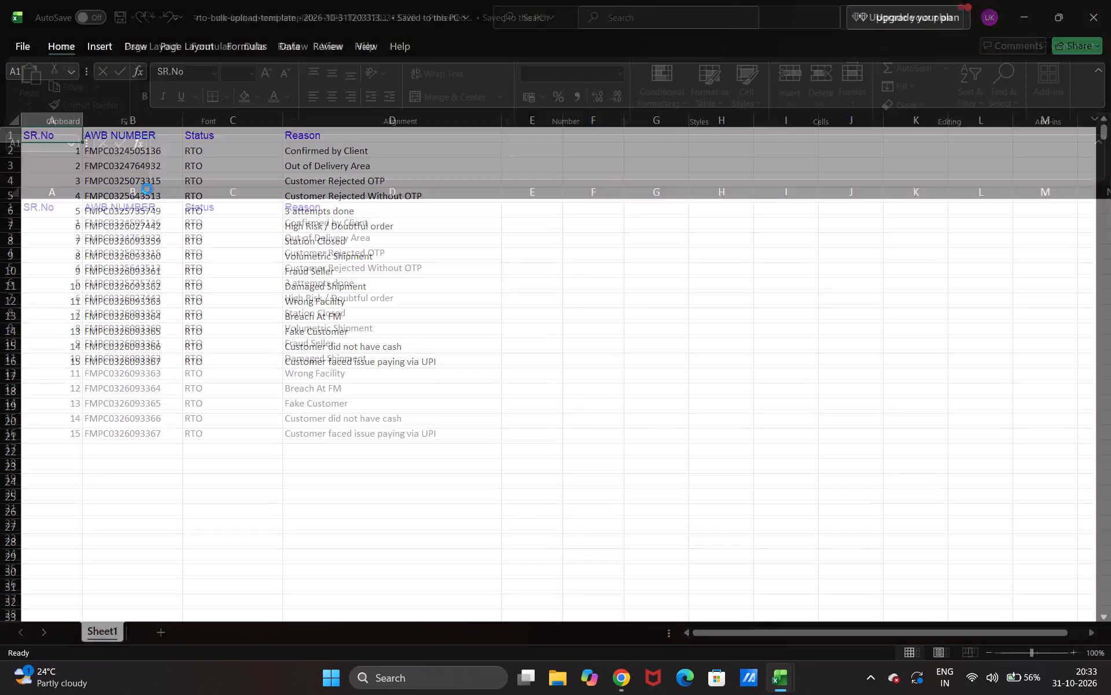
Clear the sample AWB numbers from cells B2 to B16 of the template.
left_click_drag(84, 218, 154, 431)
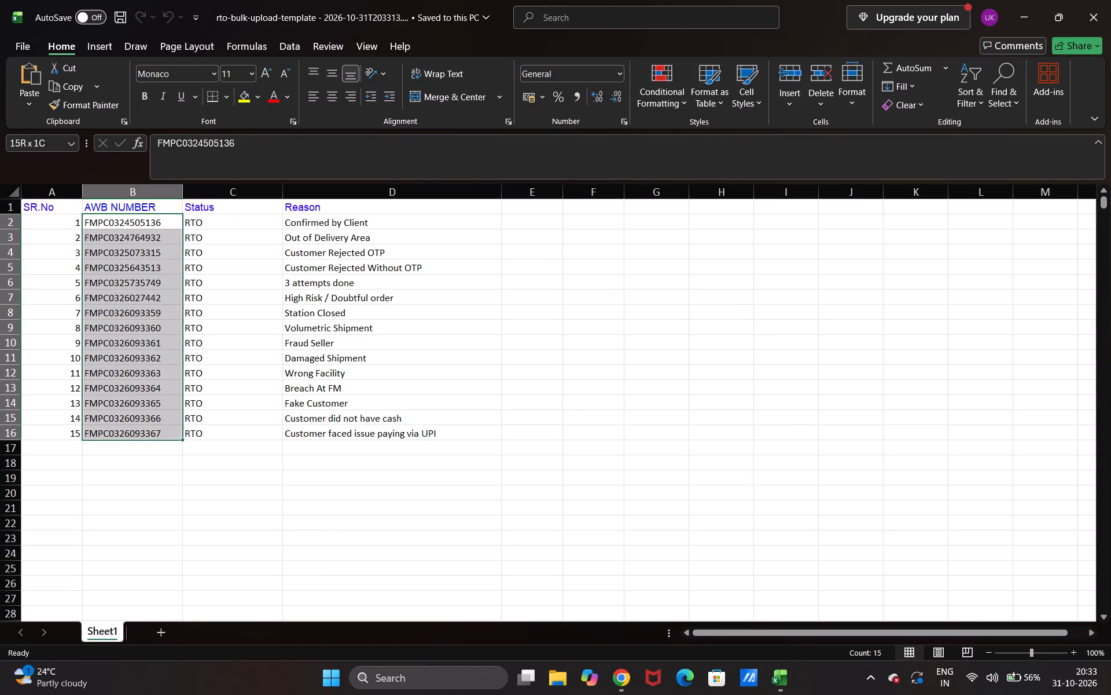
left_click_drag(154, 431, 154, 432)
right_click(156, 423)
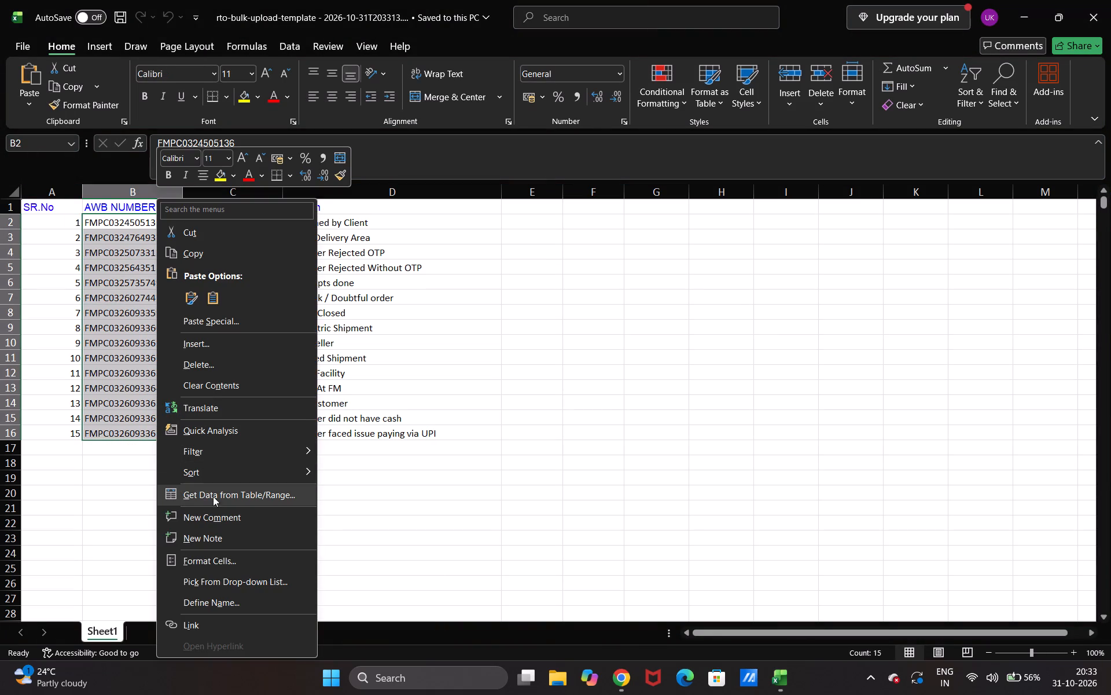
left_click(214, 390)
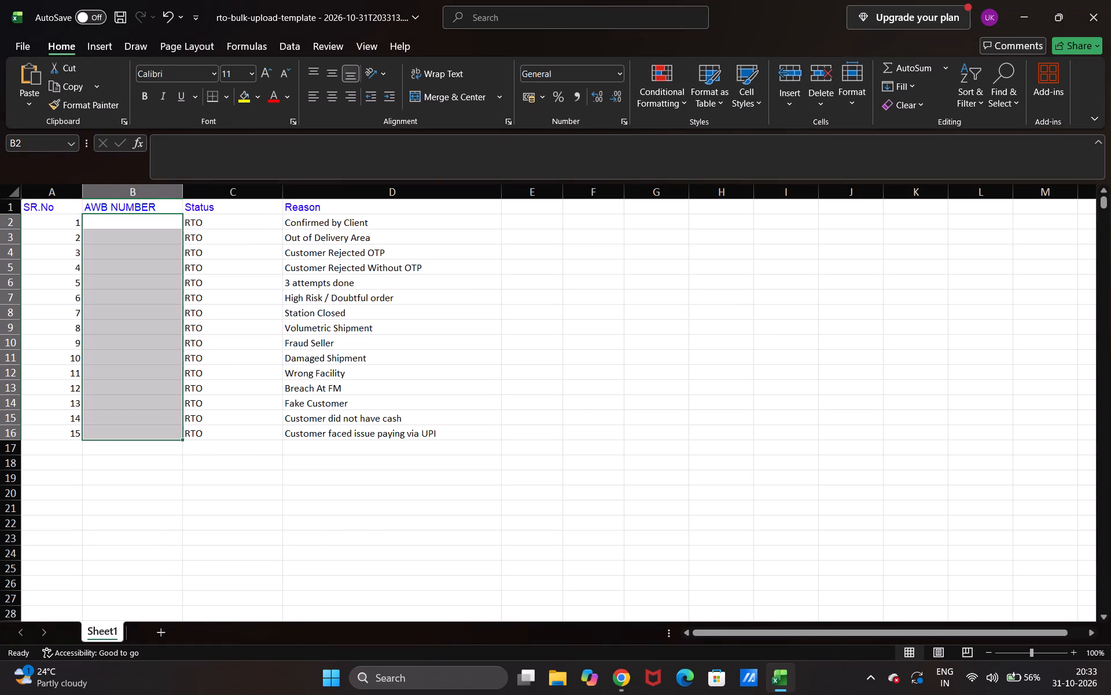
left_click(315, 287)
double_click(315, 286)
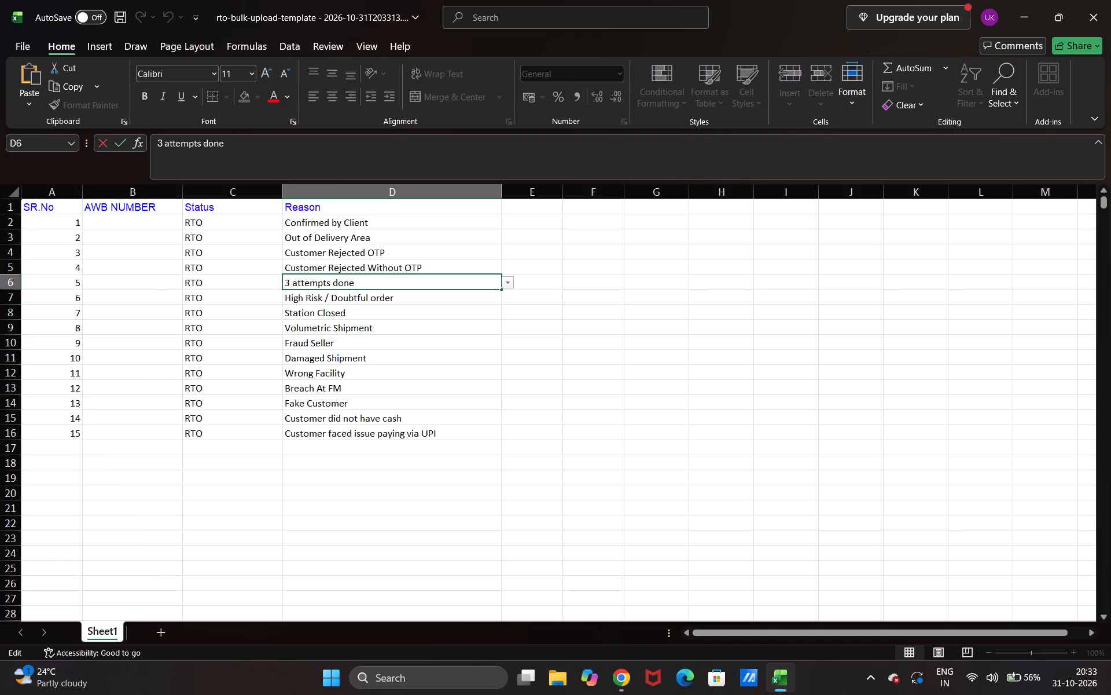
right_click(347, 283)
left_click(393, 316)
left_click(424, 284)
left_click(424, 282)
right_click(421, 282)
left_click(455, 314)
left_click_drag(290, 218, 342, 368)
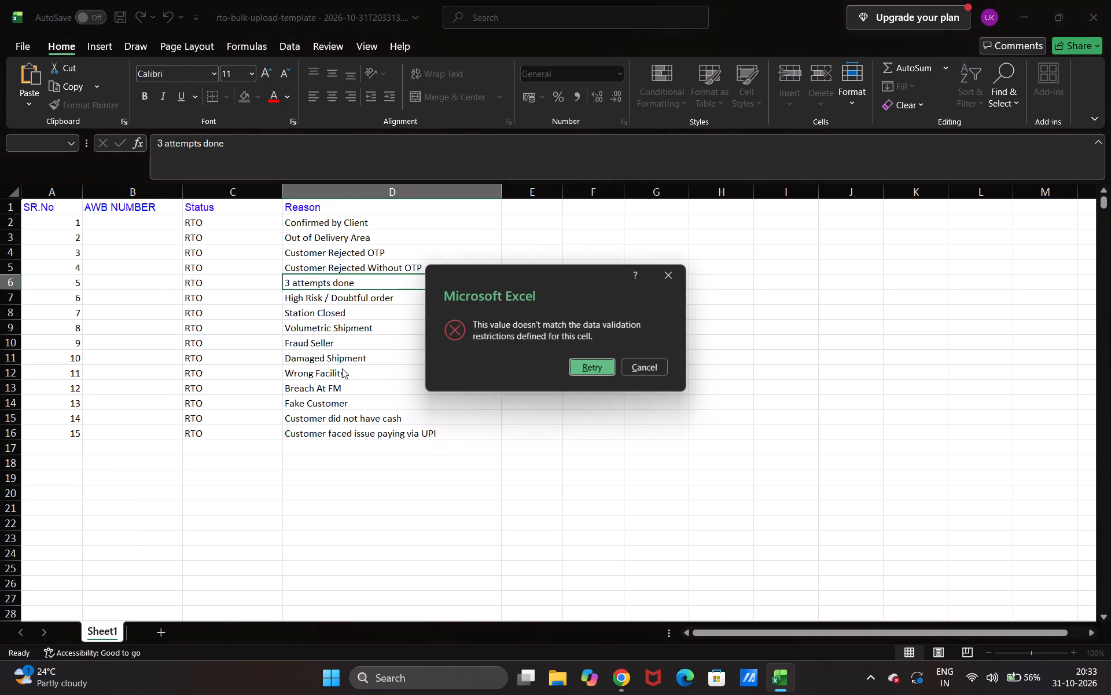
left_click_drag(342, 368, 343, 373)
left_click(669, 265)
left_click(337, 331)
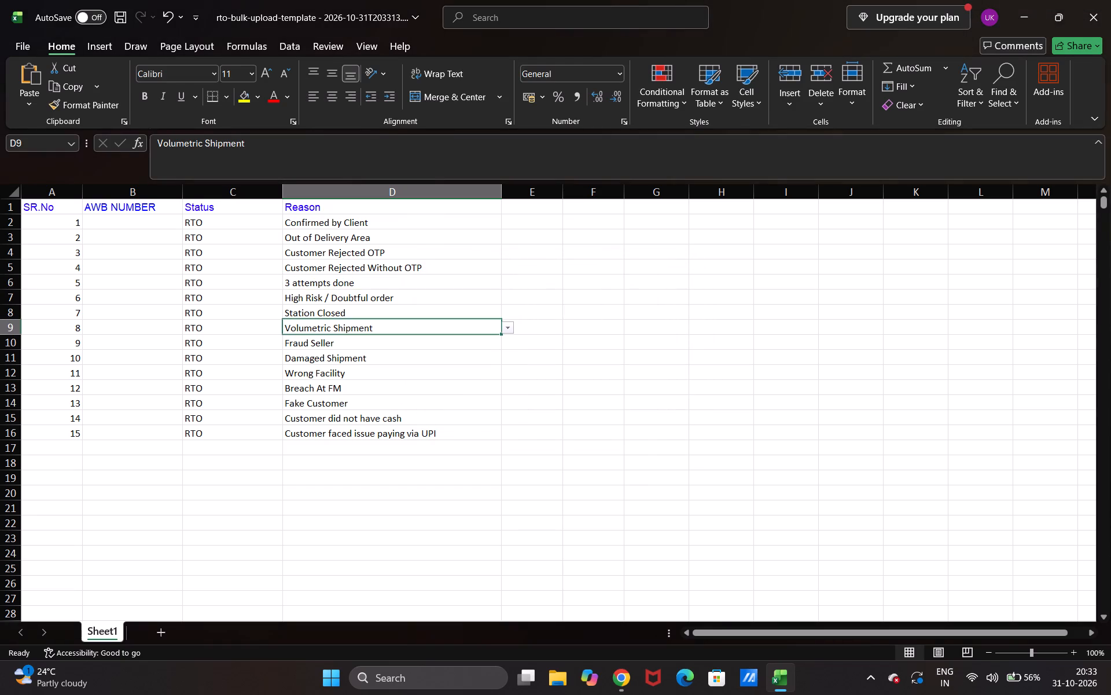
Copy the reason "3 attempts done" from cell D6 and paste it over cells D2 to D21.
left_click(330, 285)
right_click(330, 285)
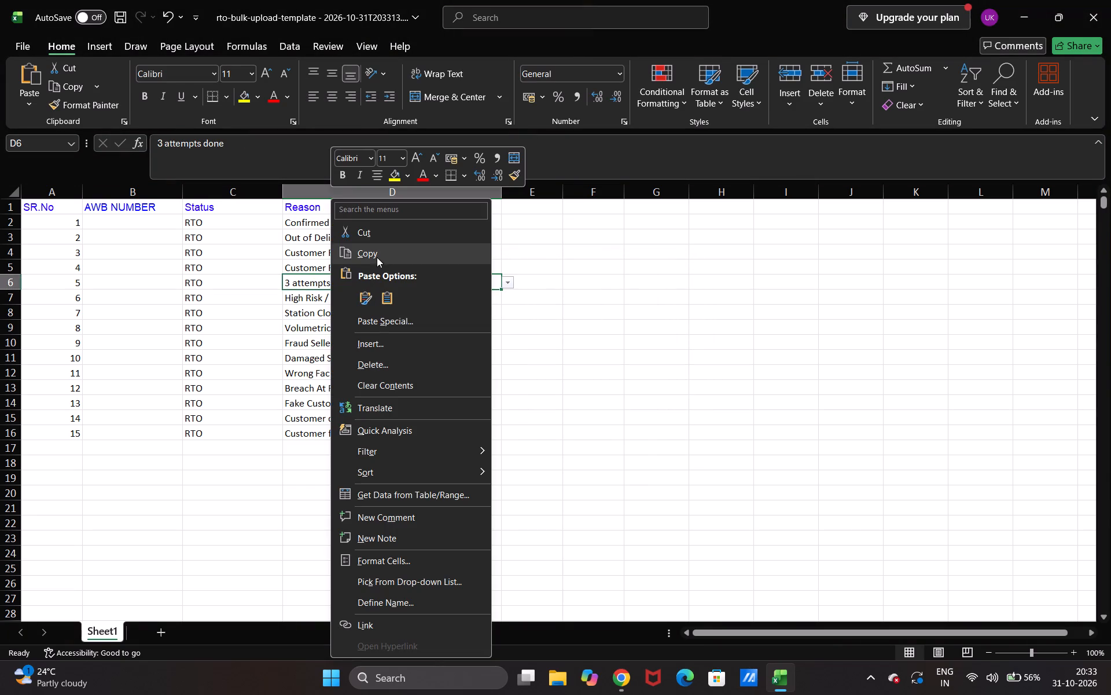
left_click(377, 257)
left_click_drag(289, 220, 366, 461)
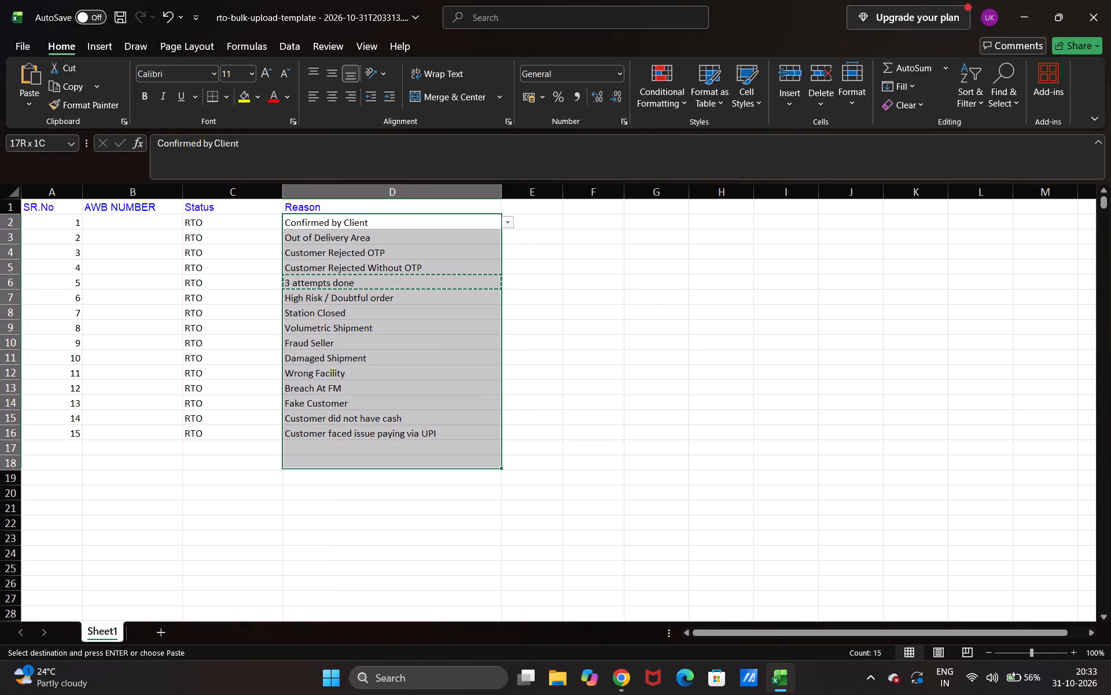
left_click_drag(366, 461, 383, 600)
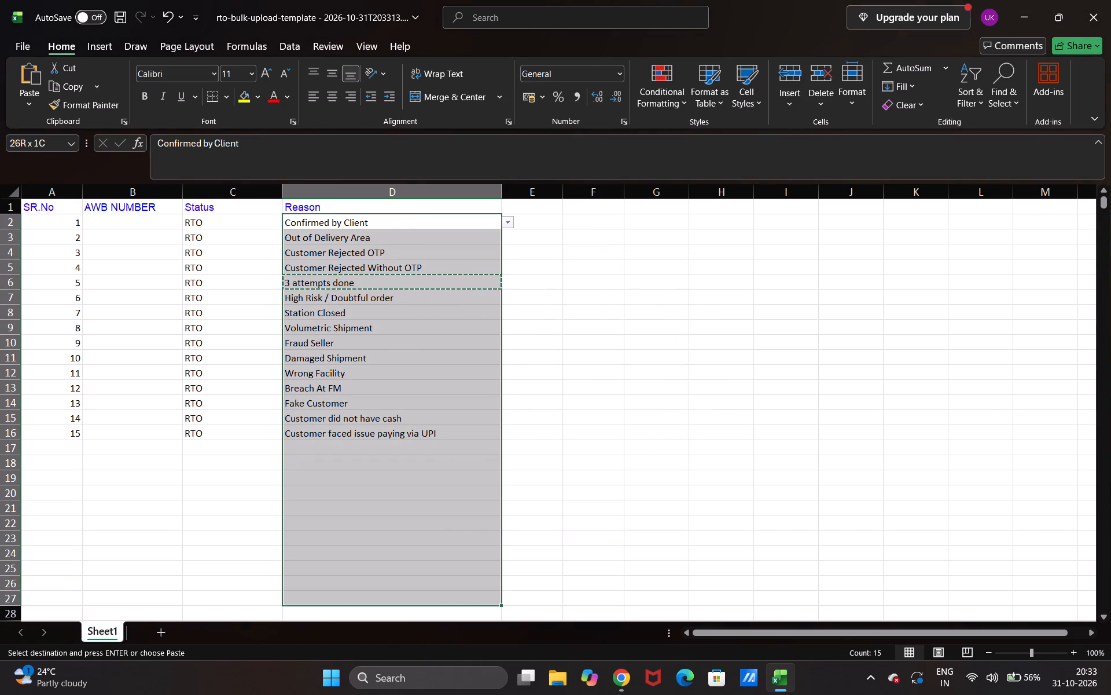
left_click_drag(383, 600, 378, 505)
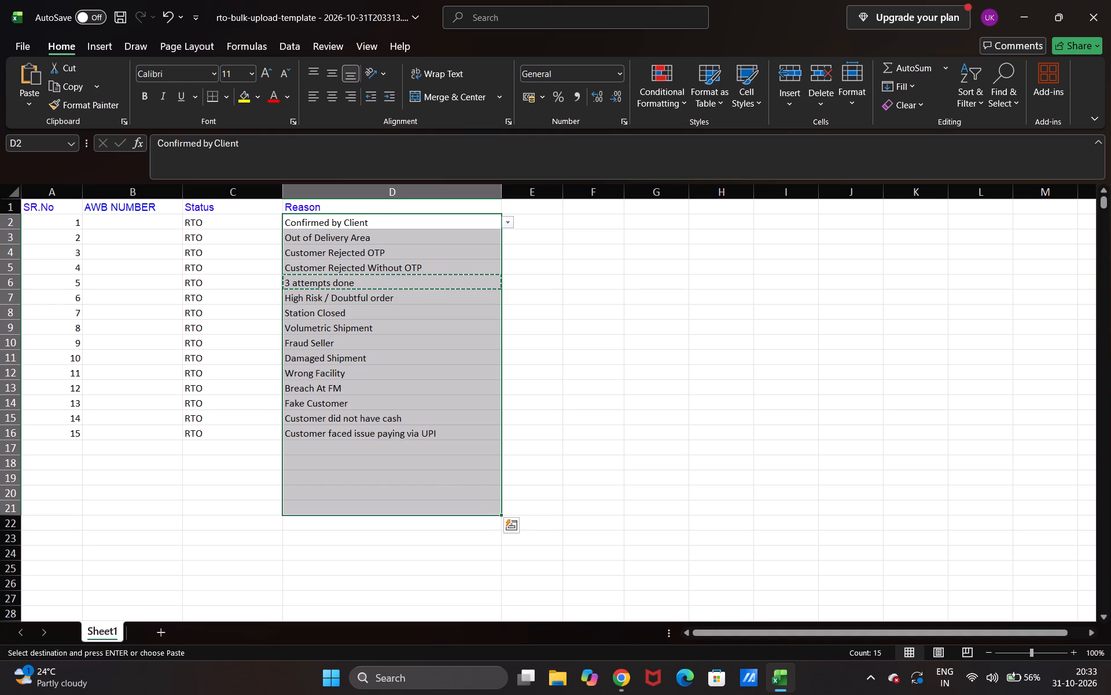
right_click(378, 505)
left_click(413, 148)
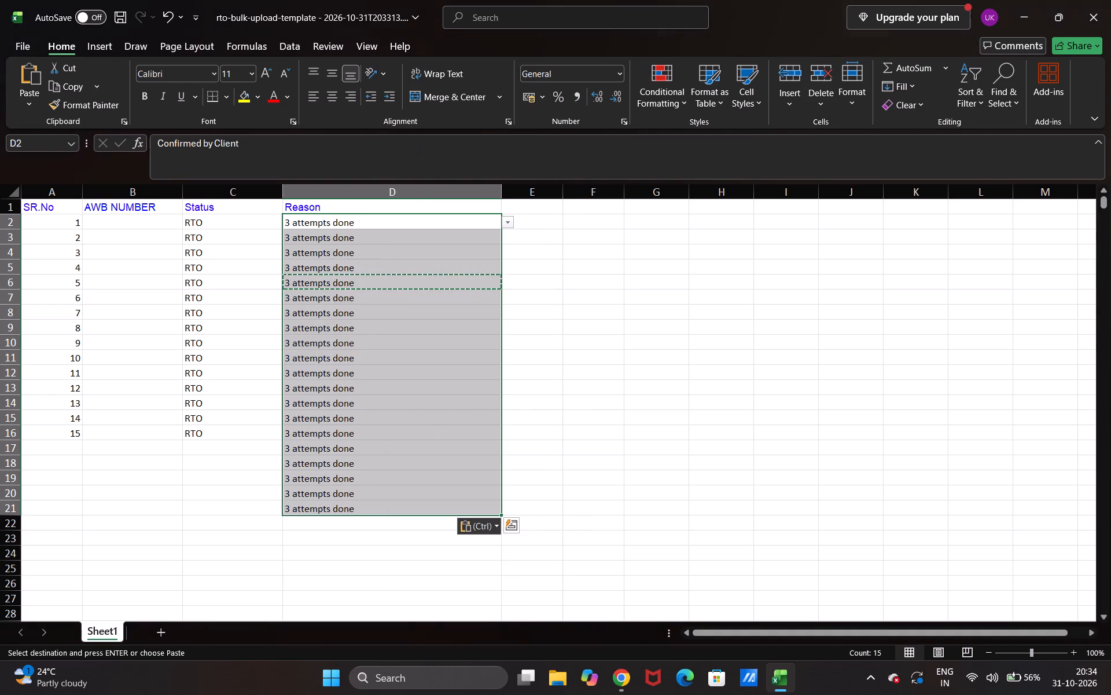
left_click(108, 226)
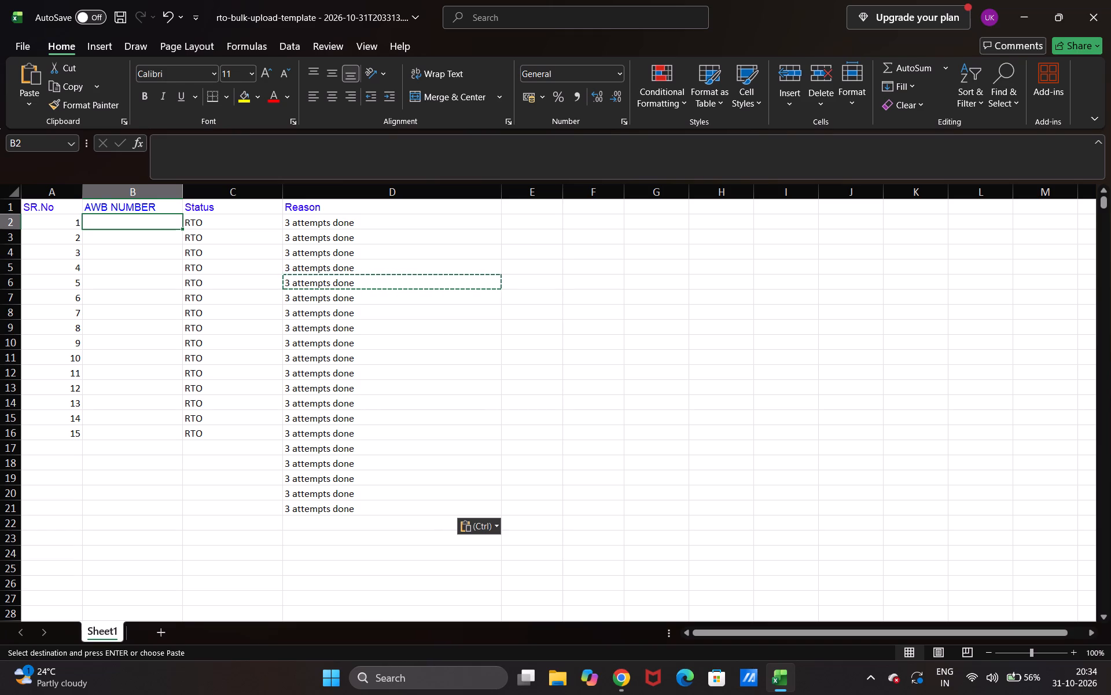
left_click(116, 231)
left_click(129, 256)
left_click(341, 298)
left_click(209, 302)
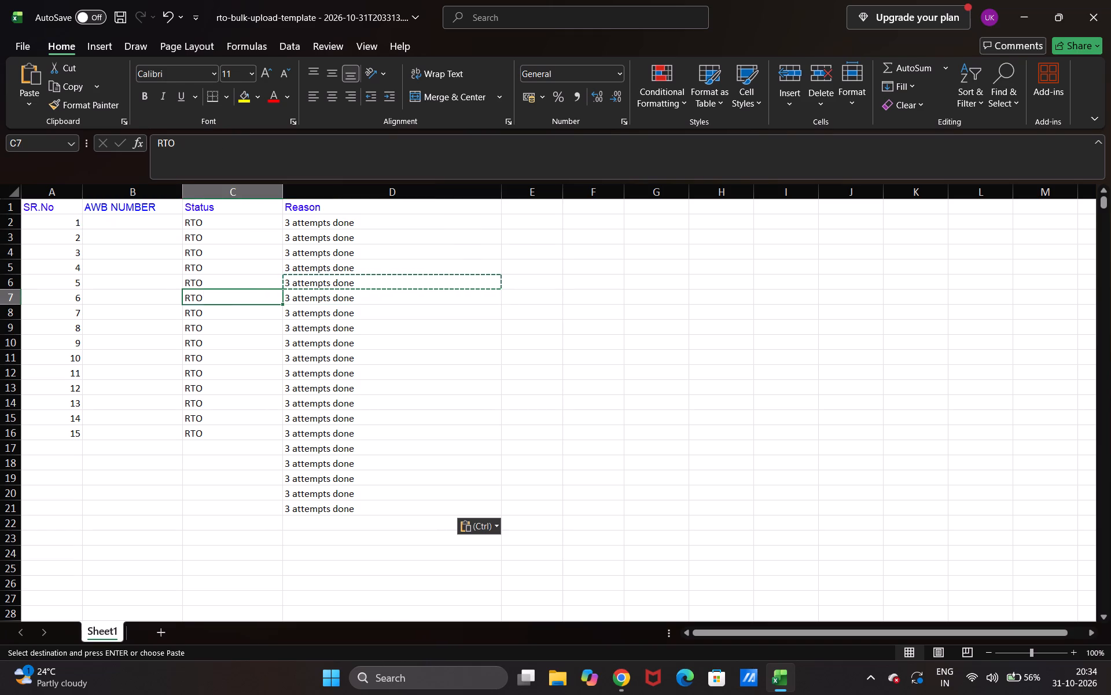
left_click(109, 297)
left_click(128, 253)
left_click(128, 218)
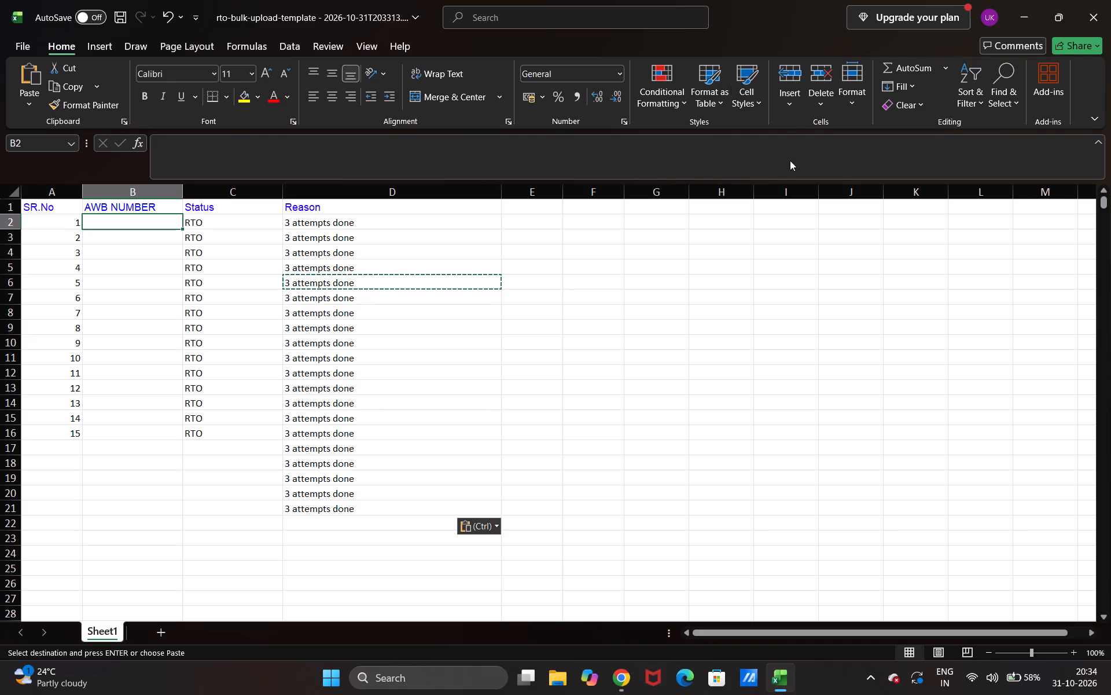
Close the second Log10 Chrome window and switch to the remaining Chrome window with the RTO Upload page.
left_click(620, 685)
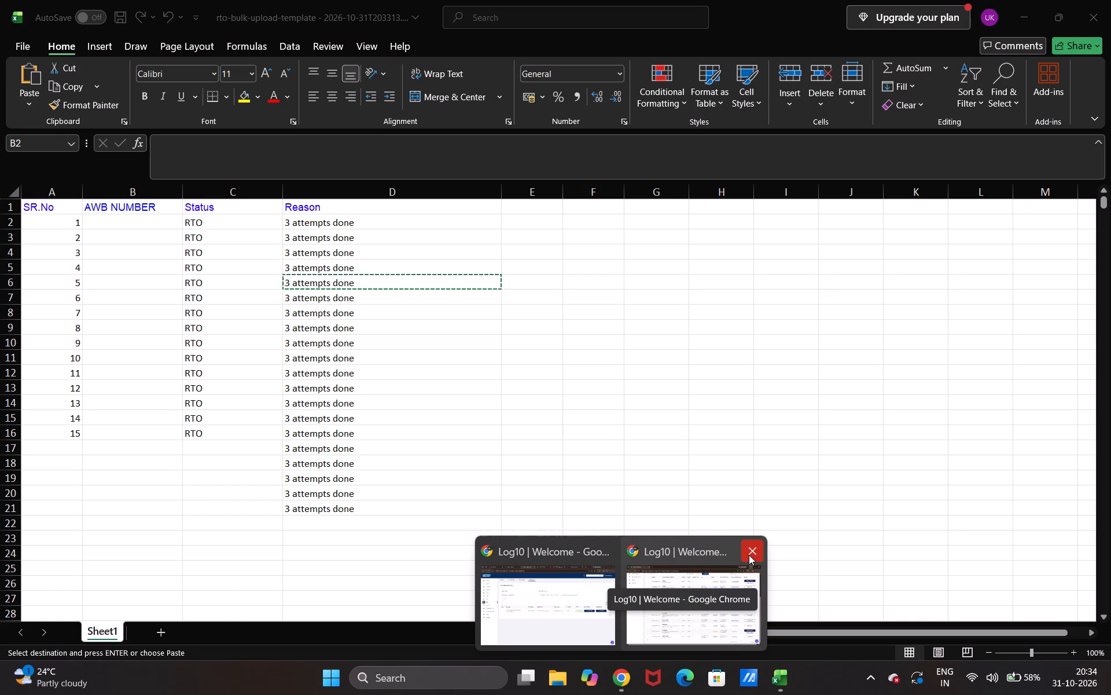
left_click(746, 554)
left_click(626, 598)
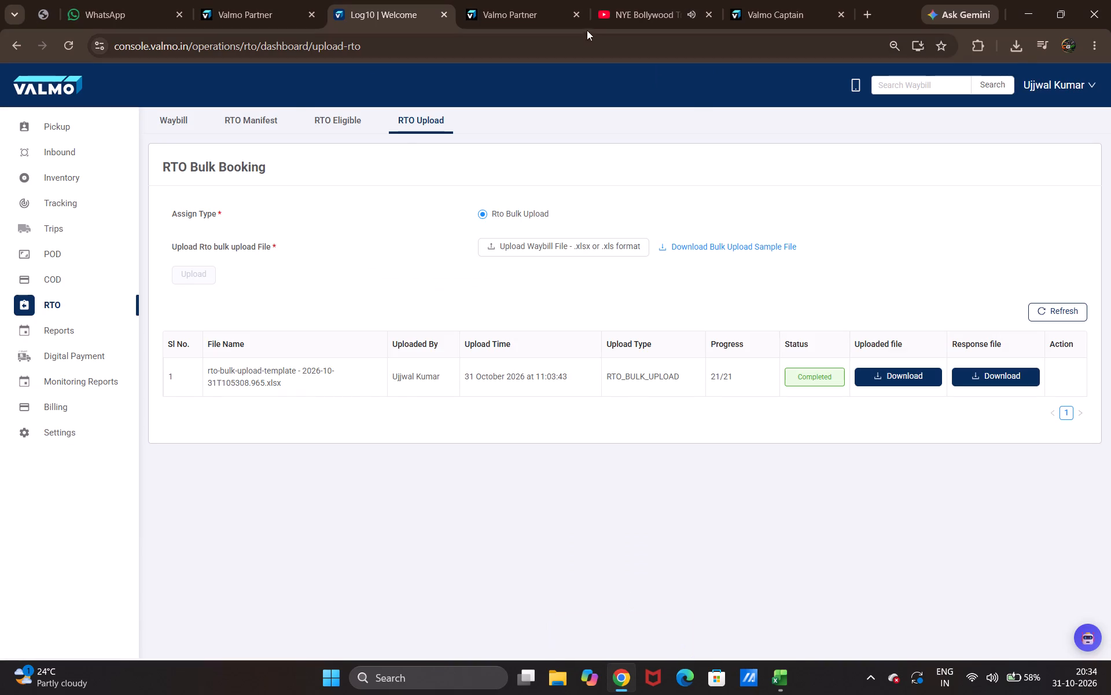
Switch to YouTube, search for "tujhko dekhe bina jee ye lagta nahi" and open the Kinna Sona audio video from T-Series.
left_click(603, 0)
left_click(432, 306)
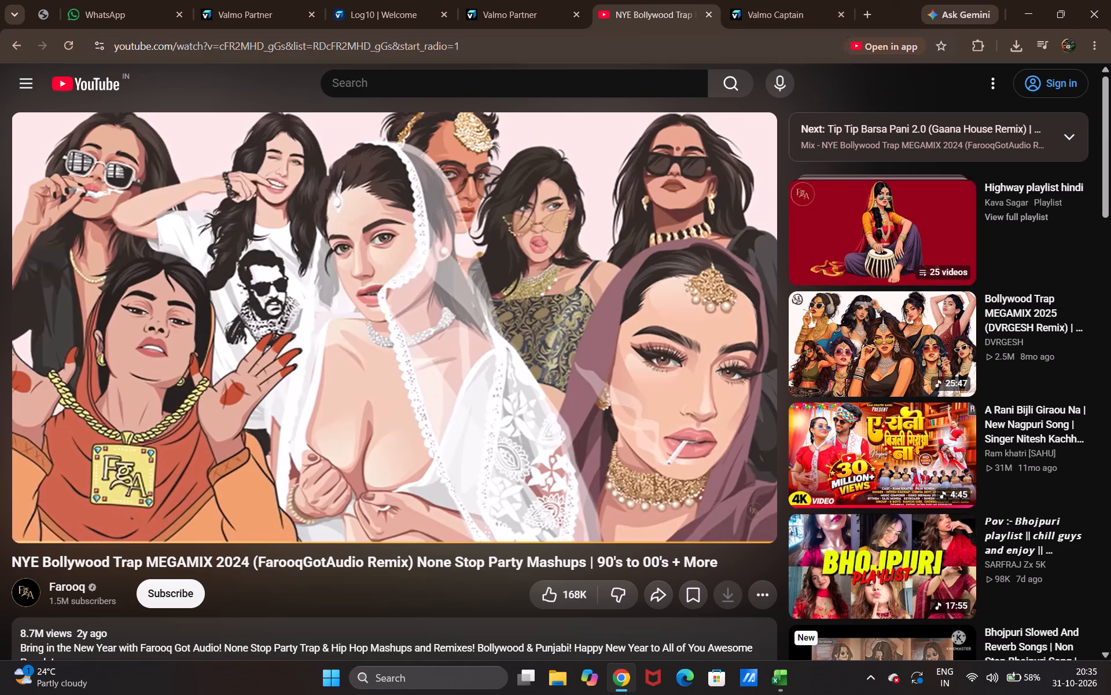
left_click(583, 93)
type("taj")
type("ko")
key("space")
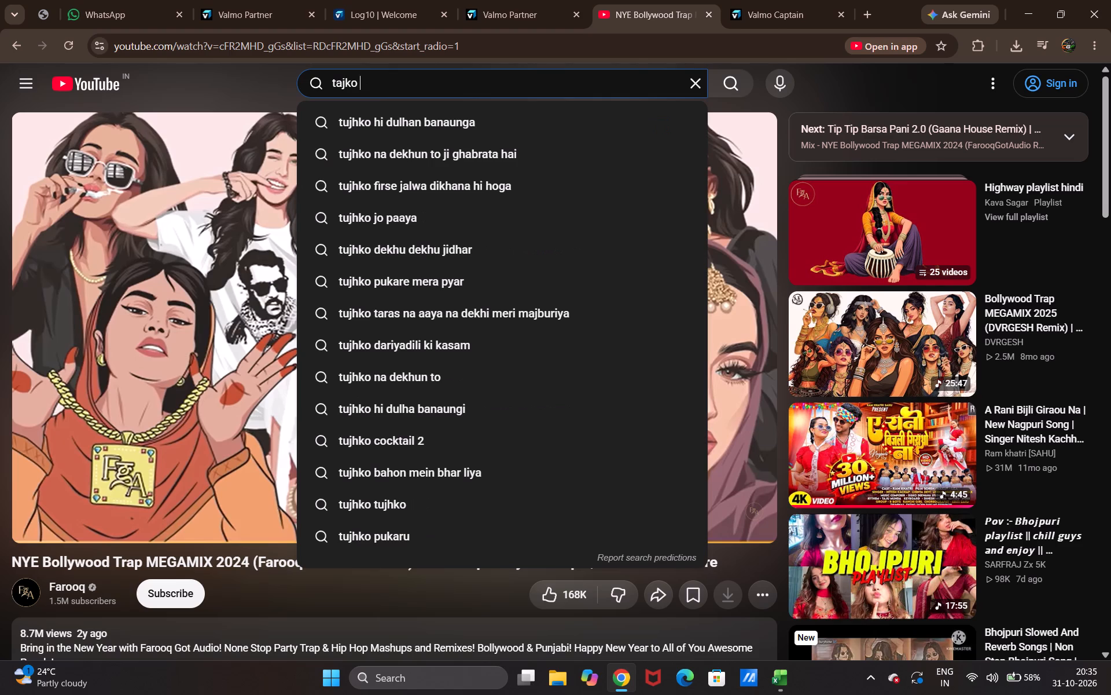
type("dak")
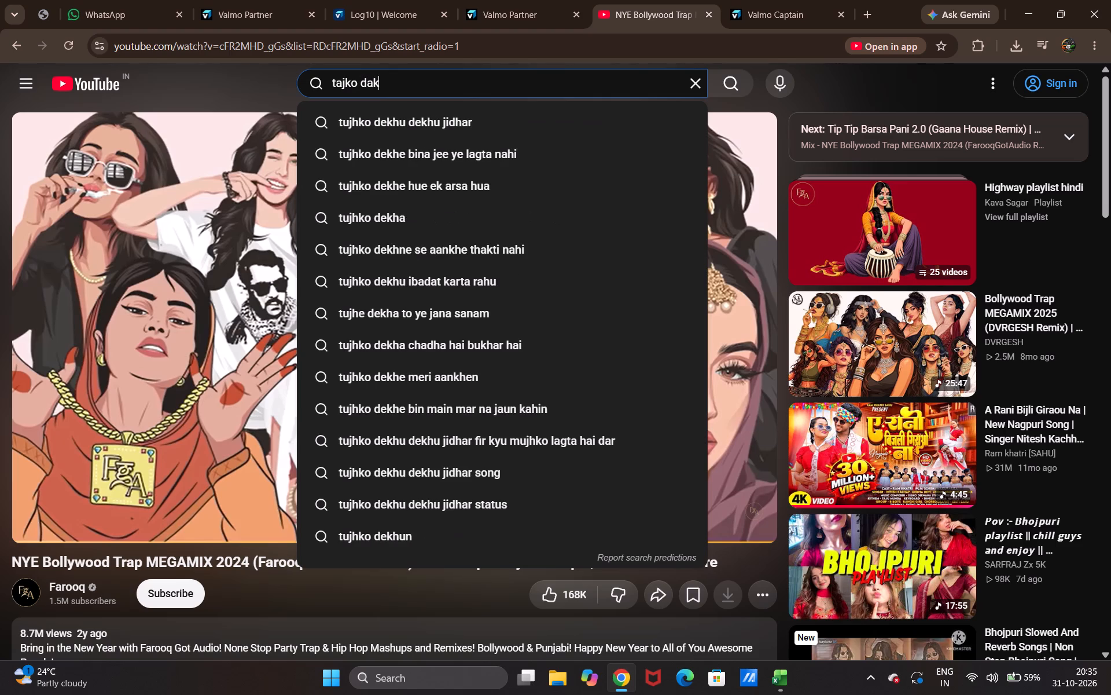
left_click(567, 149)
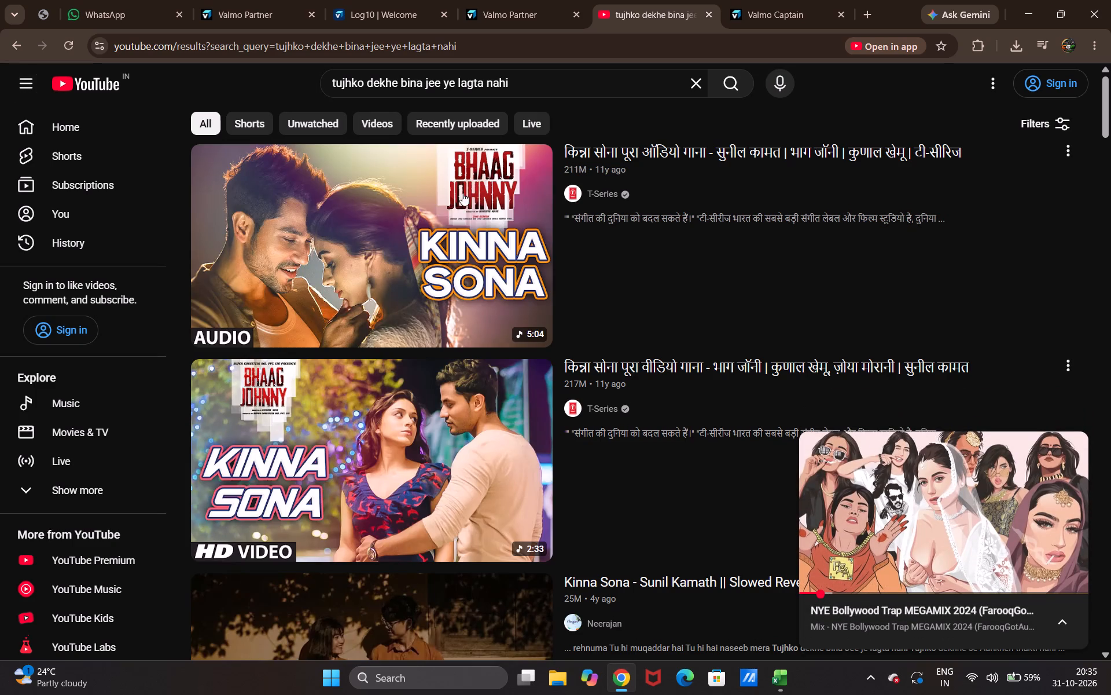
left_click(417, 225)
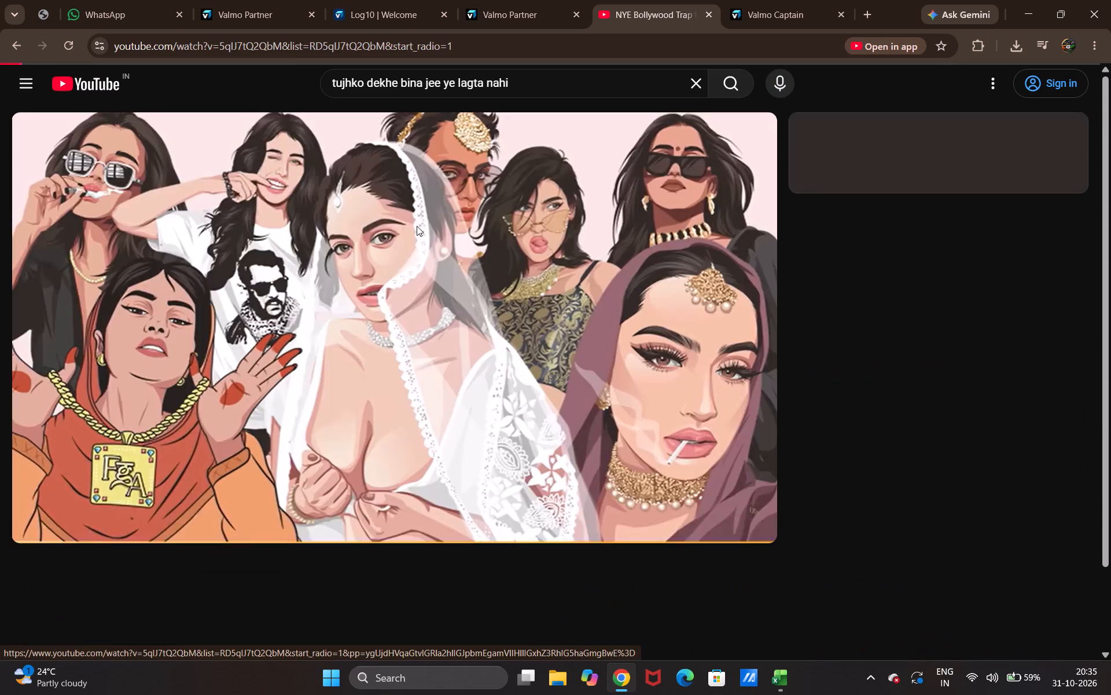
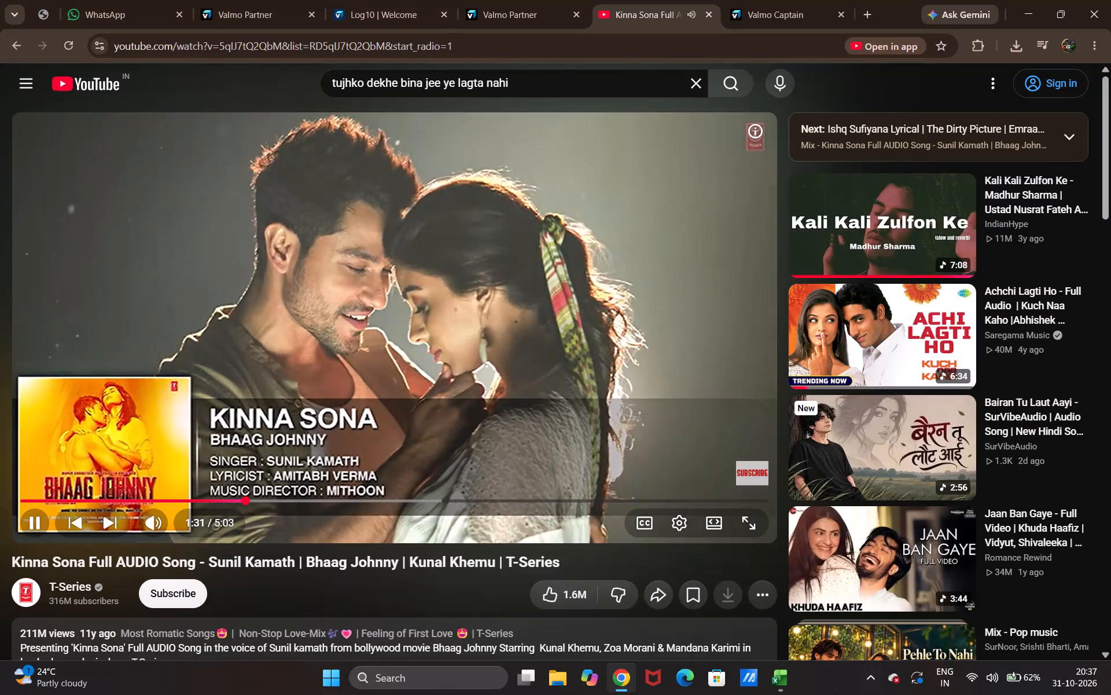
left_click(783, 671)
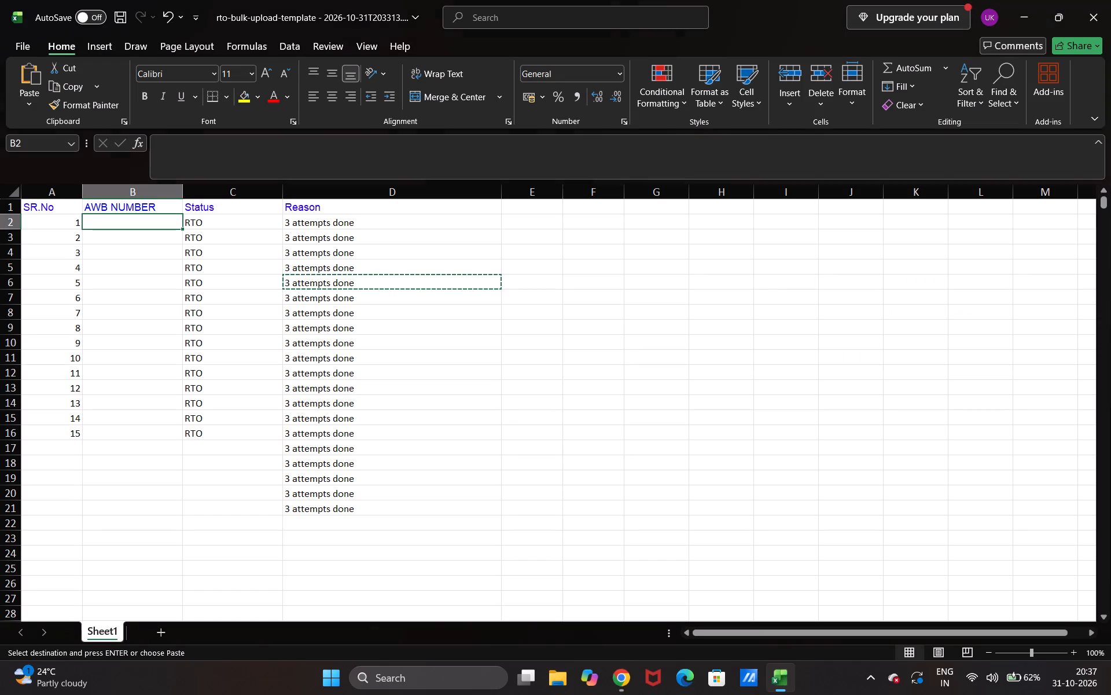
left_click(141, 220)
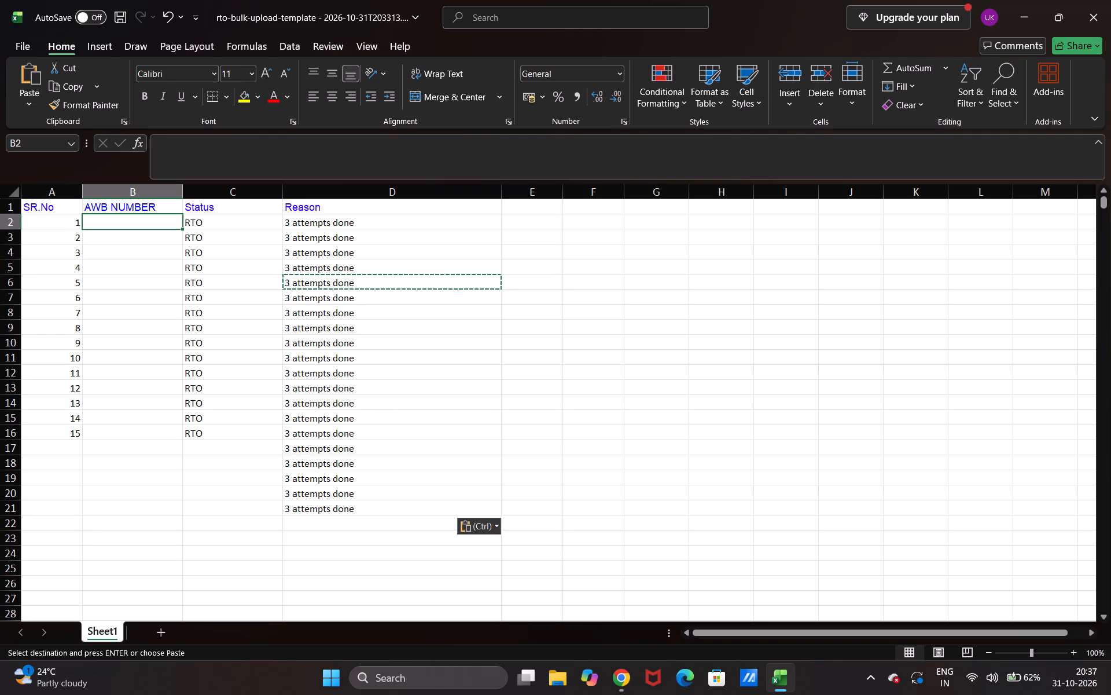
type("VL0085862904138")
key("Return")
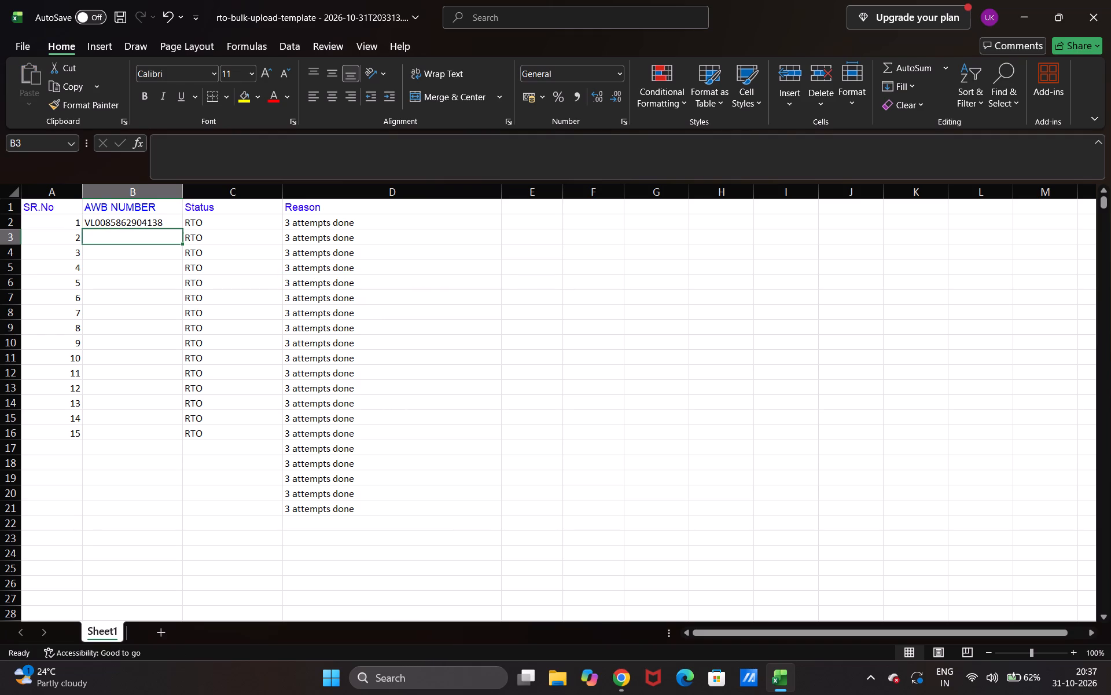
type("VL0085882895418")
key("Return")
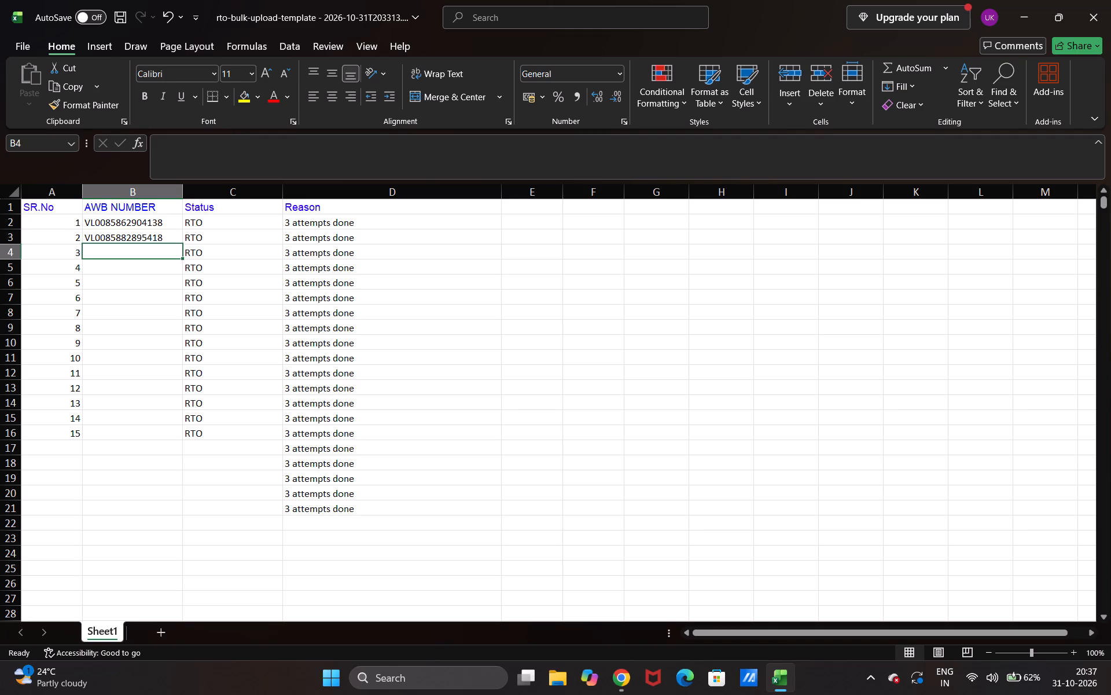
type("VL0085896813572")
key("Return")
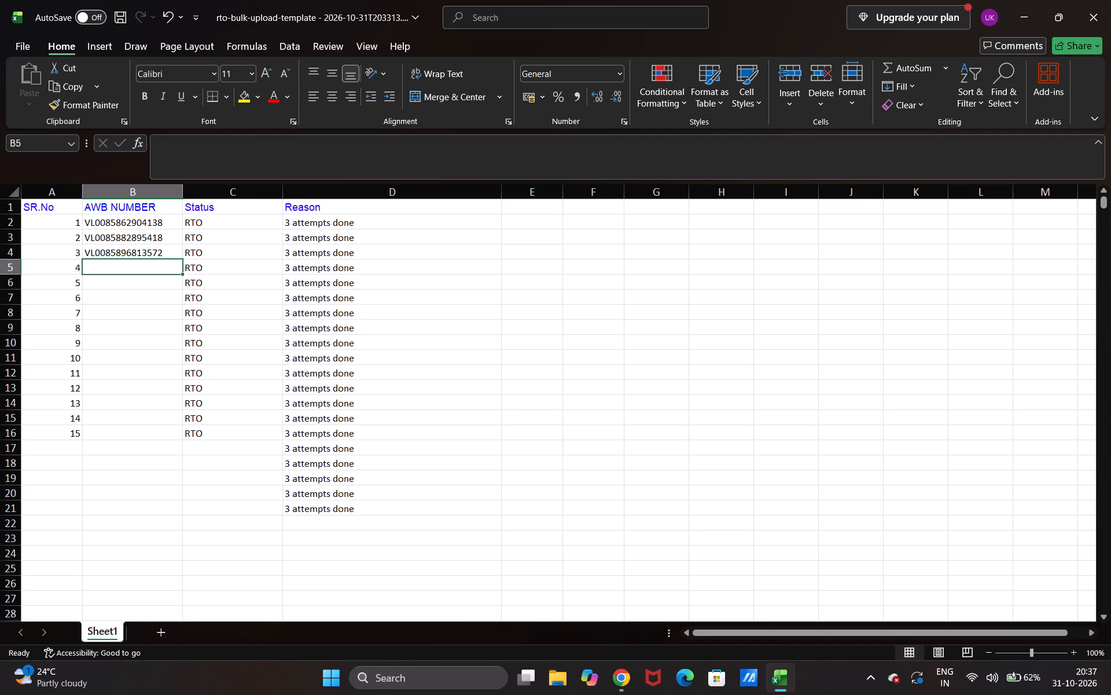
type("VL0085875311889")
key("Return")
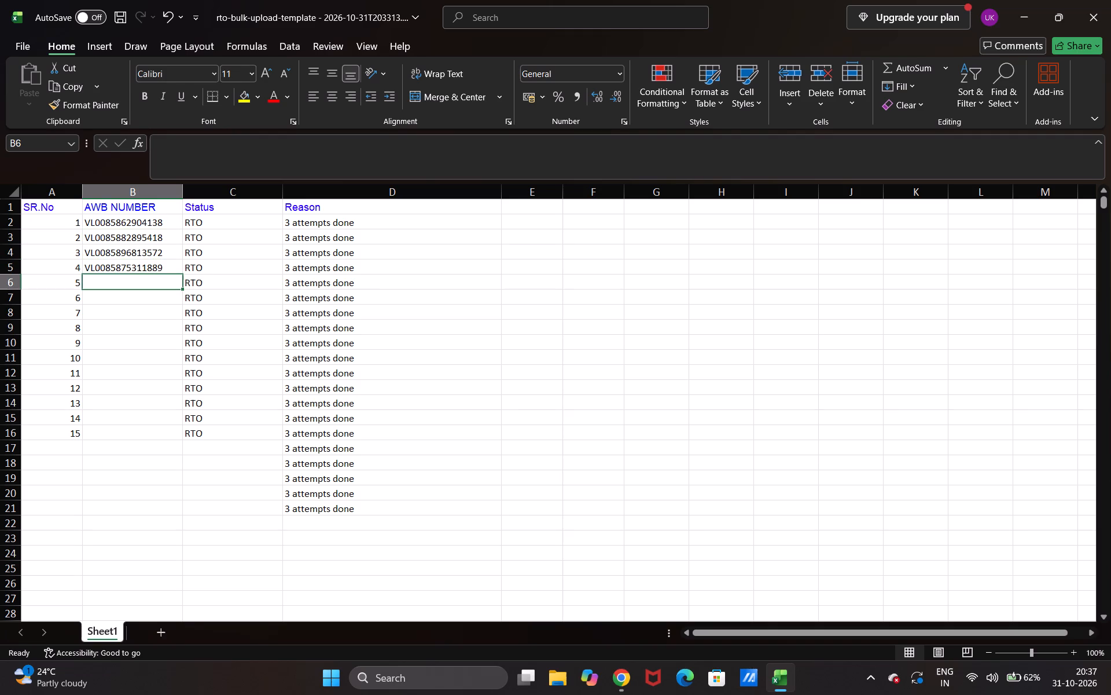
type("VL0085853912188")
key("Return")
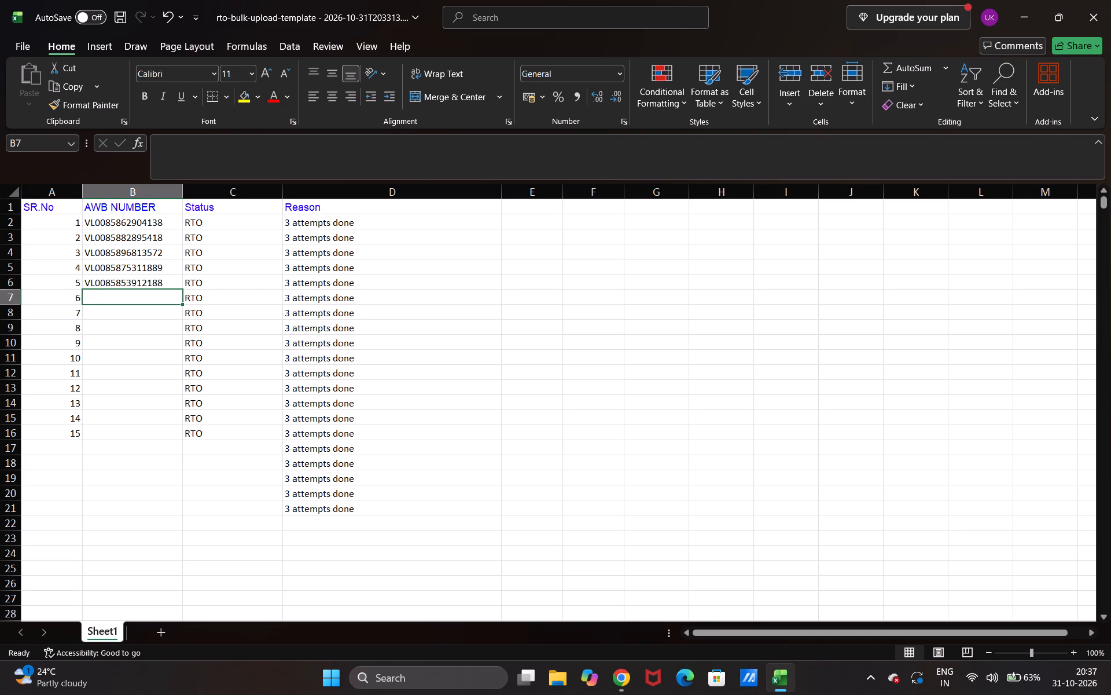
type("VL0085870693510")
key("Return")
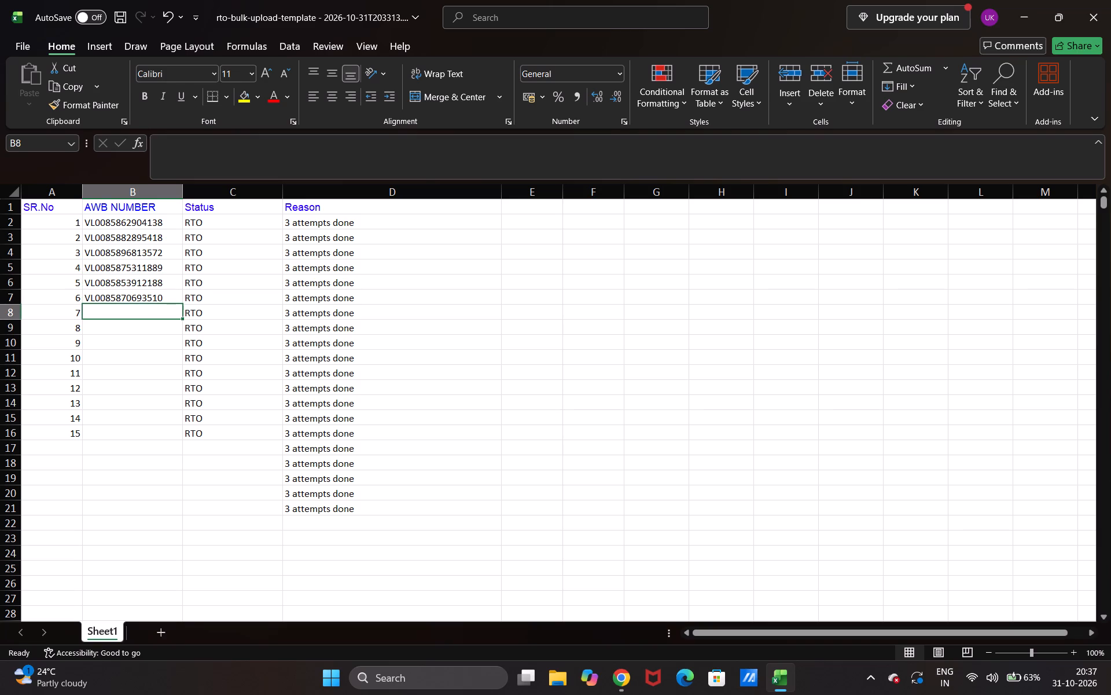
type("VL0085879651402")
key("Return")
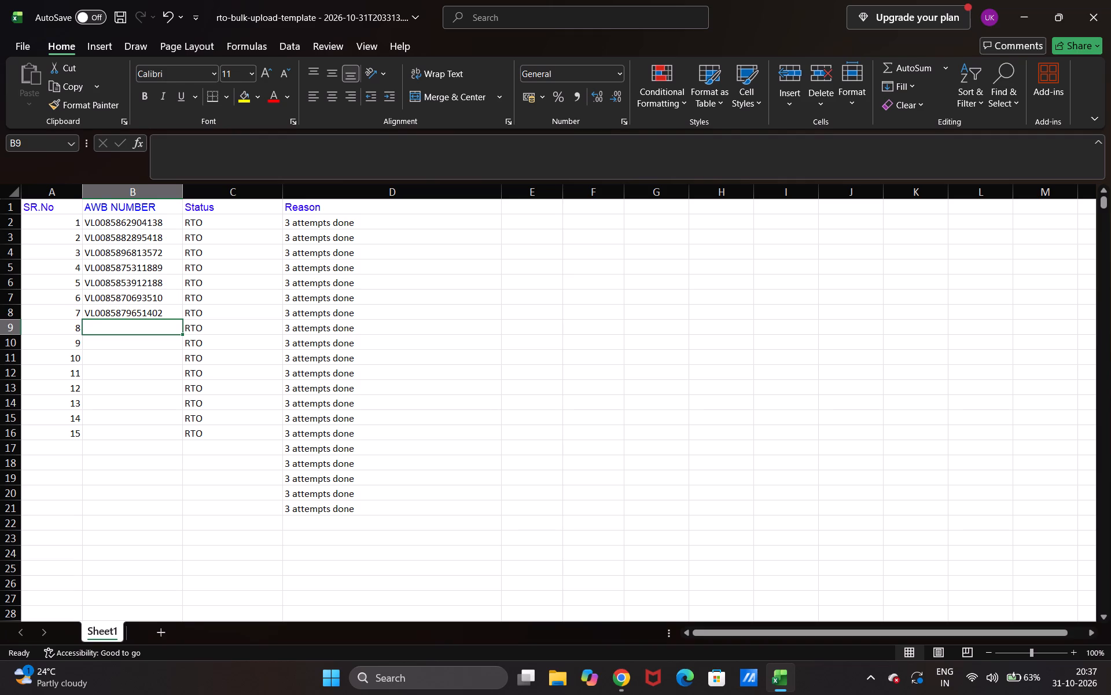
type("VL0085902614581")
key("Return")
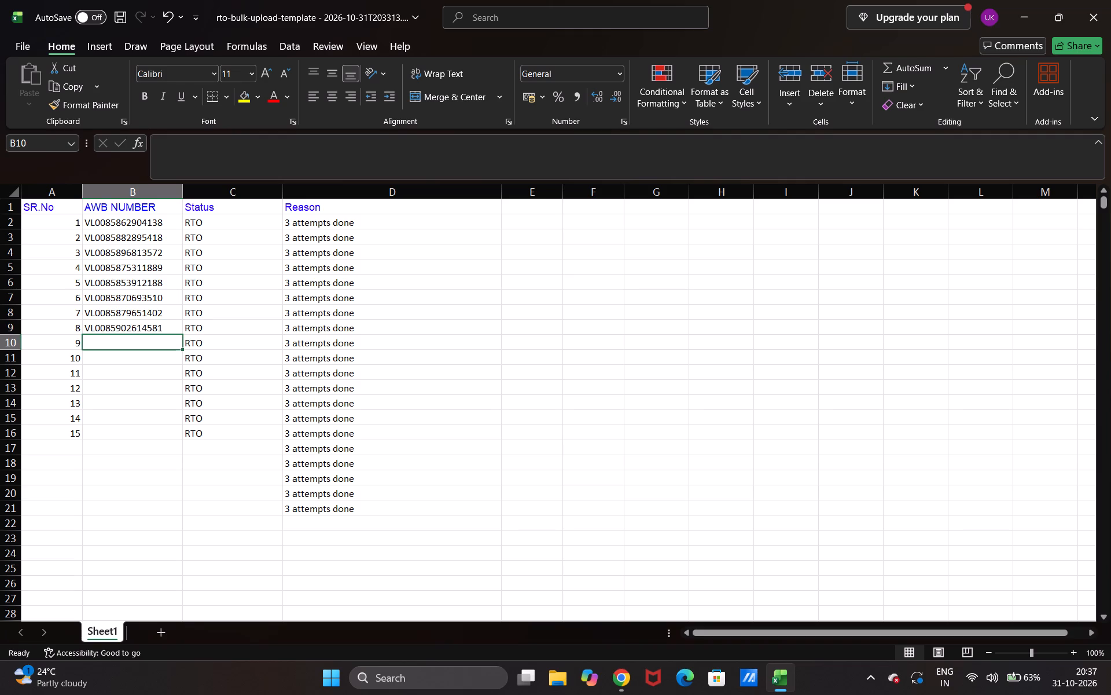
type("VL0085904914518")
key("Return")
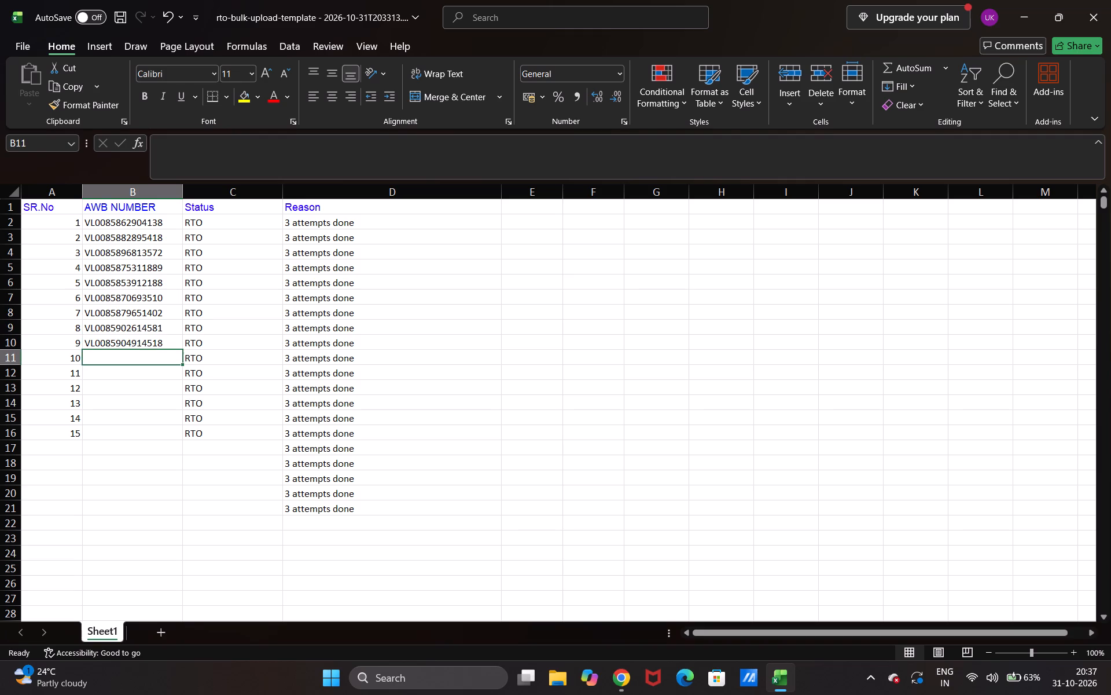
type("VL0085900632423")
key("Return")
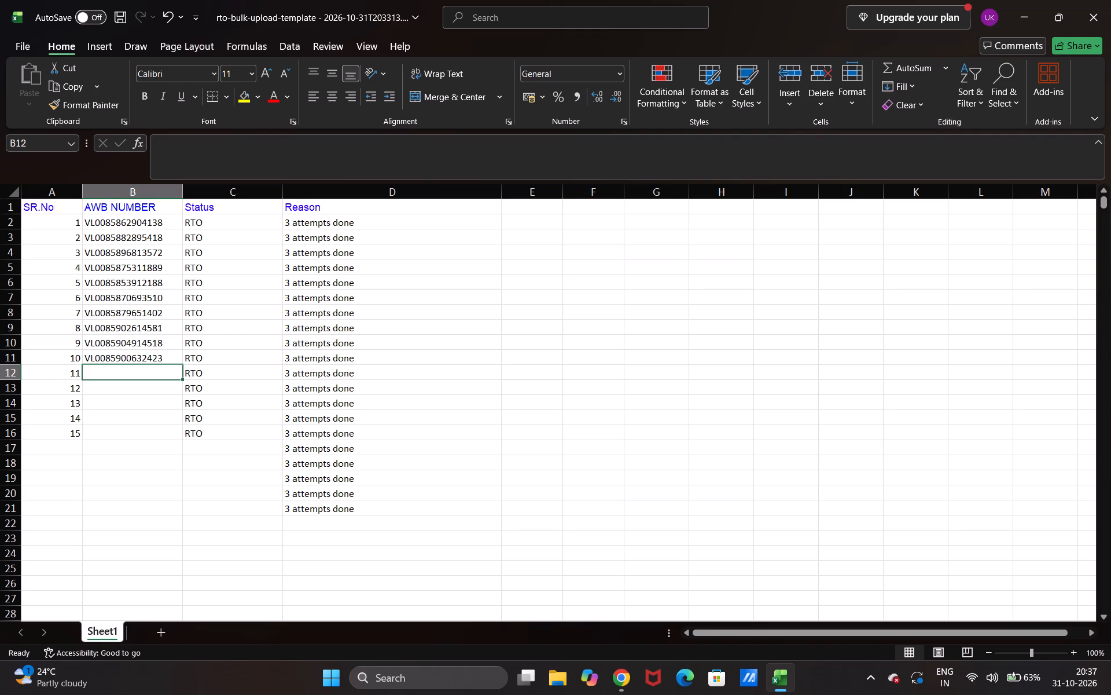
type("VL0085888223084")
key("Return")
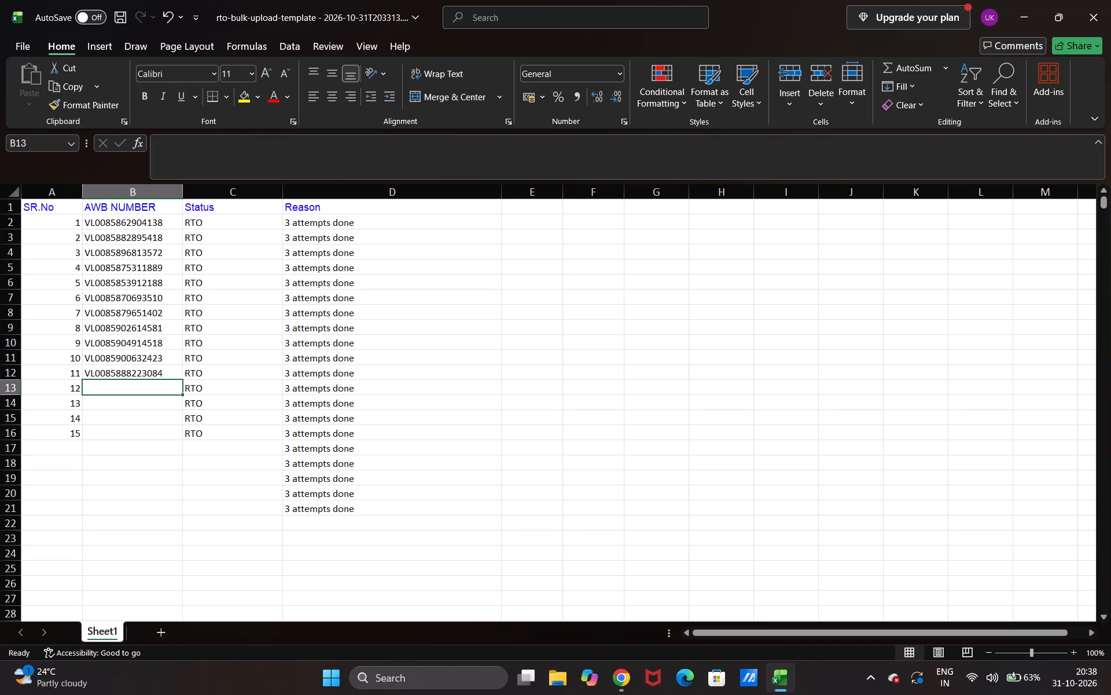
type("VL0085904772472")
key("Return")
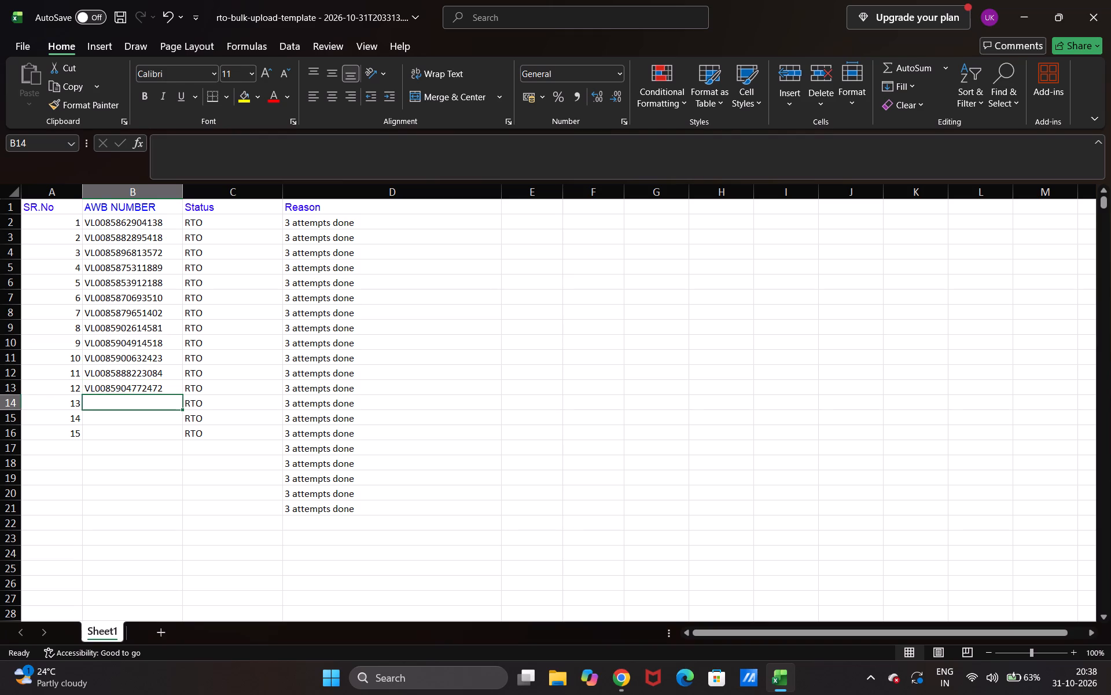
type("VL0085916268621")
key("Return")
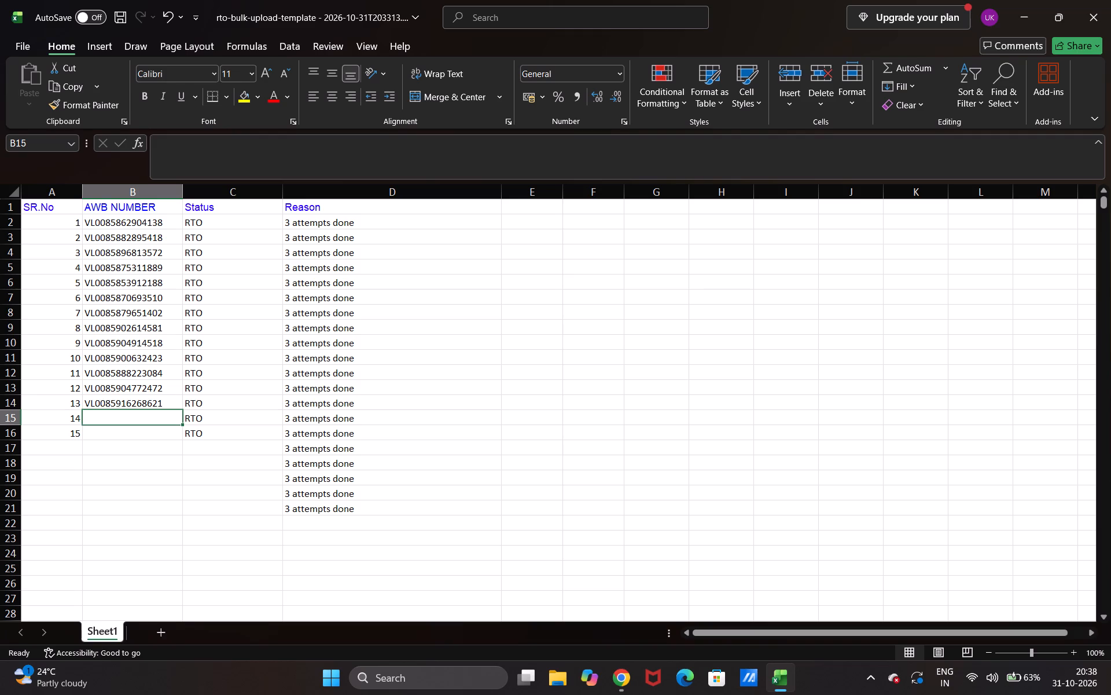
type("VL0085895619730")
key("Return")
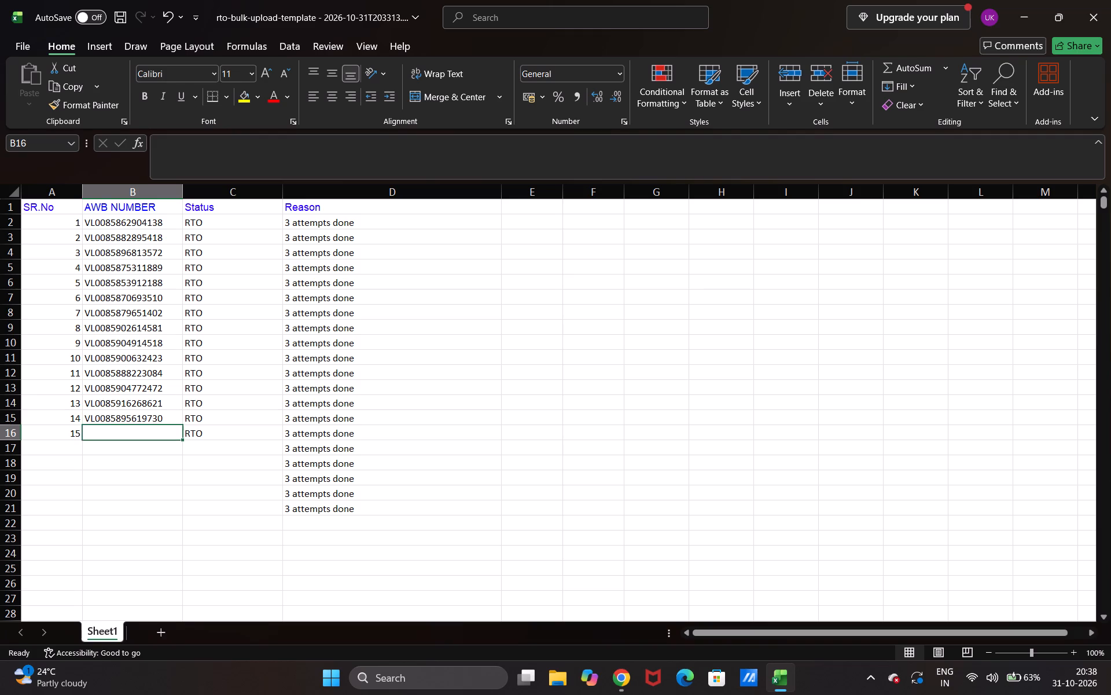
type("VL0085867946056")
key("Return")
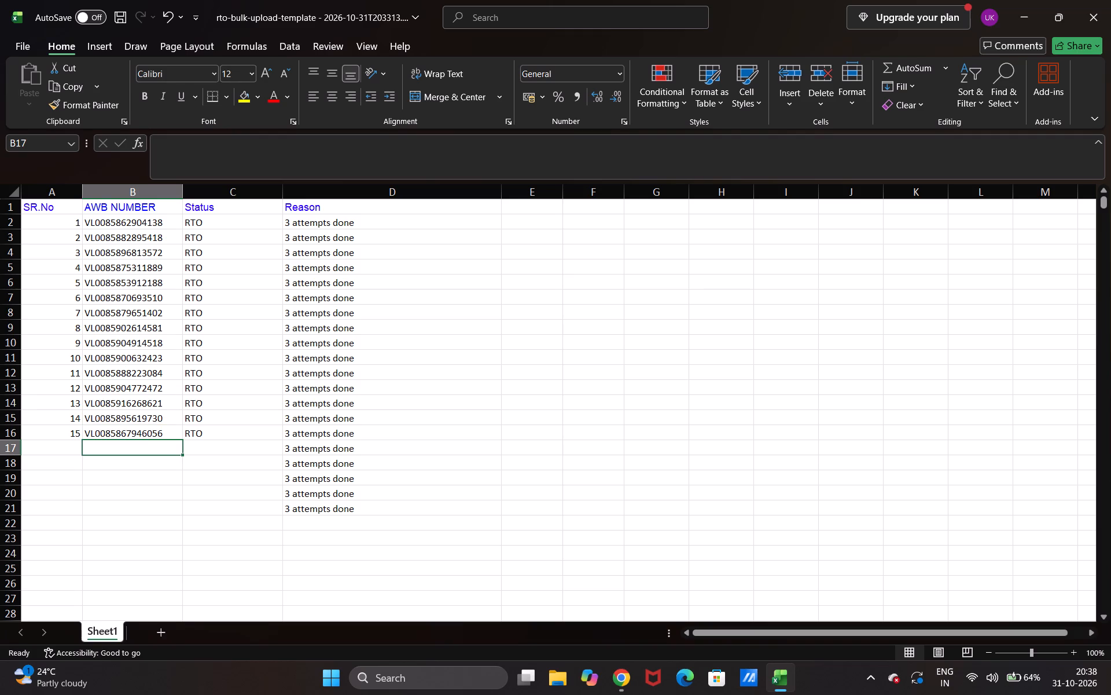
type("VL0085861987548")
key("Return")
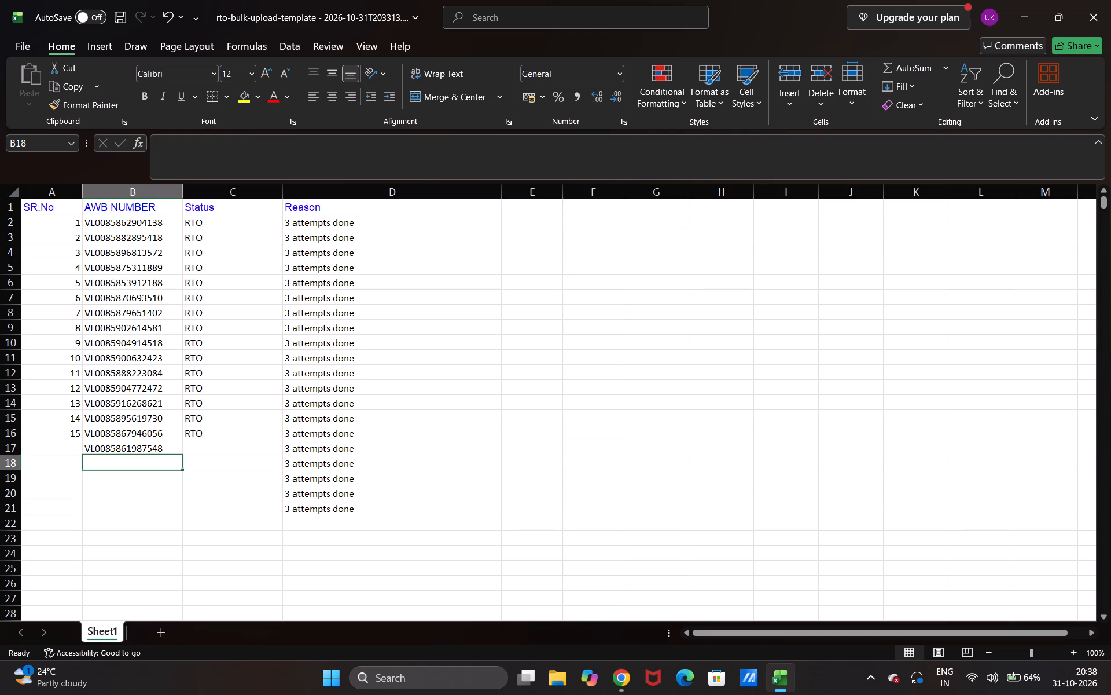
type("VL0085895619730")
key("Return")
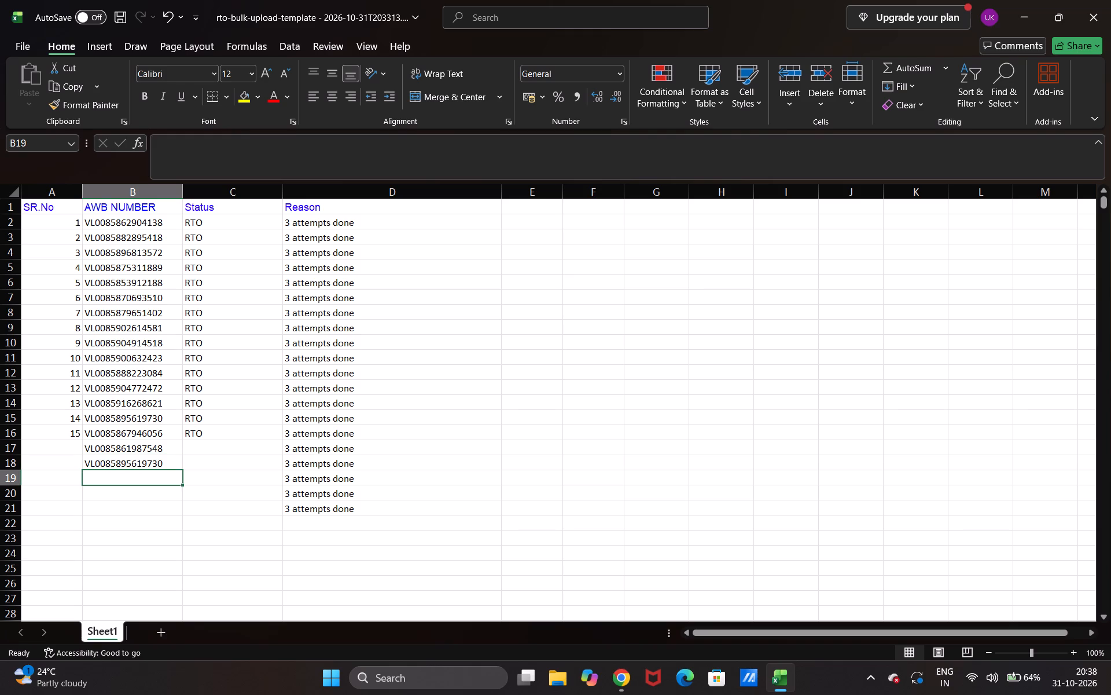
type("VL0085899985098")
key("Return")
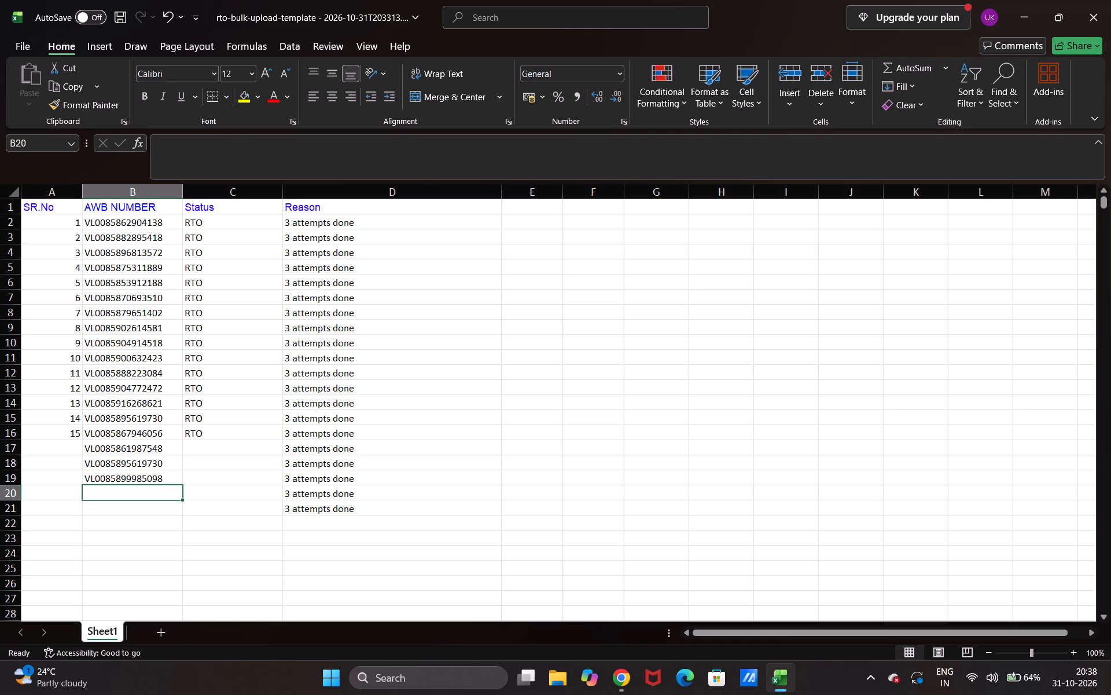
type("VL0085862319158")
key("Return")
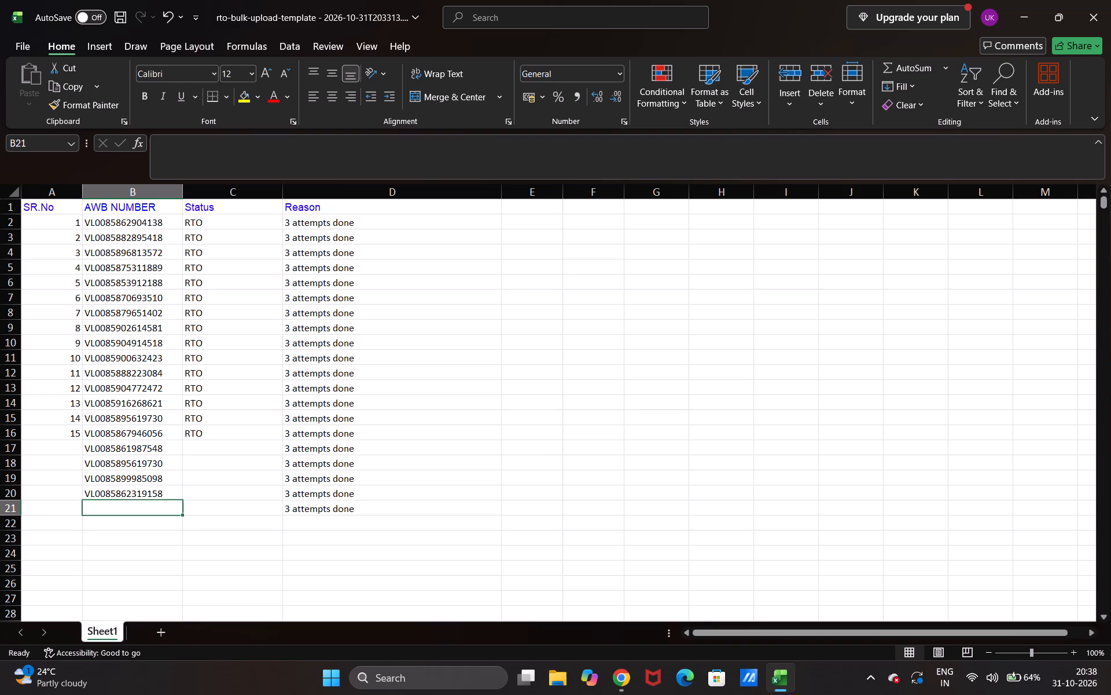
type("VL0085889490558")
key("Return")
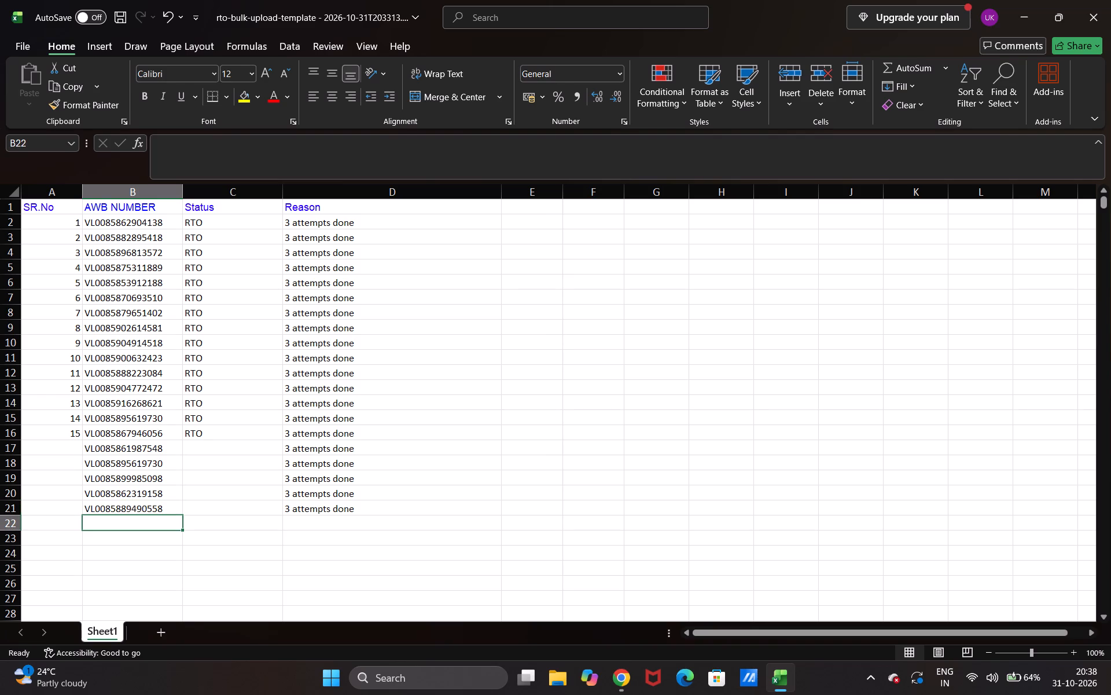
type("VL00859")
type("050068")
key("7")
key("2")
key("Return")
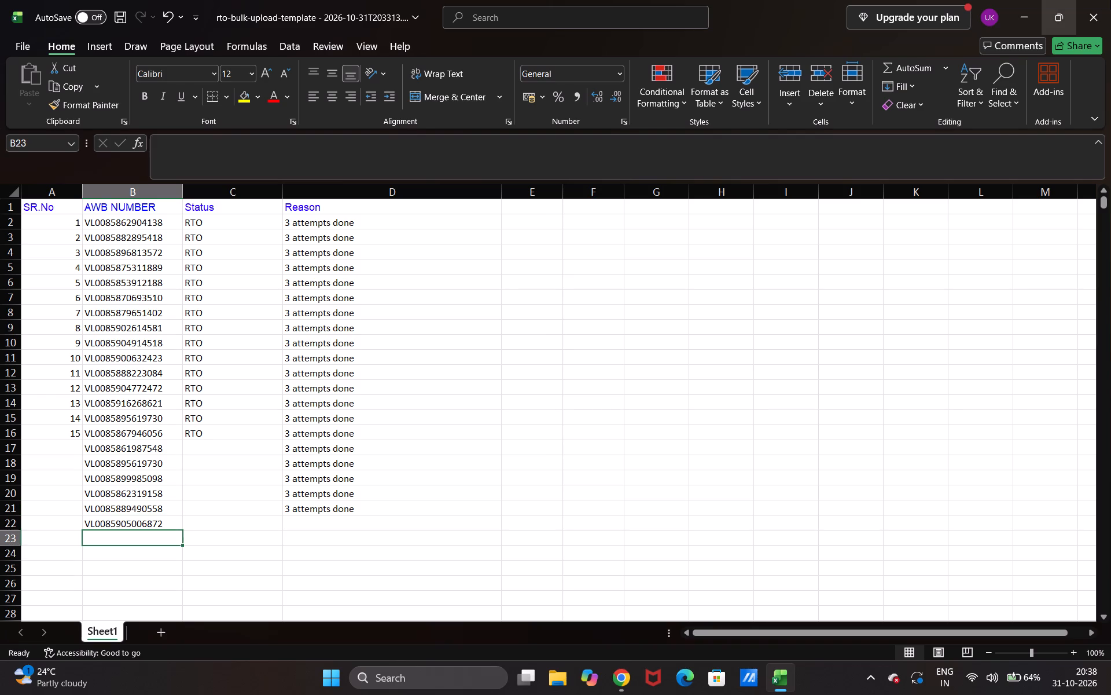
left_click(621, 679)
left_click(366, 13)
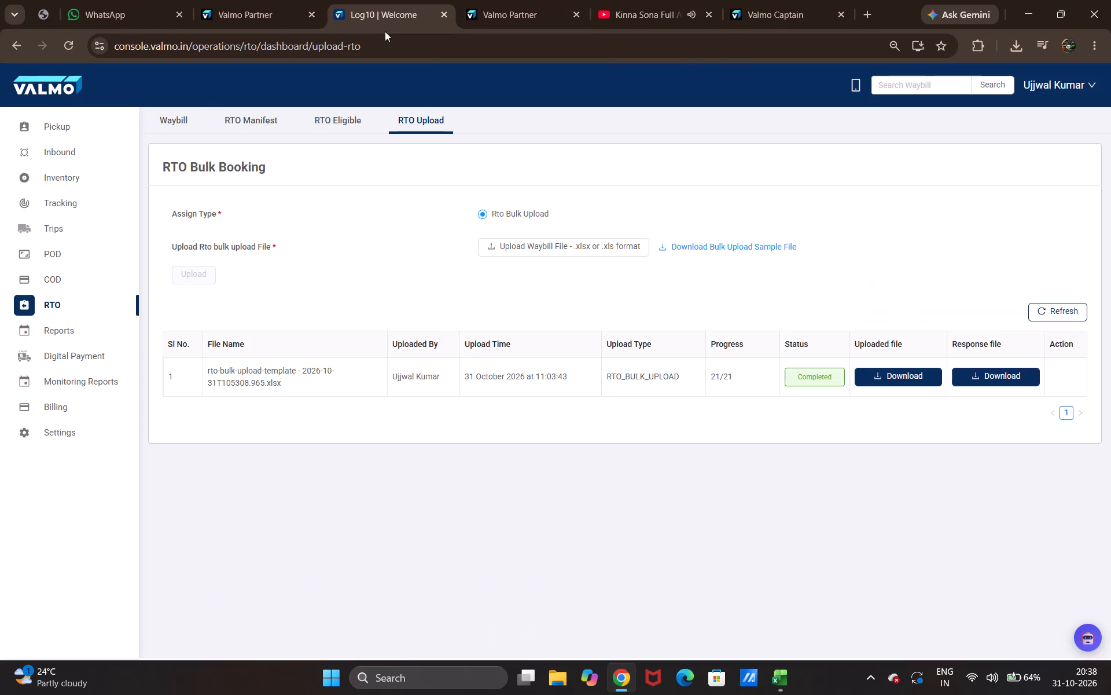
left_click(282, 0)
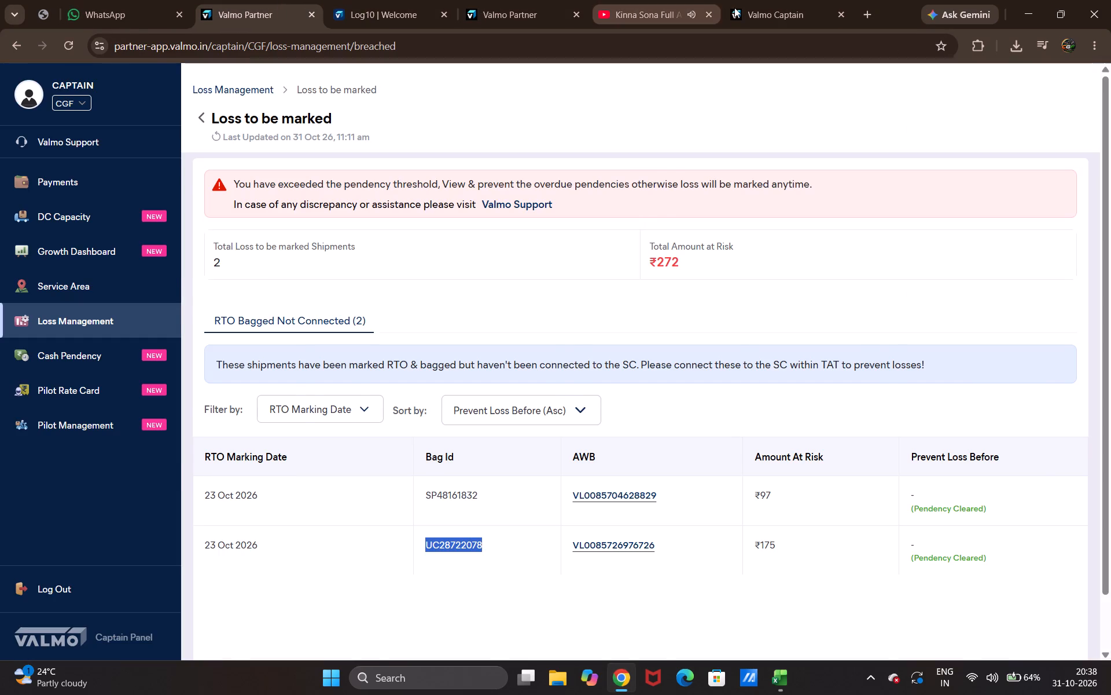
left_click(734, 8)
double_click(596, 228)
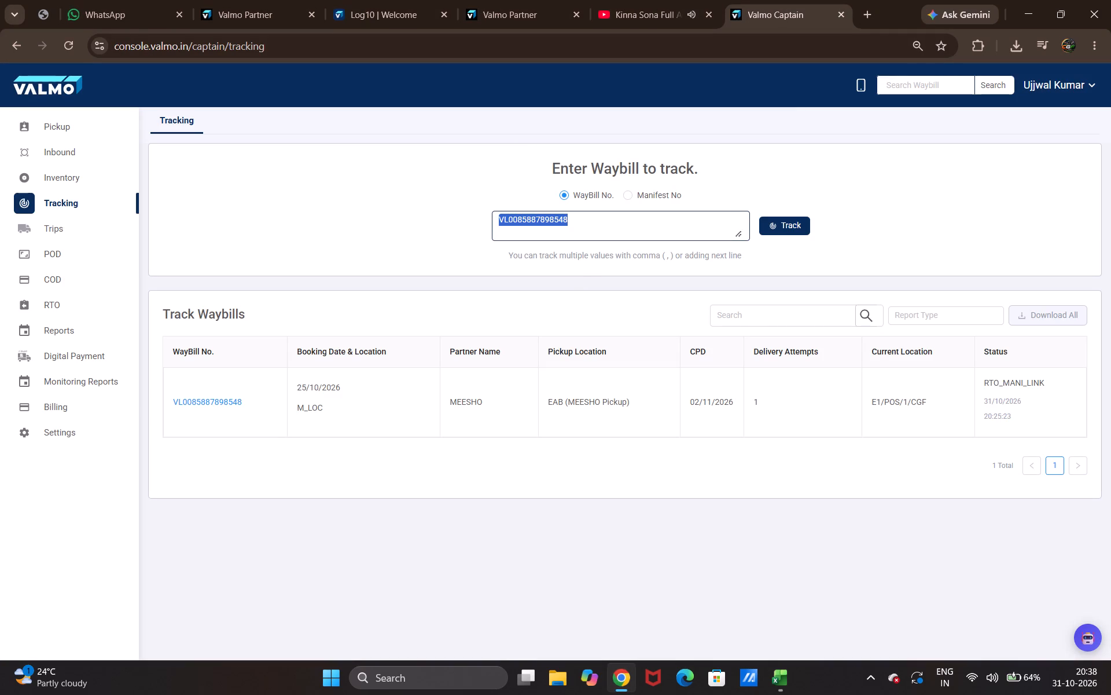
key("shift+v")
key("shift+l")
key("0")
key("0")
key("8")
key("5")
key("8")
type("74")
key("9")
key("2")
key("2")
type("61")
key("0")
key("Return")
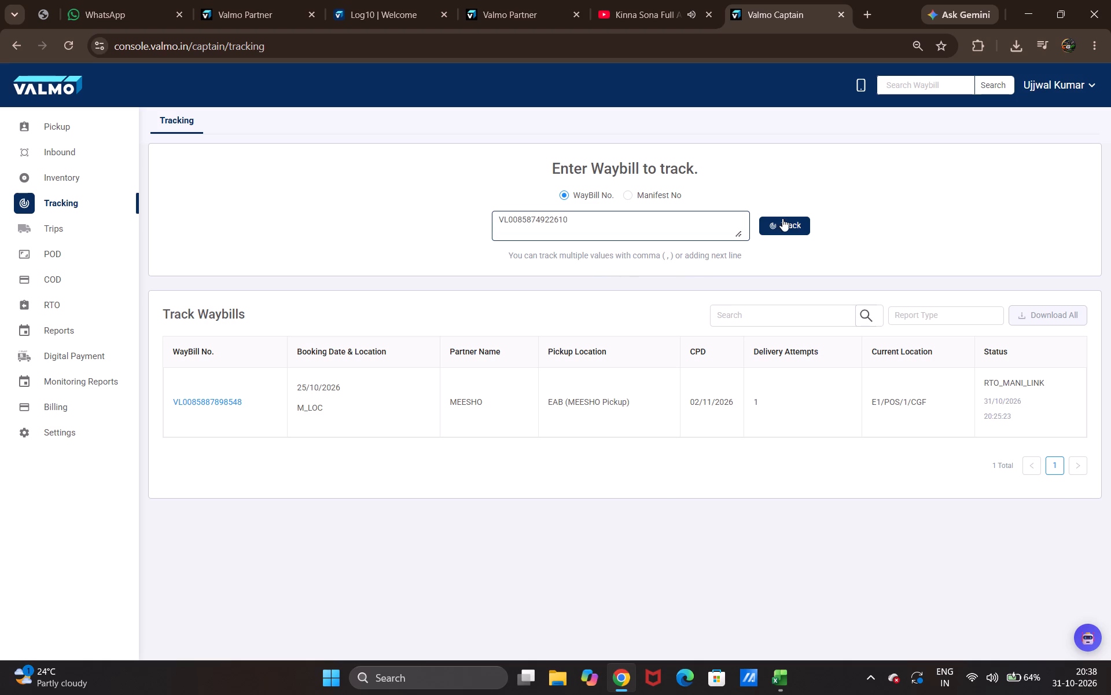
left_click(782, 218)
left_click(216, 403)
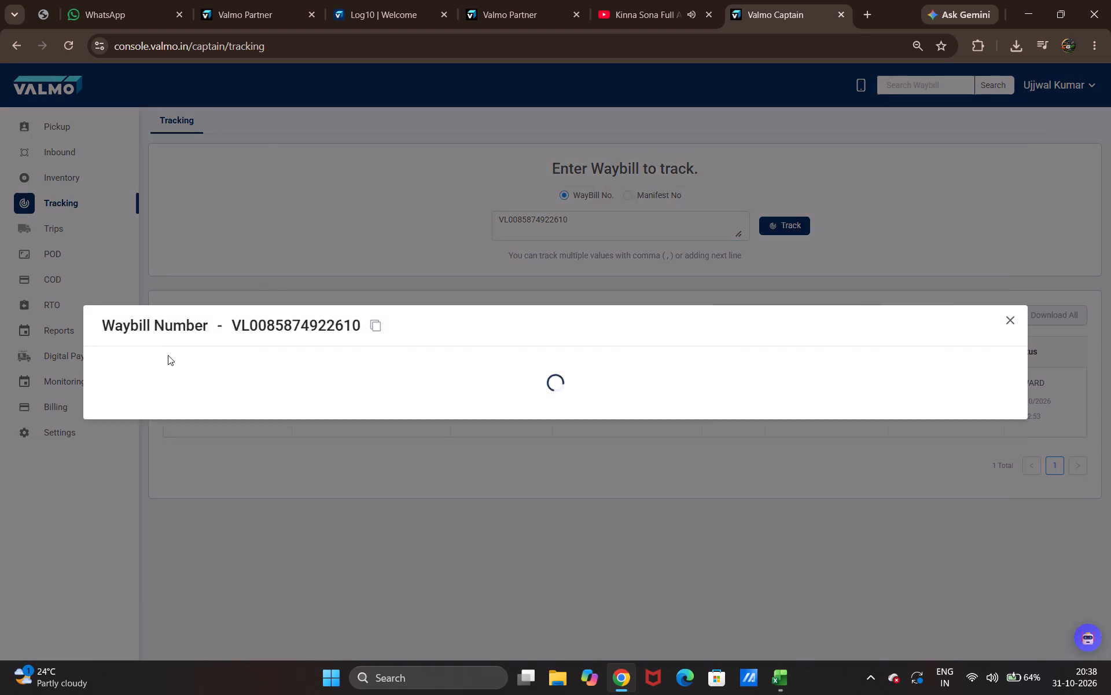
left_click(214, 233)
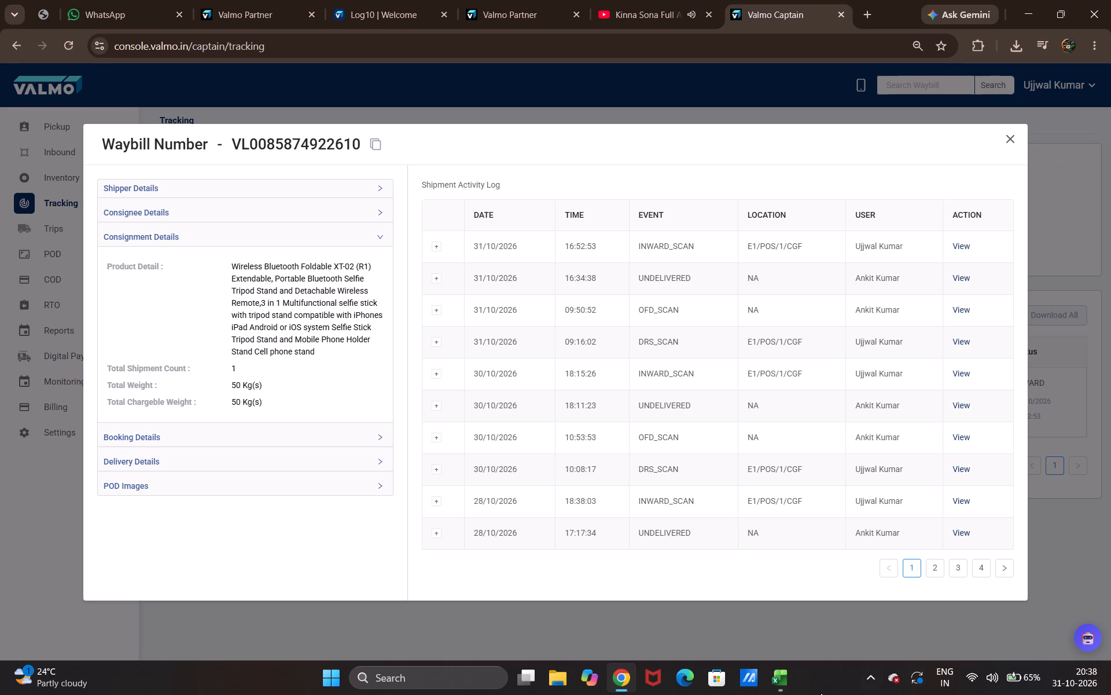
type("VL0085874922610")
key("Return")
left_click(781, 676)
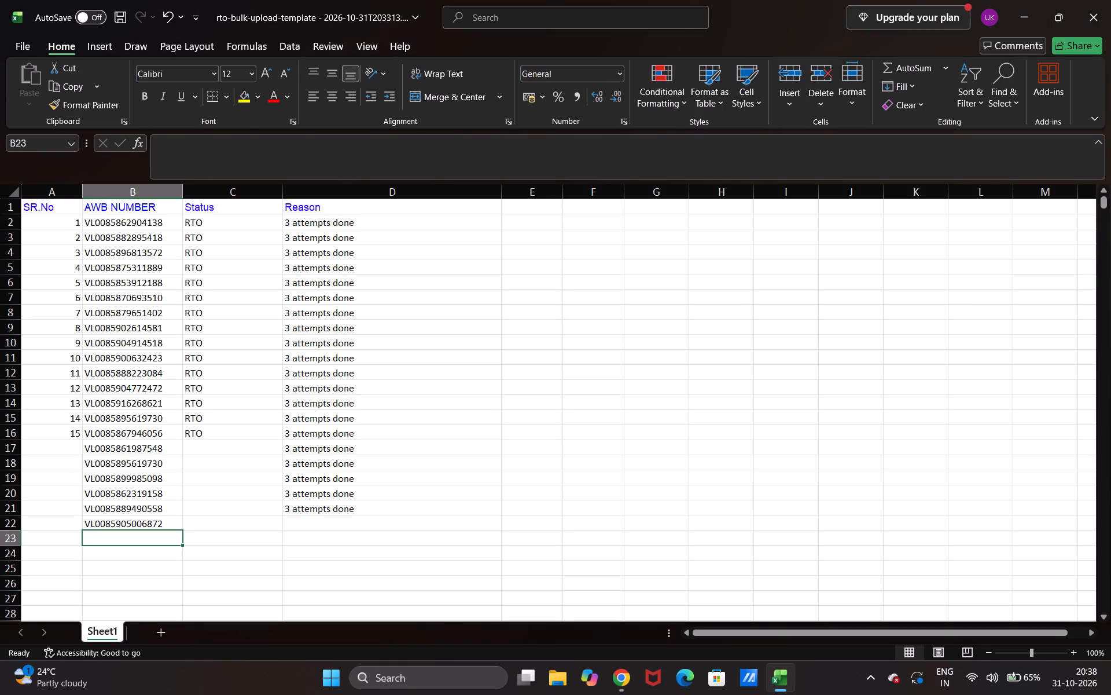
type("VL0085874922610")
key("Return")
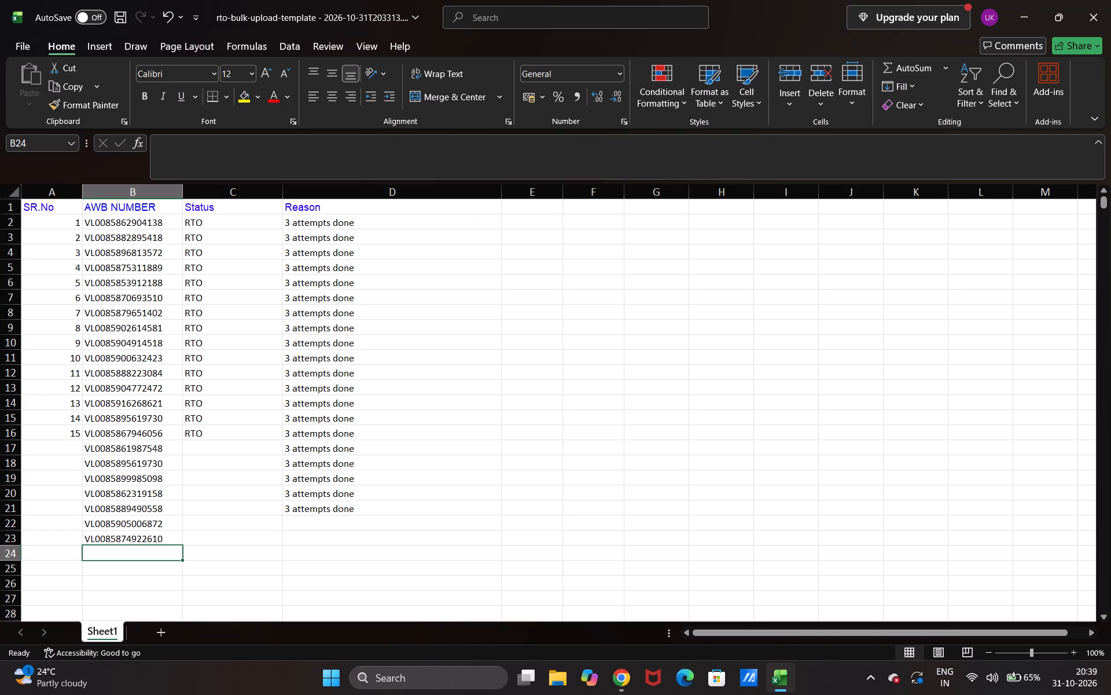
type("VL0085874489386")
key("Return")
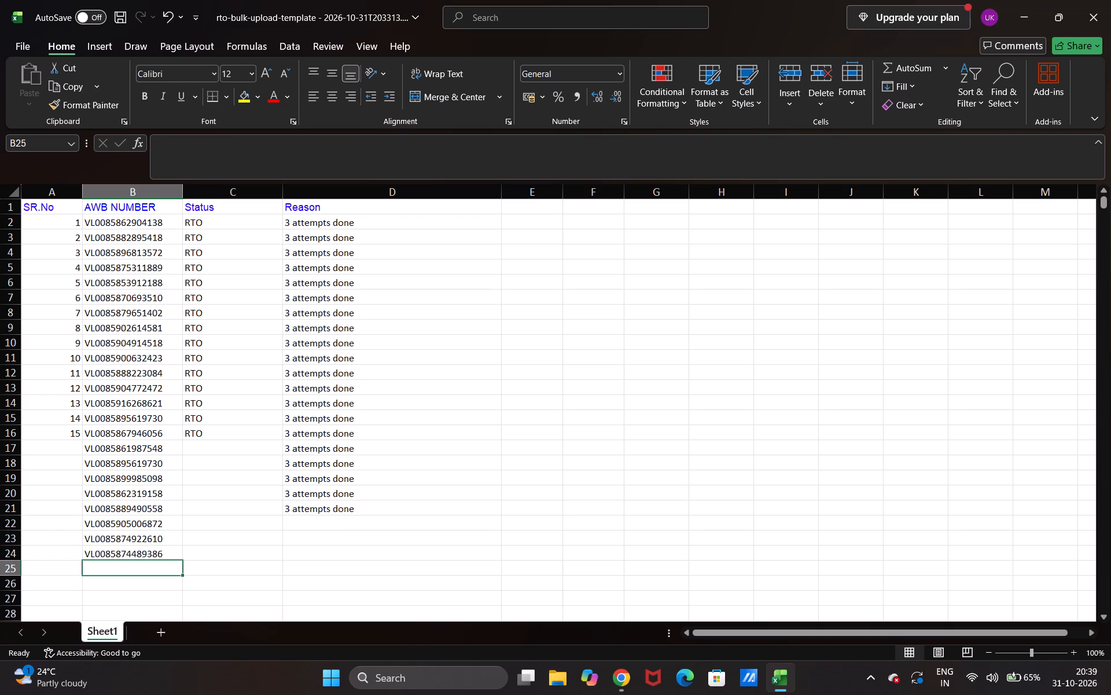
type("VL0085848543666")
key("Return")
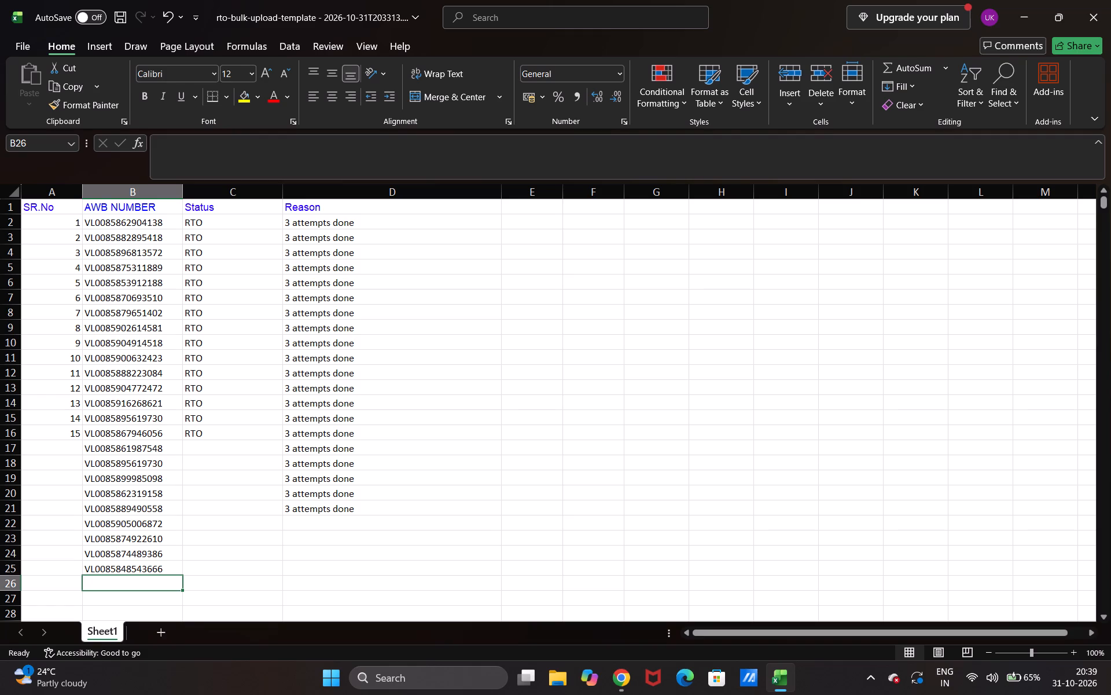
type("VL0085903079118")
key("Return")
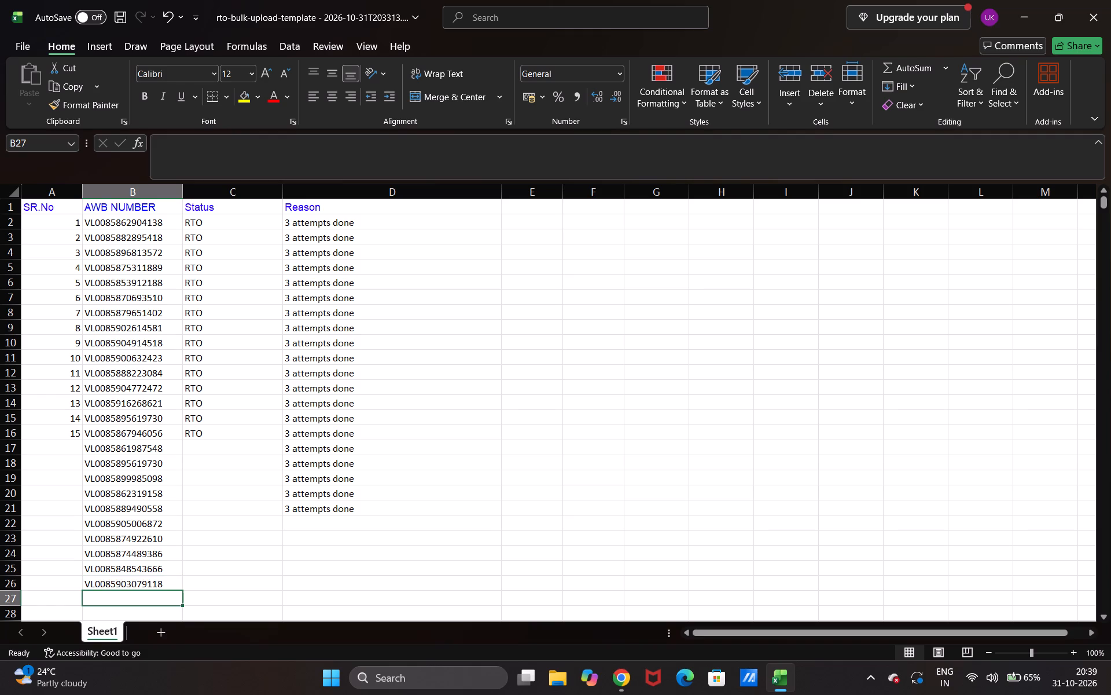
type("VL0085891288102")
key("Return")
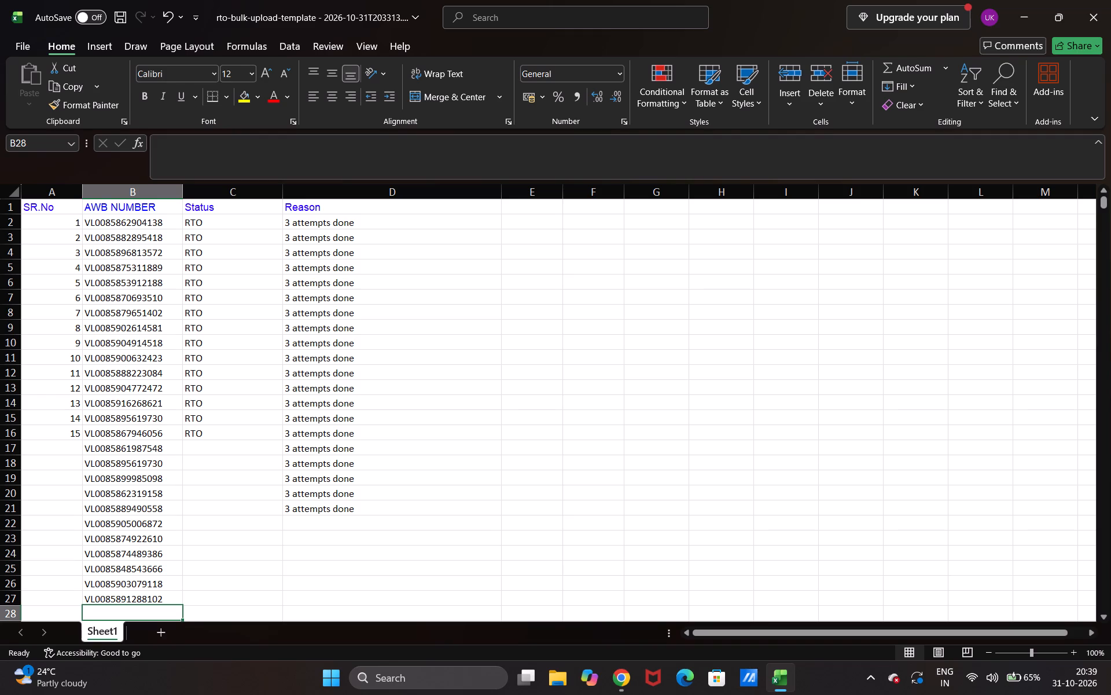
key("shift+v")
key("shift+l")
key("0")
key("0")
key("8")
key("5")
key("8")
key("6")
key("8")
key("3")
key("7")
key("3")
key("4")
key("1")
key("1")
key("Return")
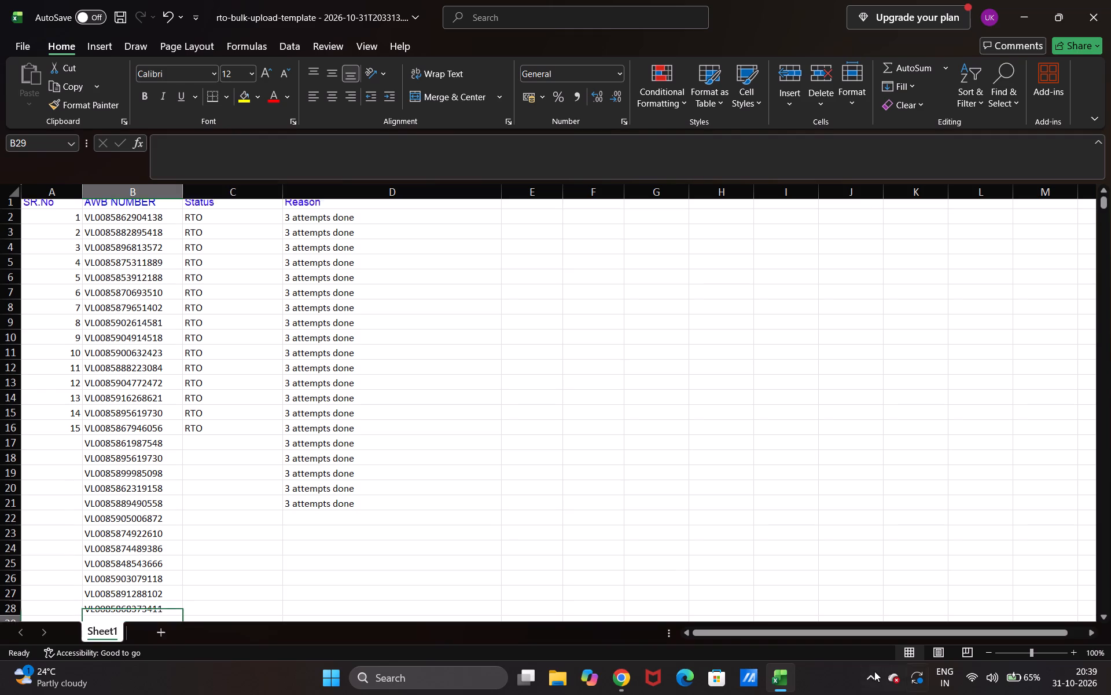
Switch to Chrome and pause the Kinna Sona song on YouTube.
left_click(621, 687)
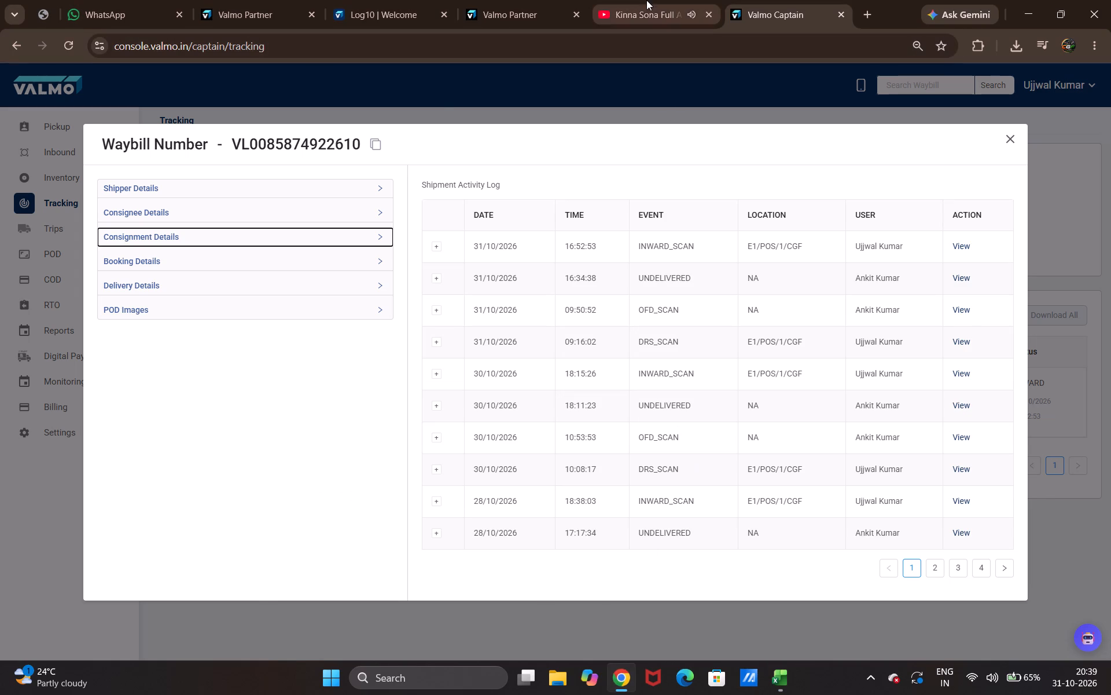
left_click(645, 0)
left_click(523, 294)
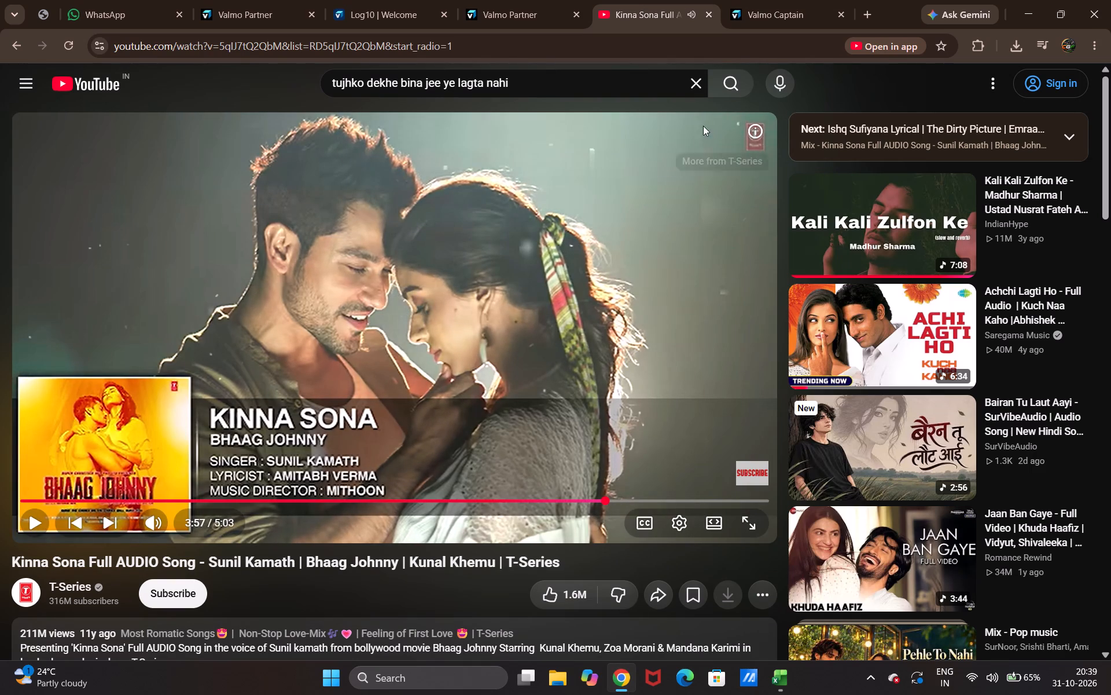
left_click(784, 671)
scroll(204, 529, "down", 2)
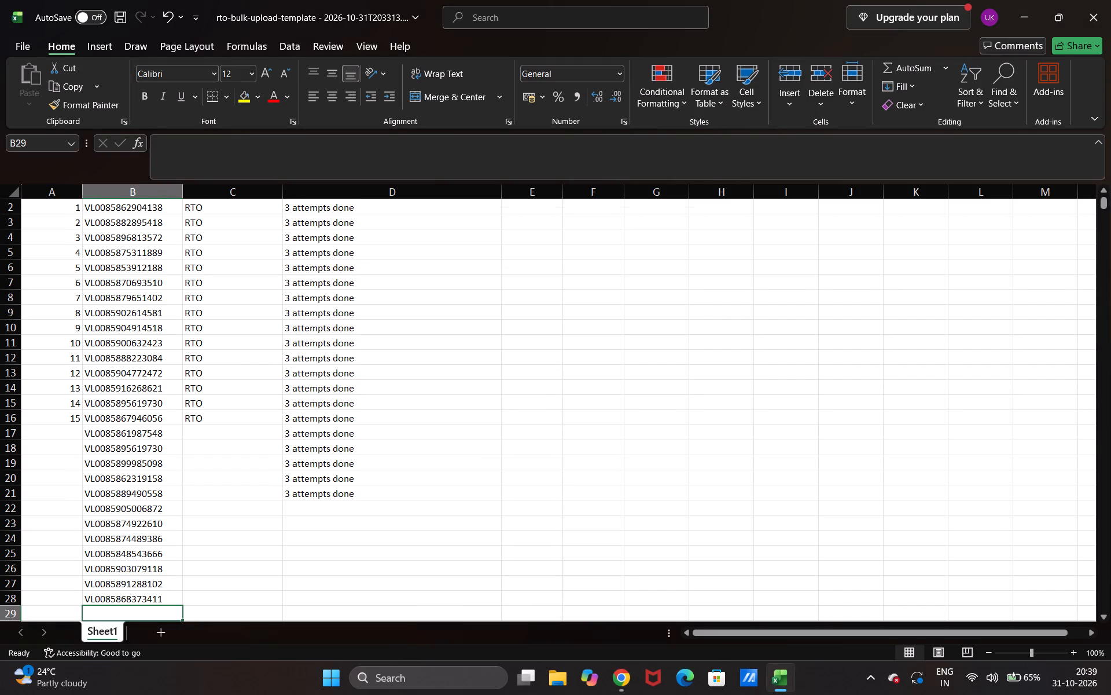
scroll(204, 529, "down", 1)
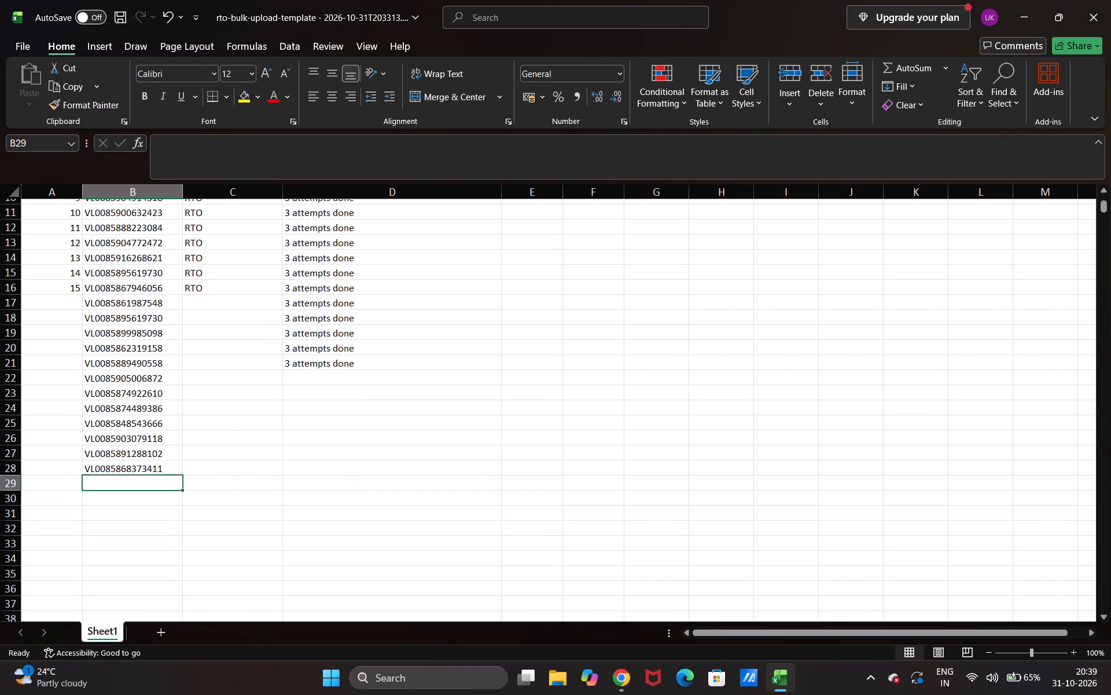
scroll(127, 476, "up", 12)
scroll(130, 459, "down", 5)
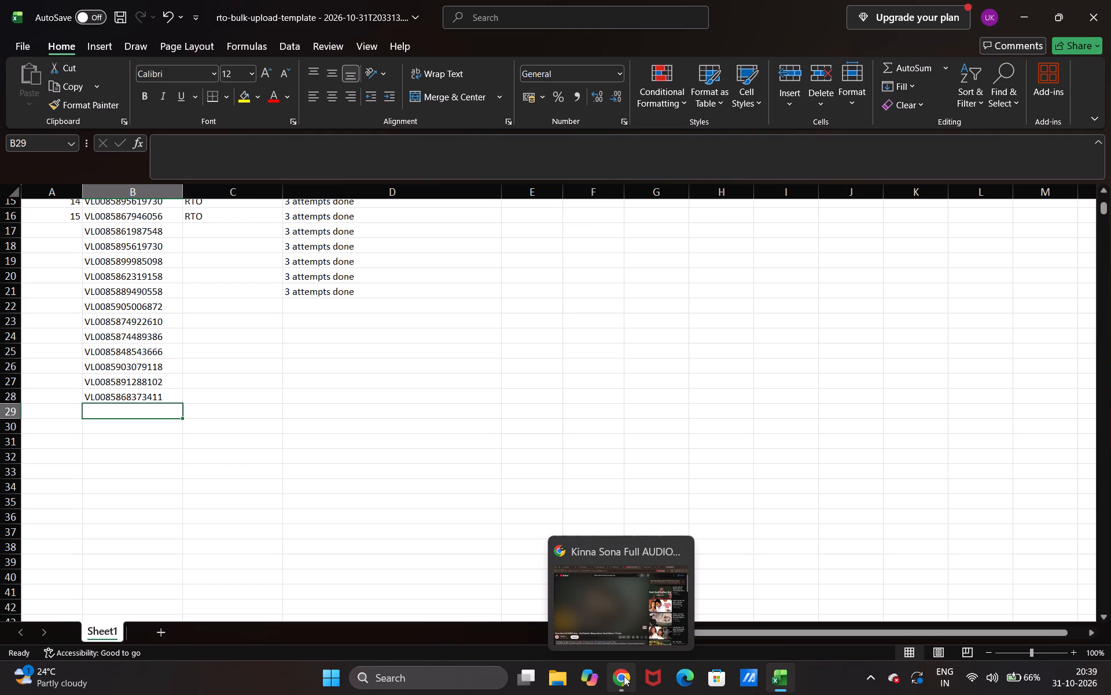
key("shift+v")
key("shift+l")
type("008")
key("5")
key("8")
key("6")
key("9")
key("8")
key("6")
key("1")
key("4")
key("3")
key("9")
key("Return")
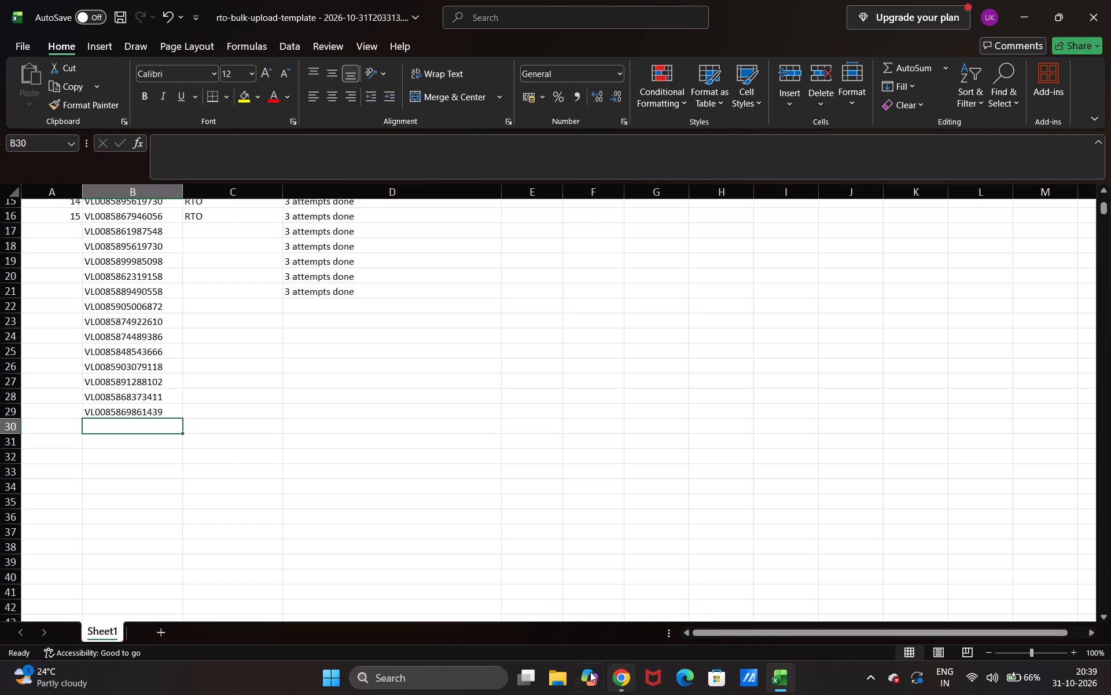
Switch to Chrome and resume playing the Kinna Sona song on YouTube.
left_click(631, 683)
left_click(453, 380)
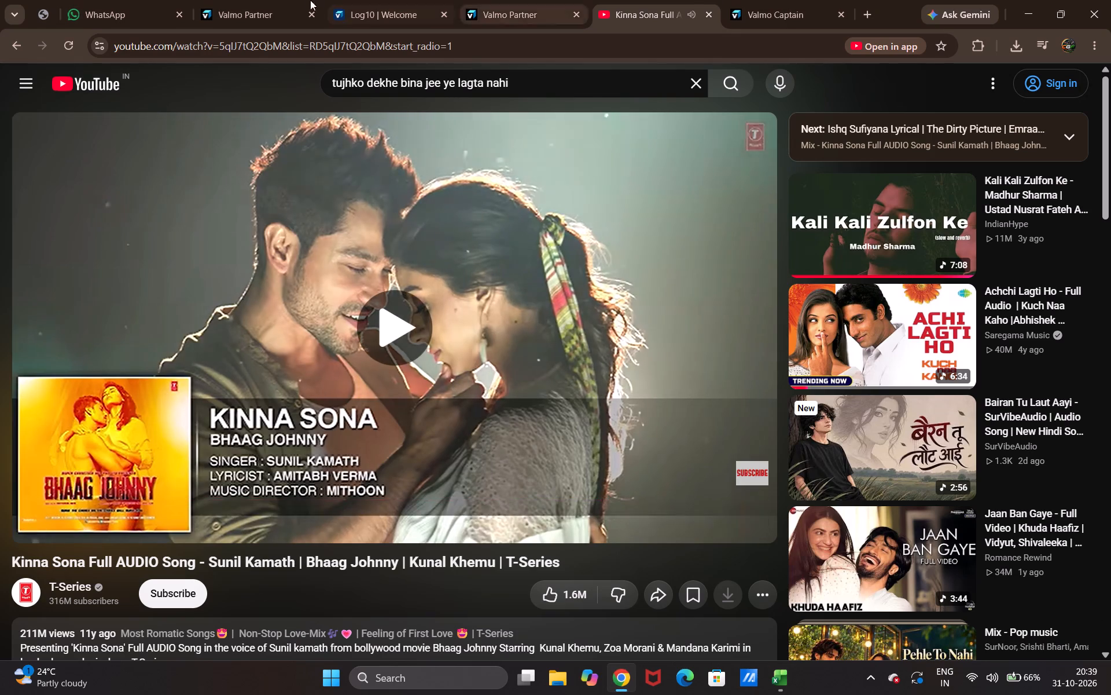
left_click(786, 686)
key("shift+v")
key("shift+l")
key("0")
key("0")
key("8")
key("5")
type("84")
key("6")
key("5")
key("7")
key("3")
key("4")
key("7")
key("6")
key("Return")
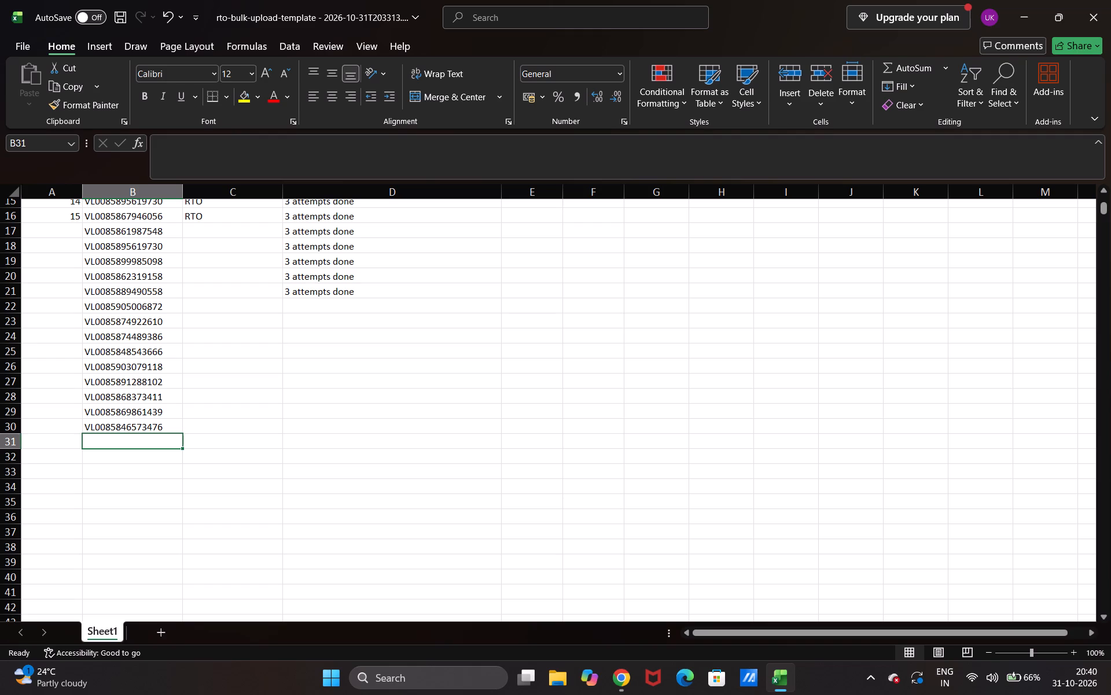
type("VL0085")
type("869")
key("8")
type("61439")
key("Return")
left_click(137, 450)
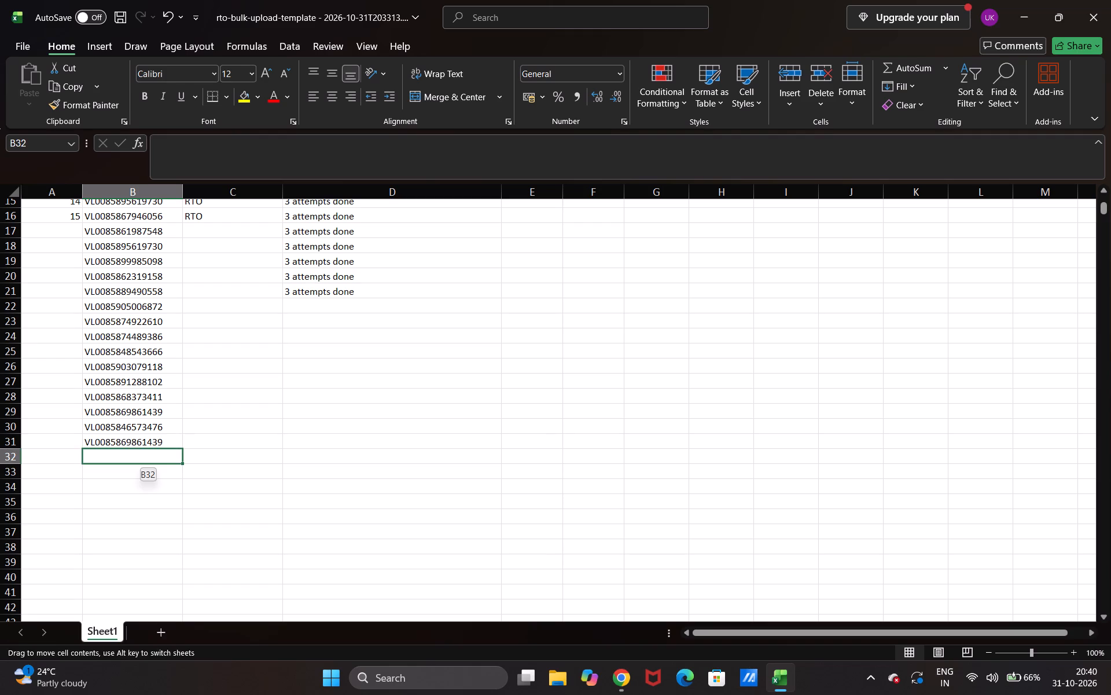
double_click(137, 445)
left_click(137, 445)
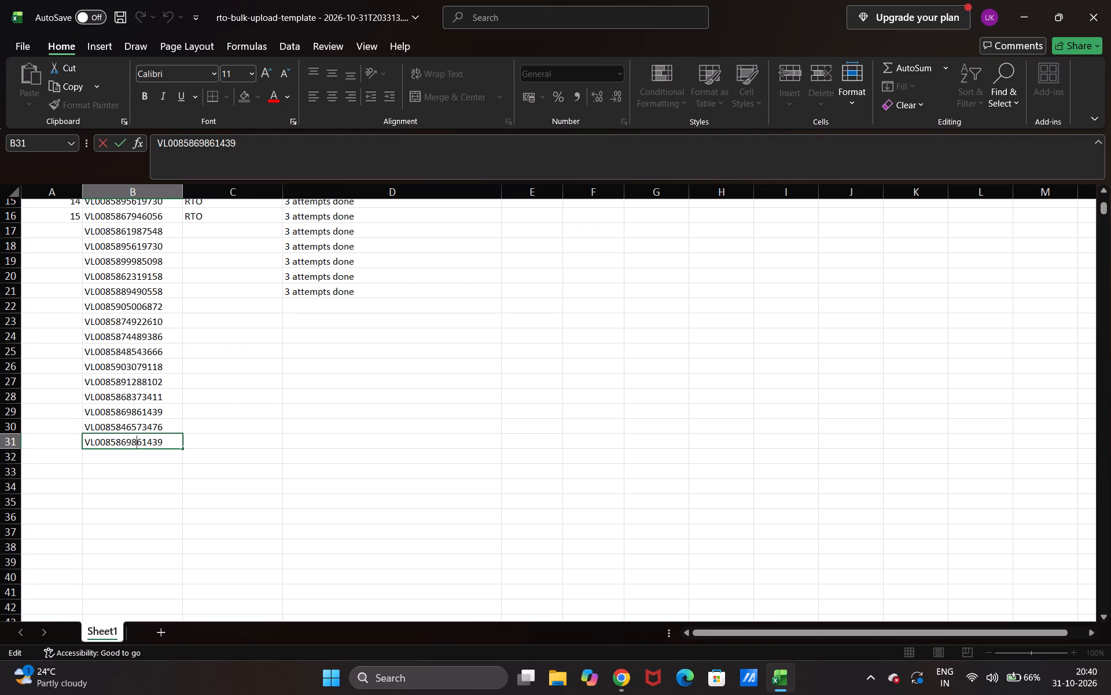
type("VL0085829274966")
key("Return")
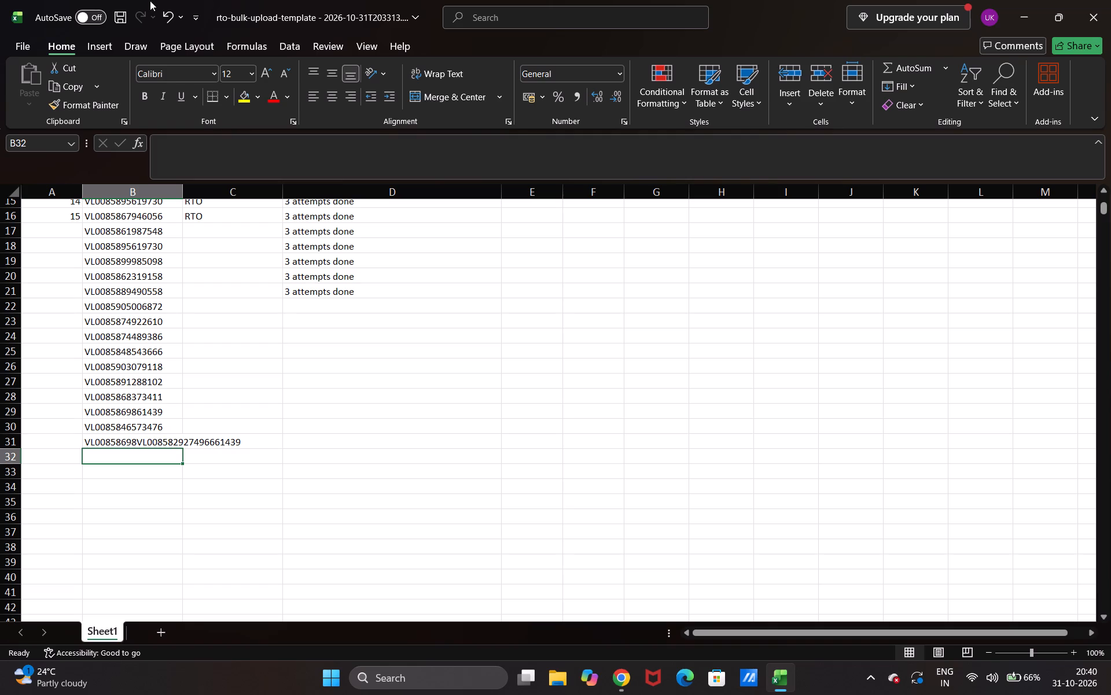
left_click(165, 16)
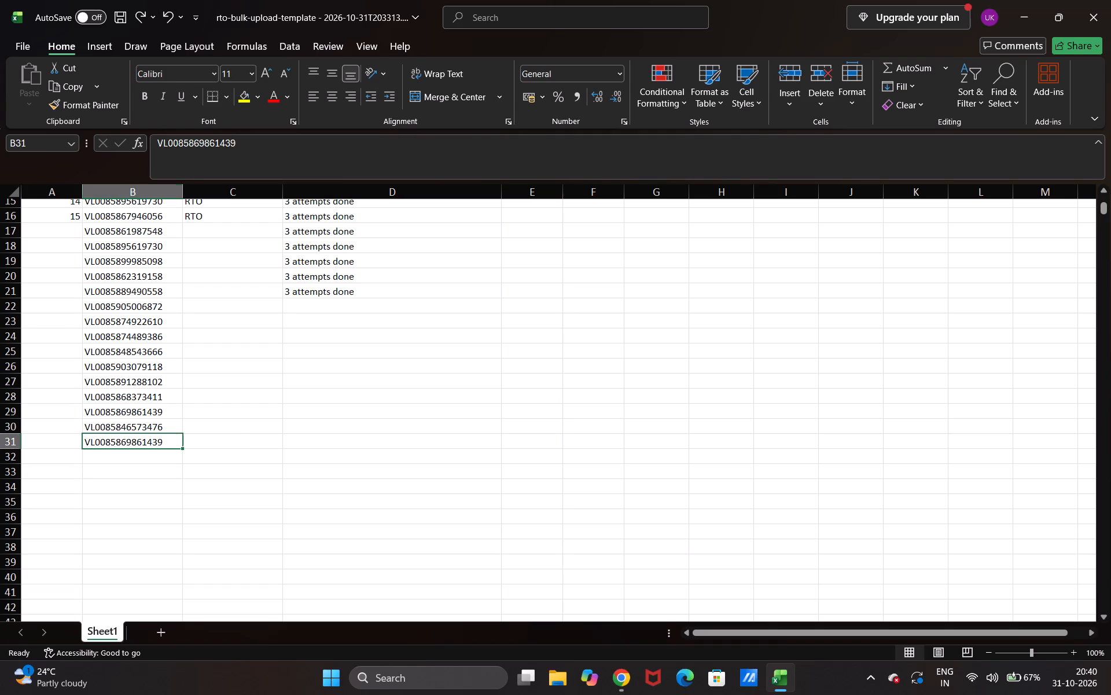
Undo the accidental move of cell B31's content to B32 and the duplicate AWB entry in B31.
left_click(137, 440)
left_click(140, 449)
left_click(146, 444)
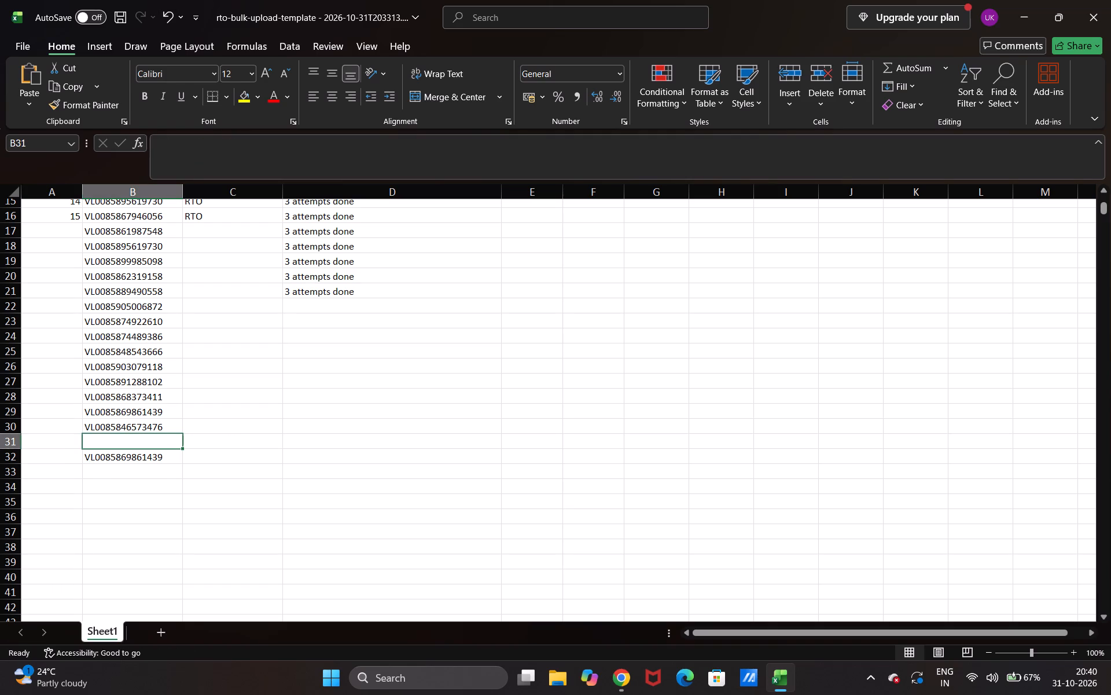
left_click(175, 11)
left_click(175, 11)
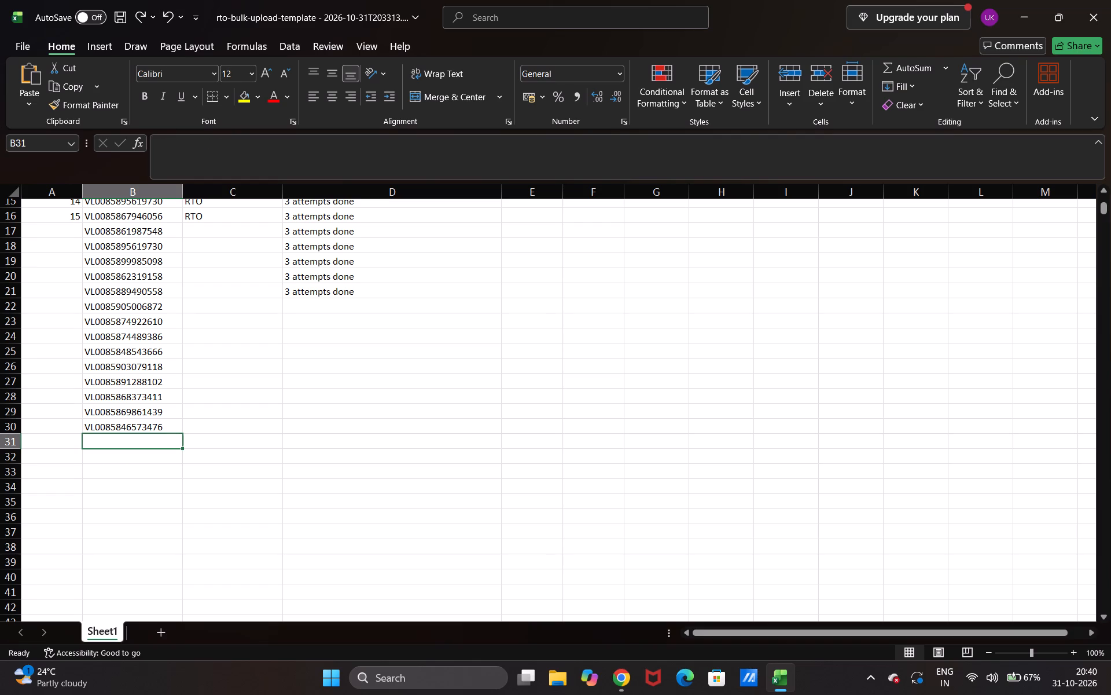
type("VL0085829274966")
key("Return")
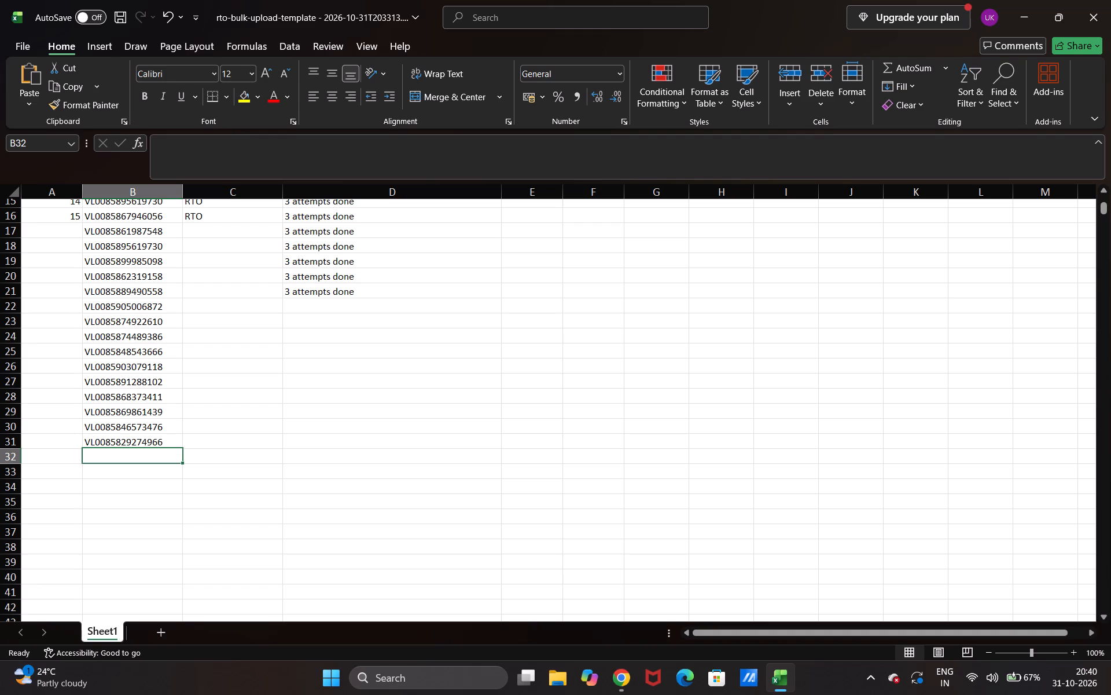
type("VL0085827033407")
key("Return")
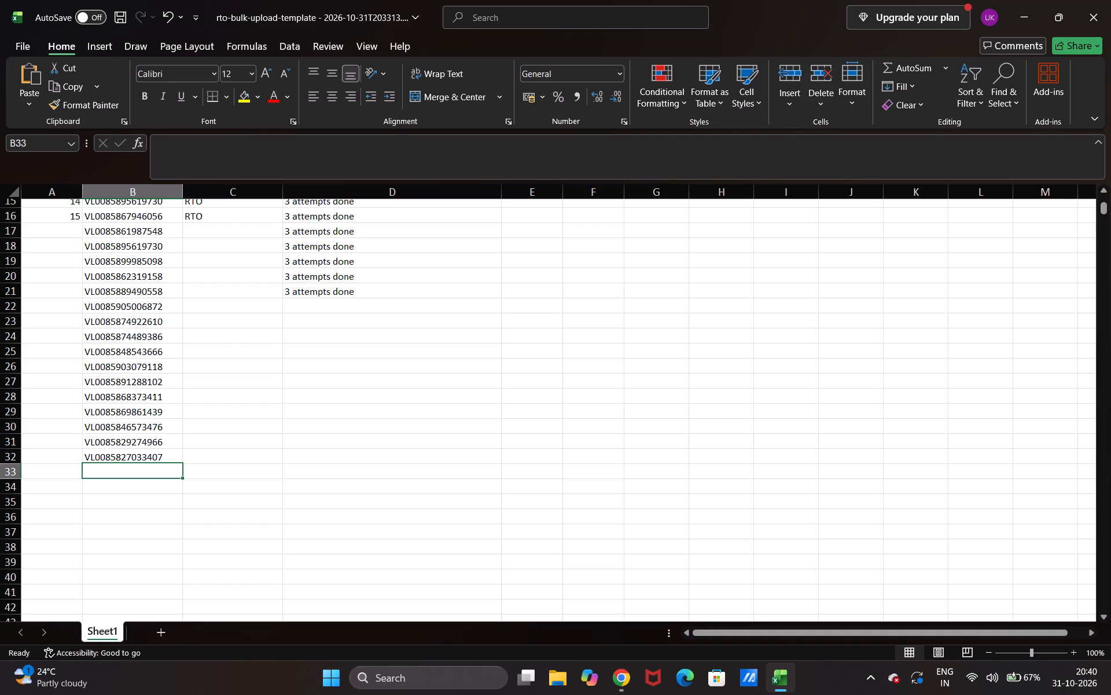
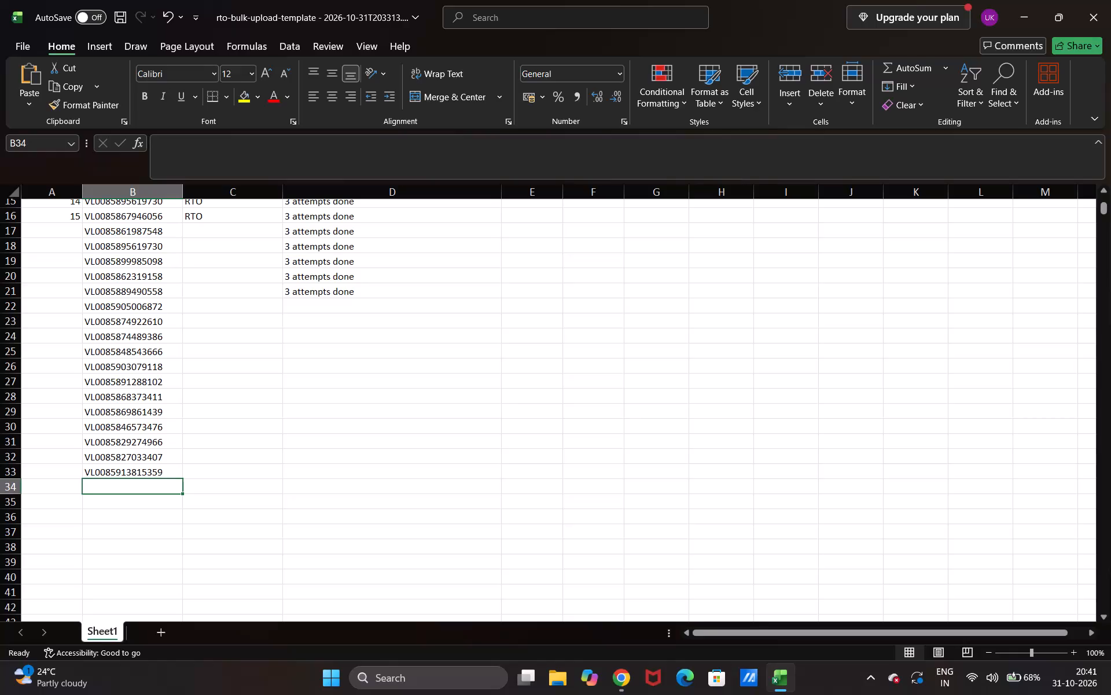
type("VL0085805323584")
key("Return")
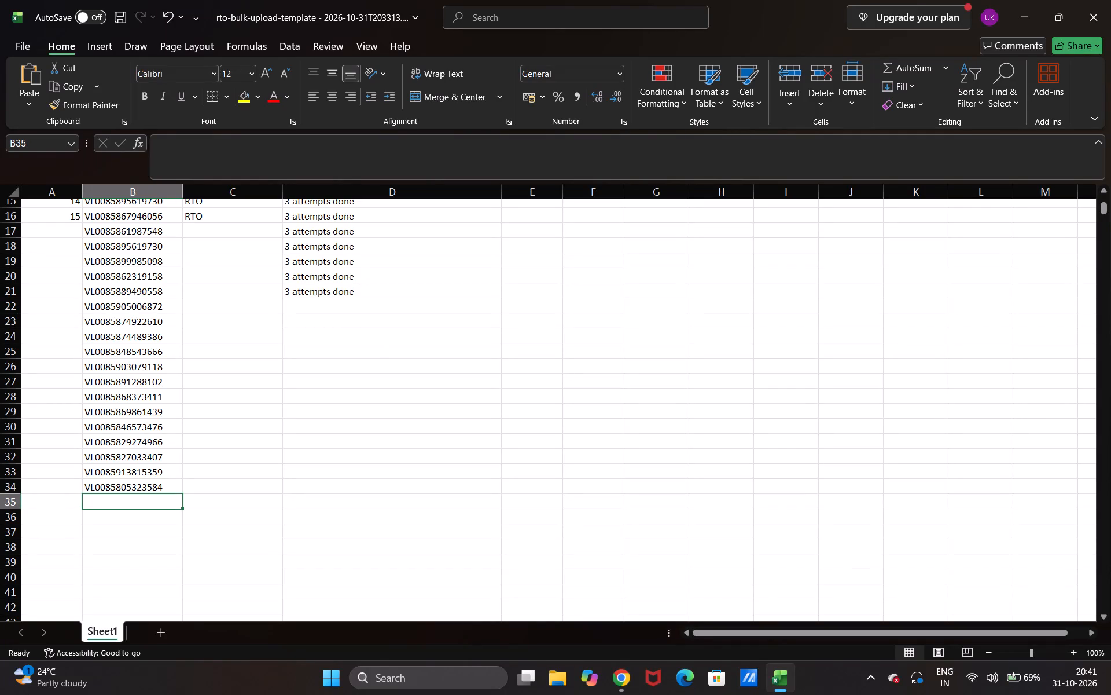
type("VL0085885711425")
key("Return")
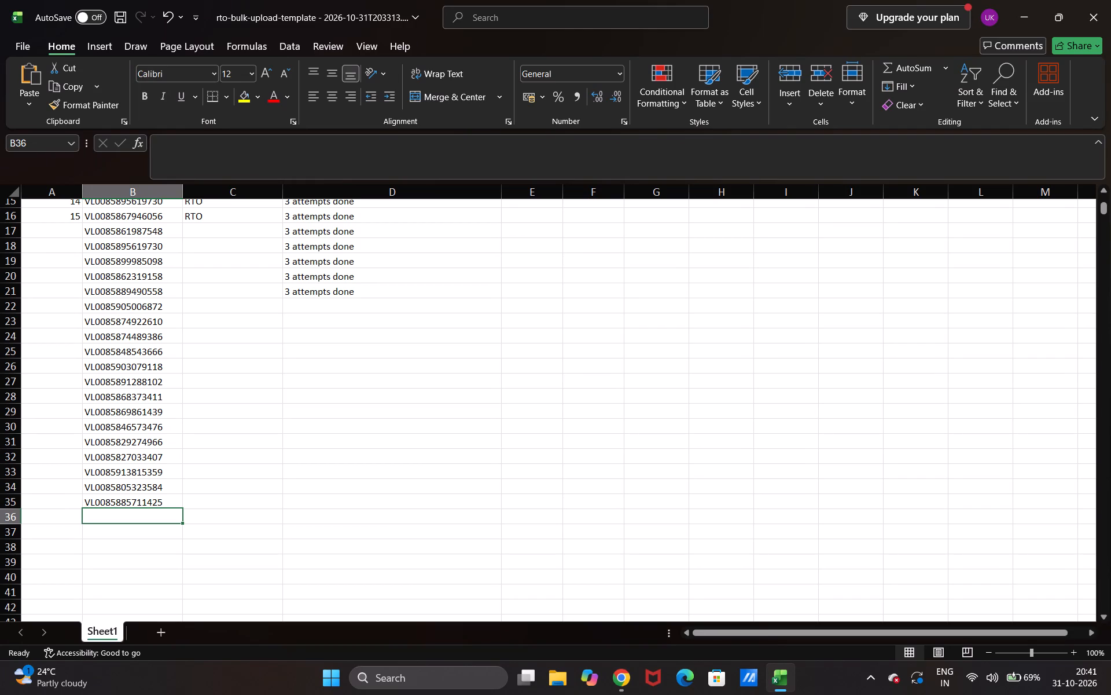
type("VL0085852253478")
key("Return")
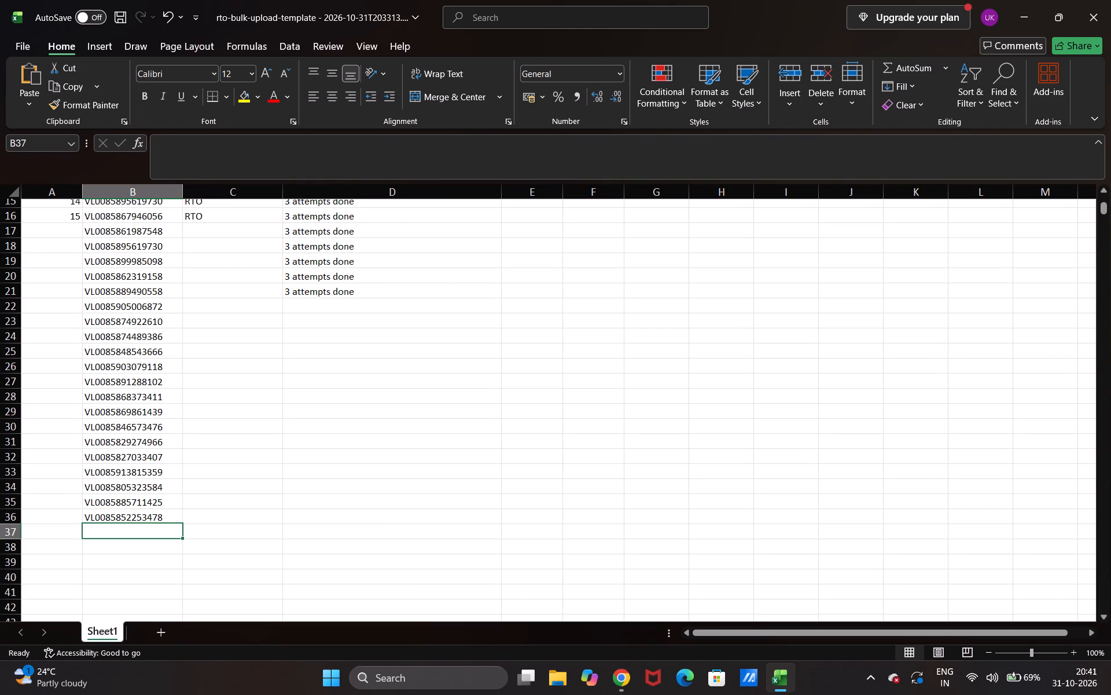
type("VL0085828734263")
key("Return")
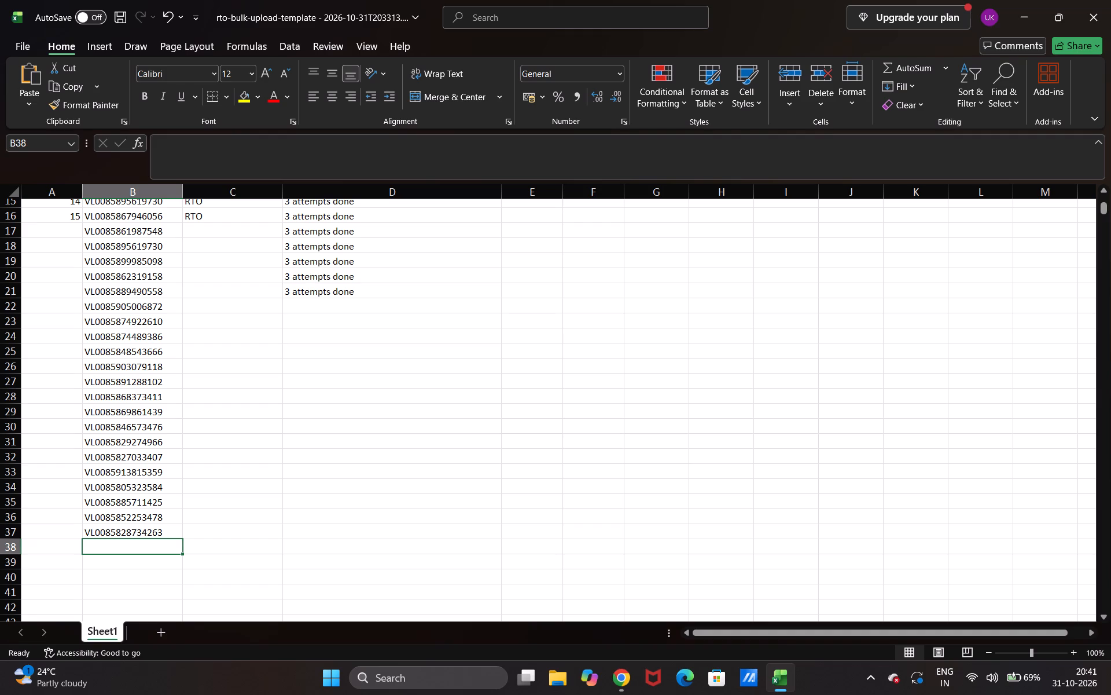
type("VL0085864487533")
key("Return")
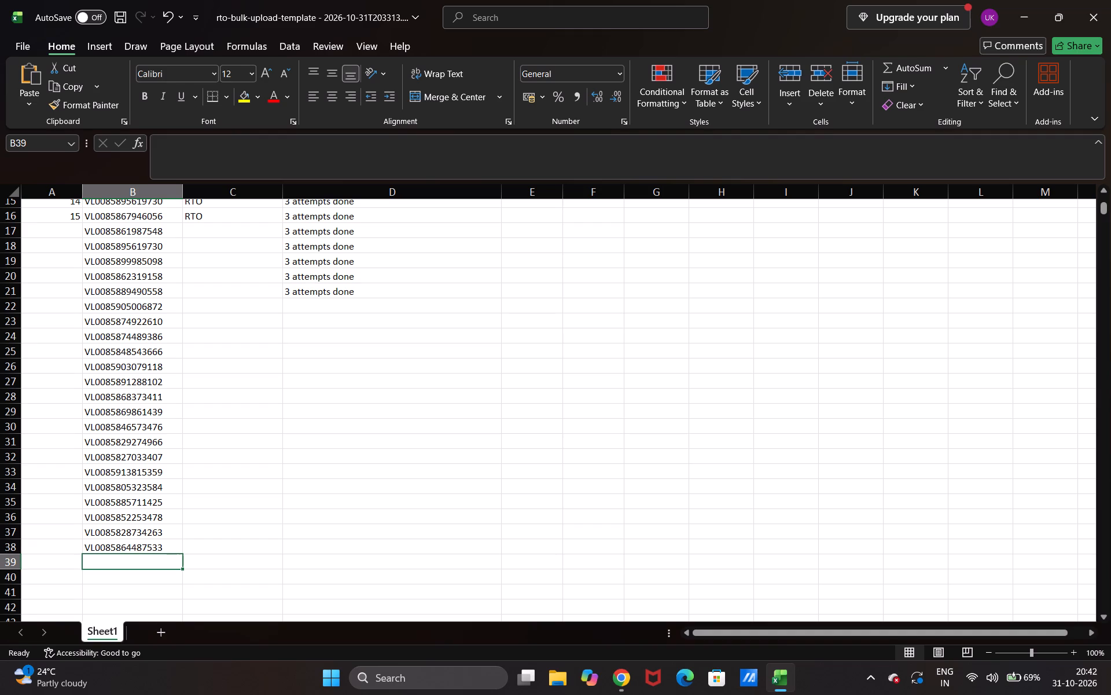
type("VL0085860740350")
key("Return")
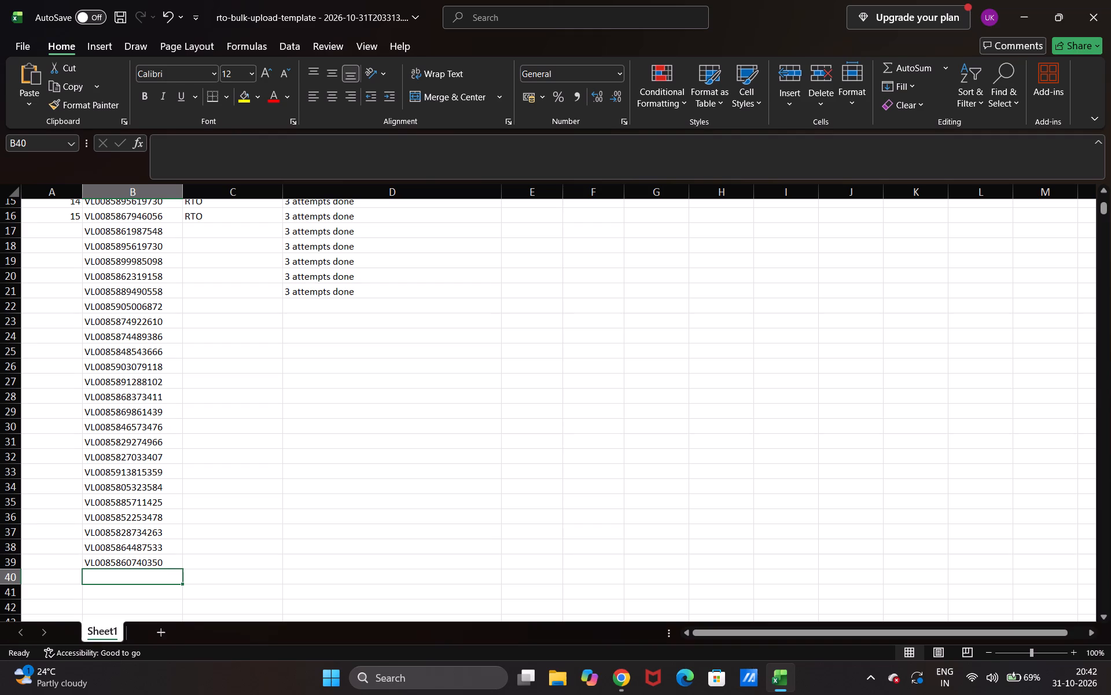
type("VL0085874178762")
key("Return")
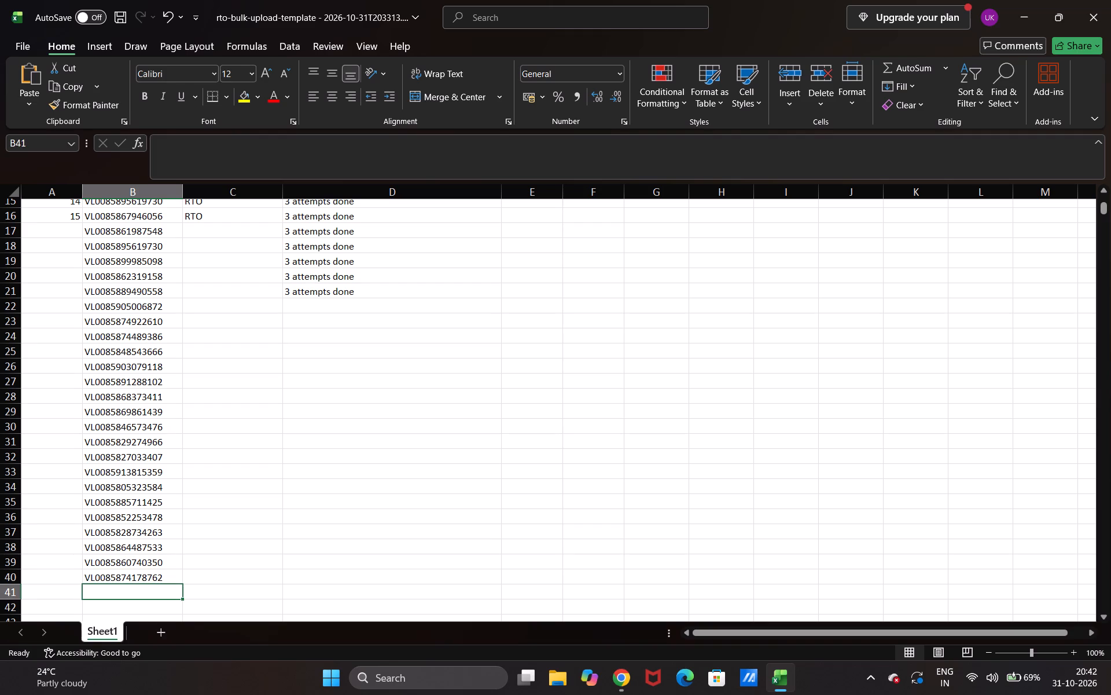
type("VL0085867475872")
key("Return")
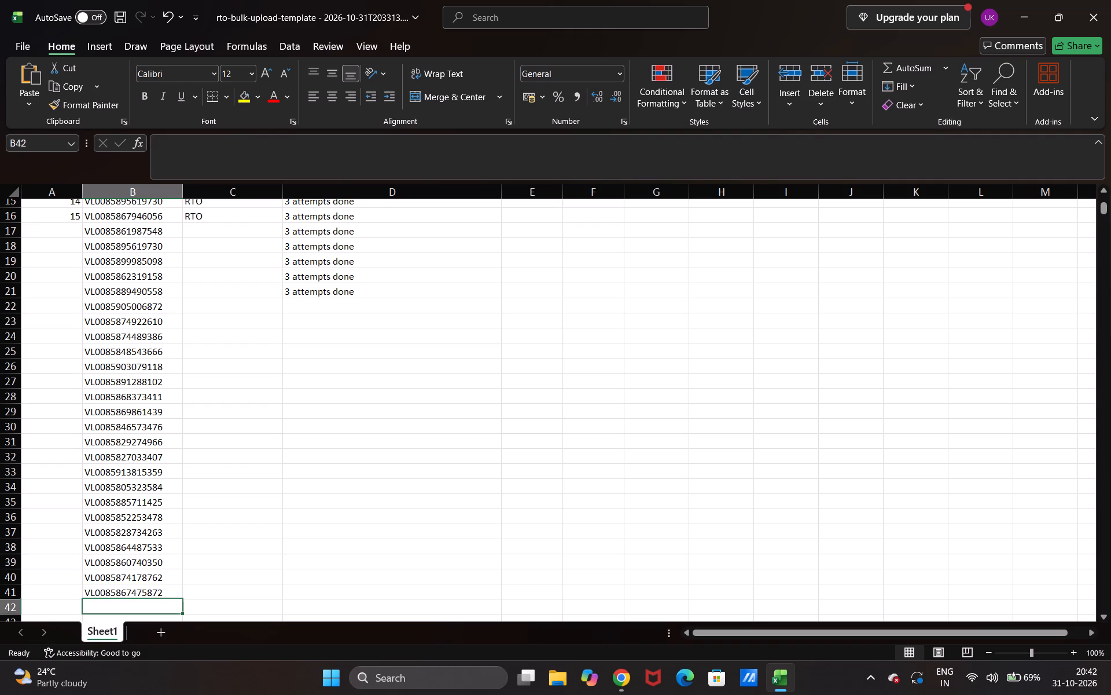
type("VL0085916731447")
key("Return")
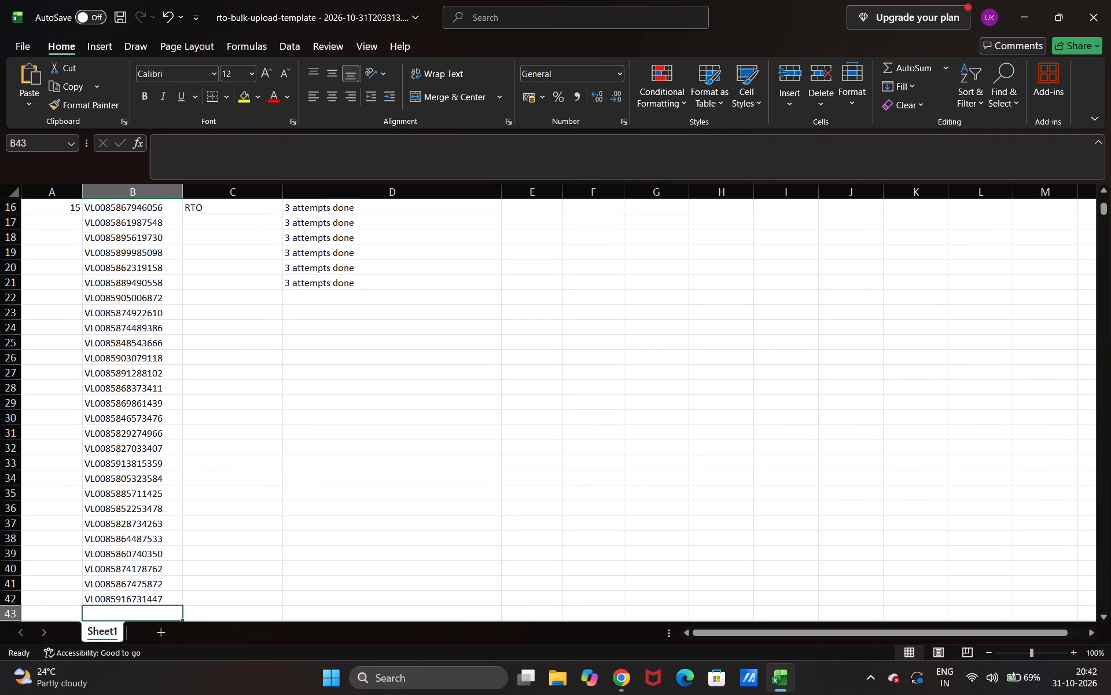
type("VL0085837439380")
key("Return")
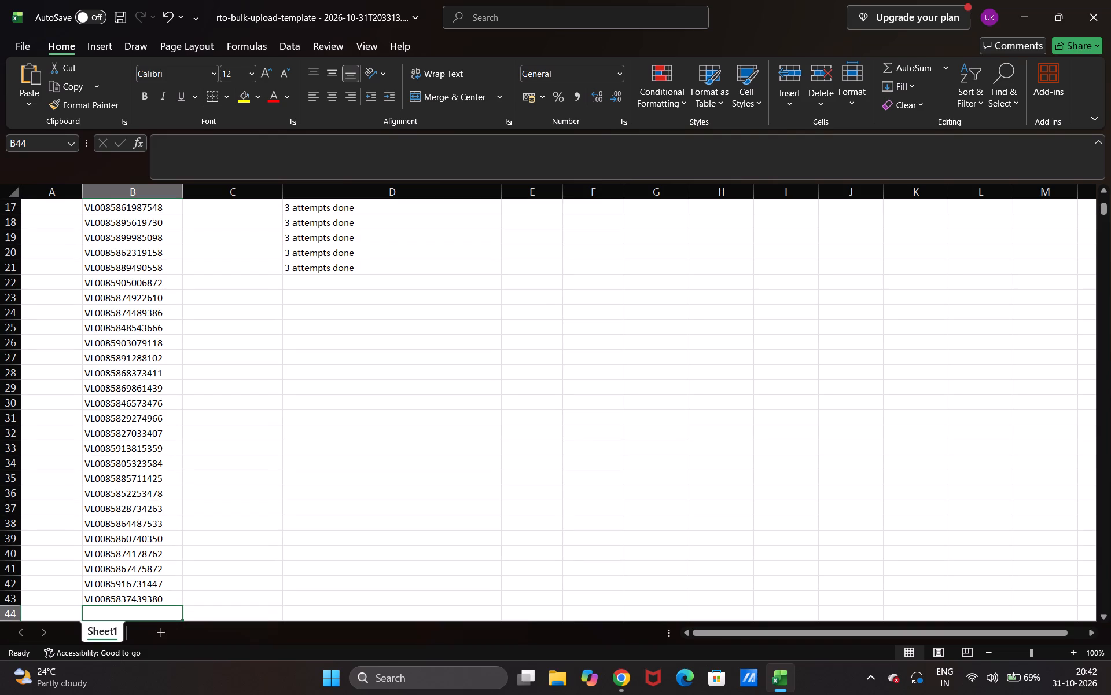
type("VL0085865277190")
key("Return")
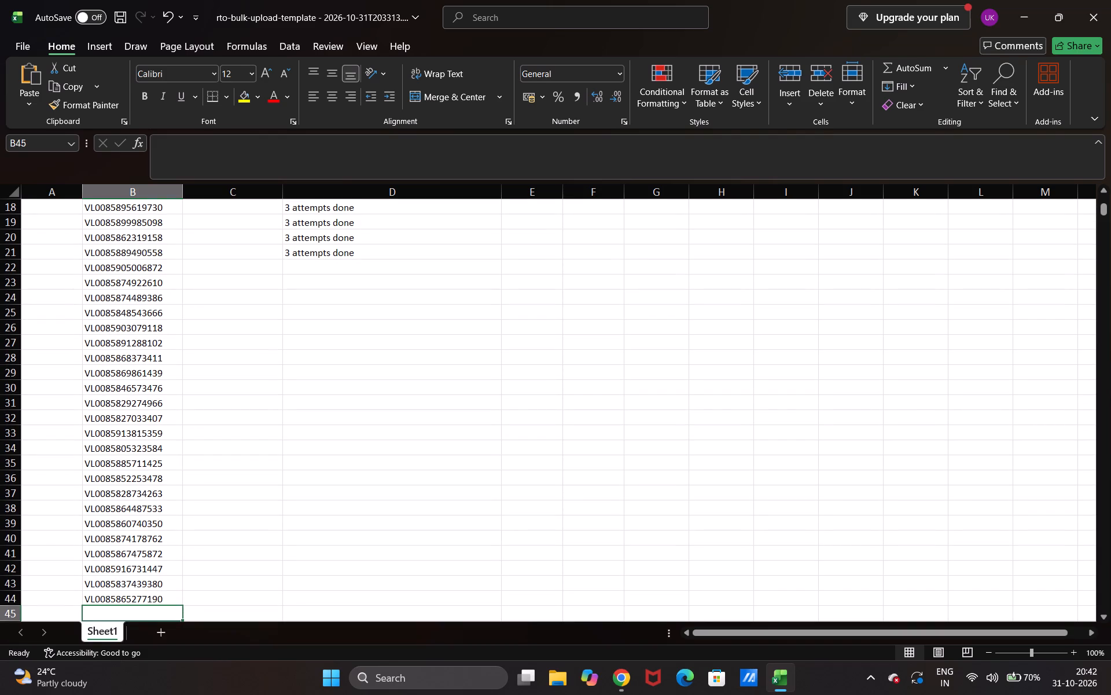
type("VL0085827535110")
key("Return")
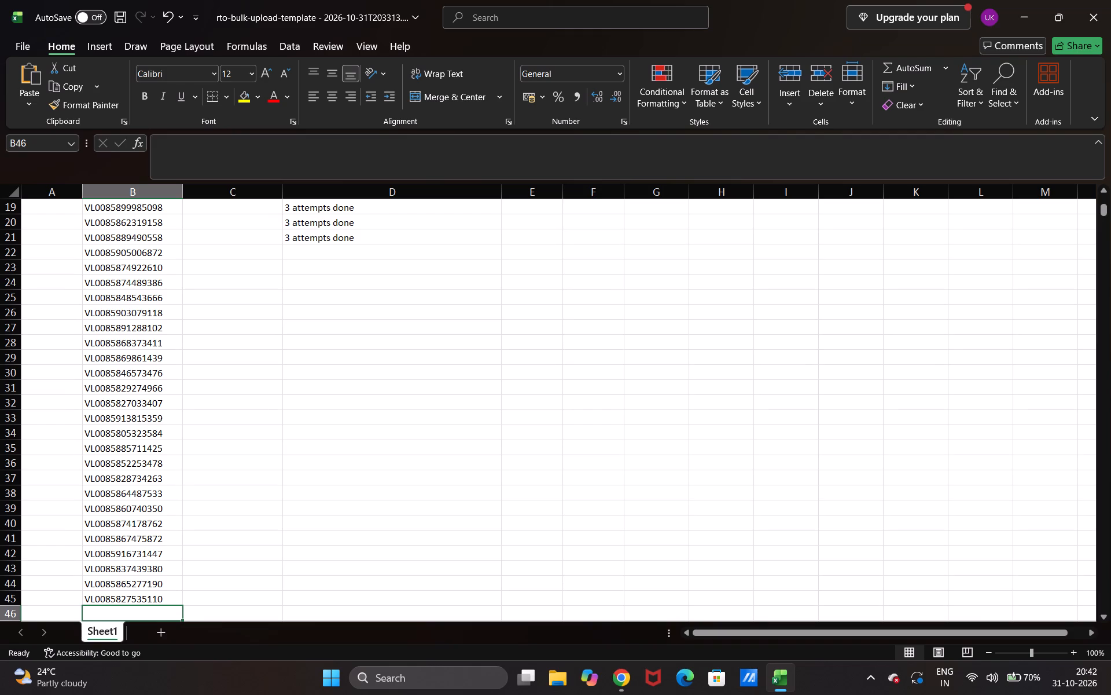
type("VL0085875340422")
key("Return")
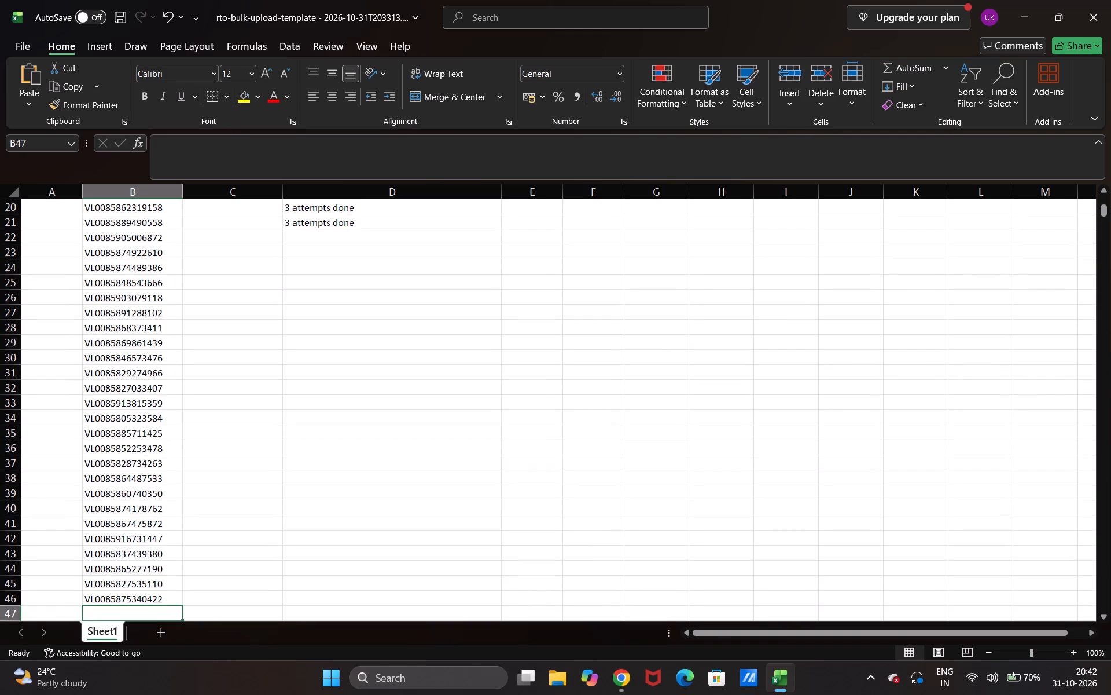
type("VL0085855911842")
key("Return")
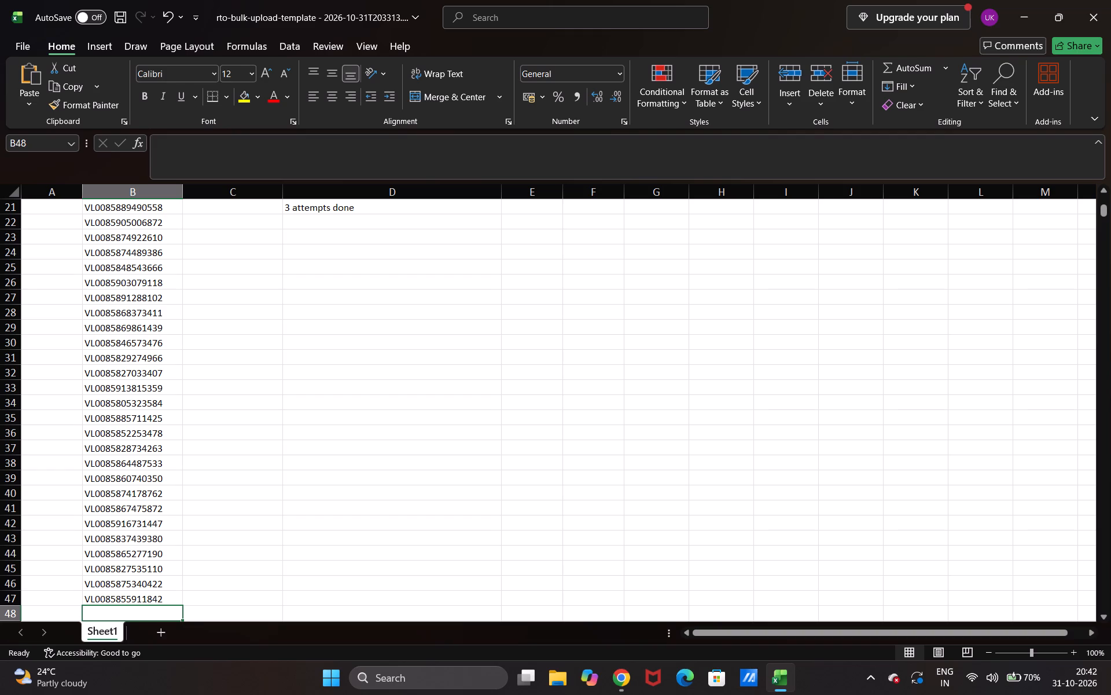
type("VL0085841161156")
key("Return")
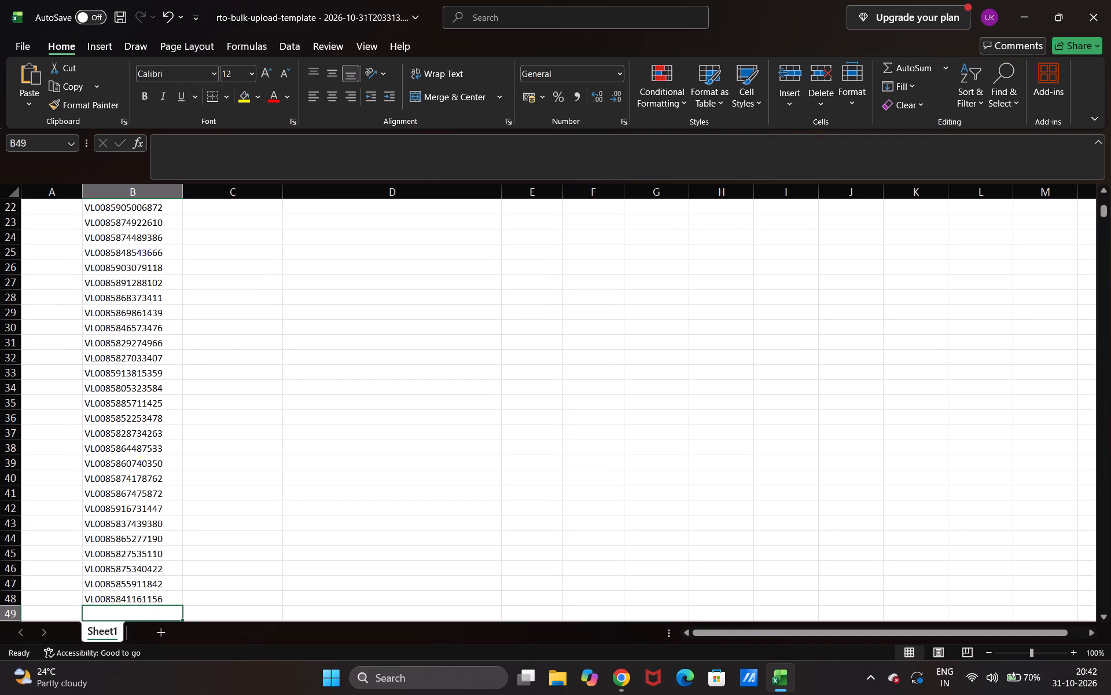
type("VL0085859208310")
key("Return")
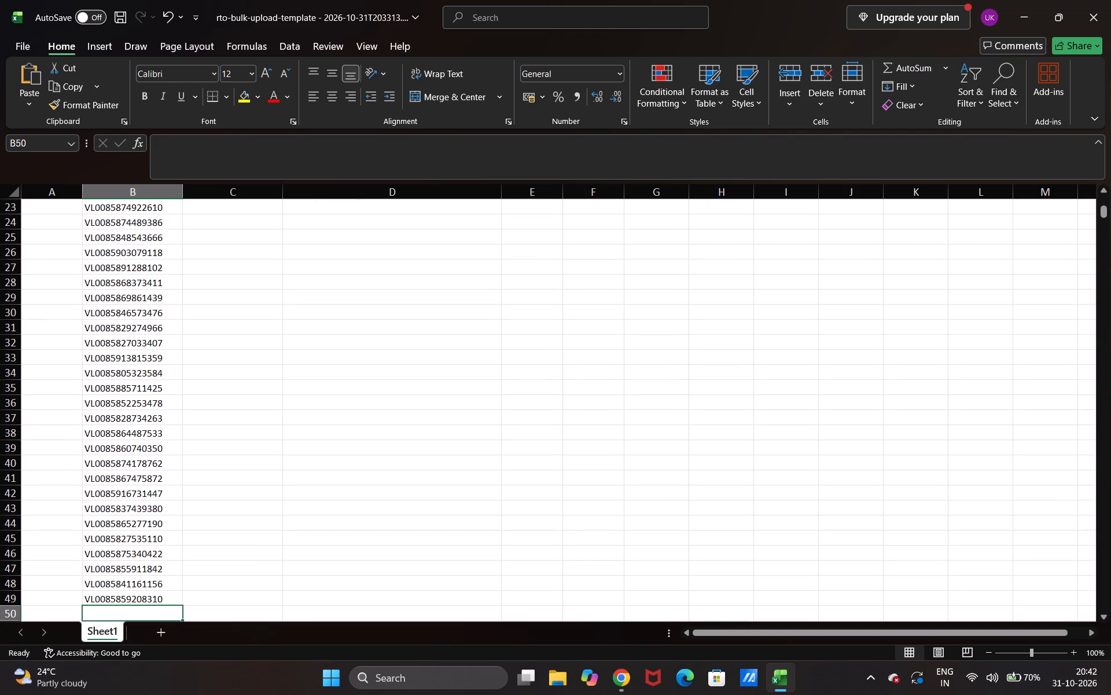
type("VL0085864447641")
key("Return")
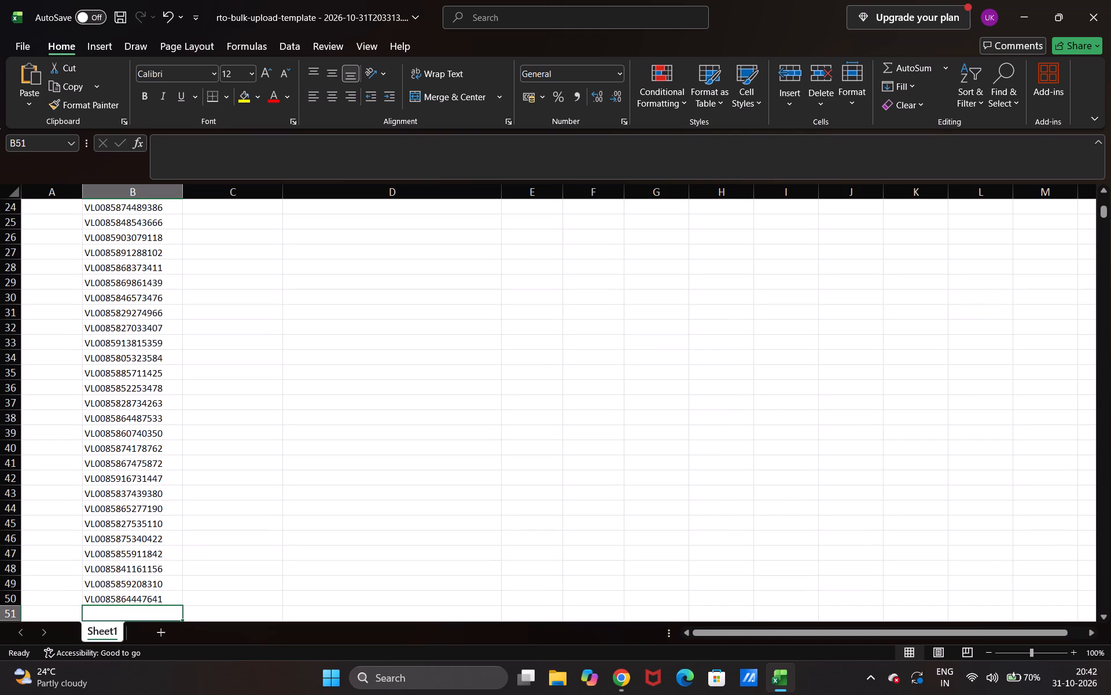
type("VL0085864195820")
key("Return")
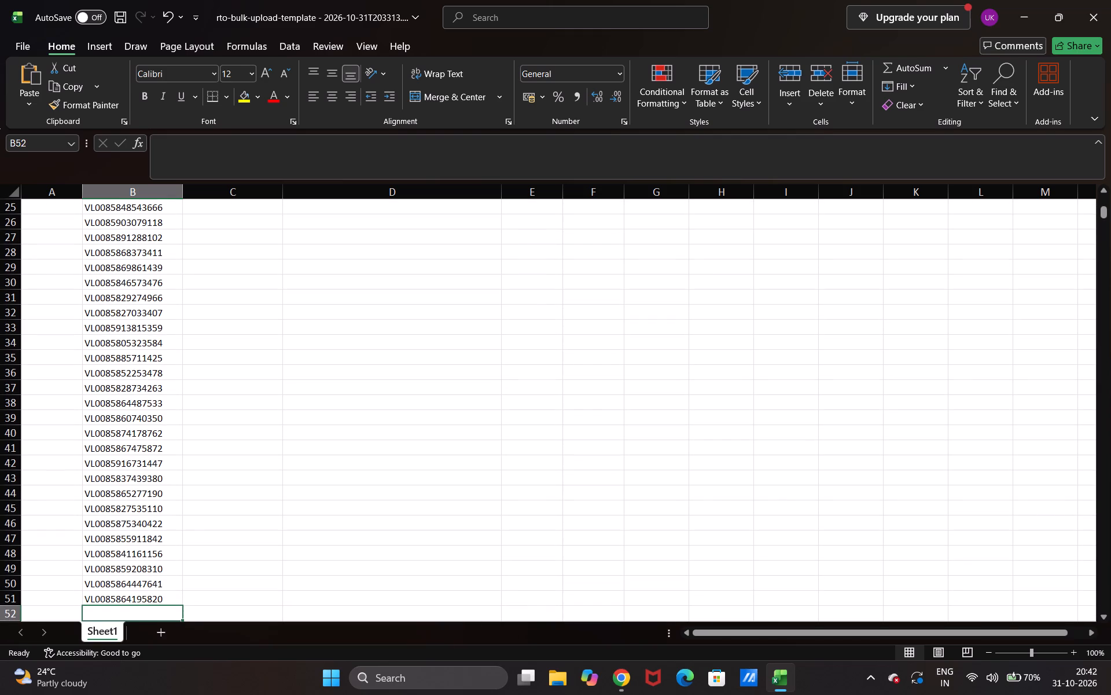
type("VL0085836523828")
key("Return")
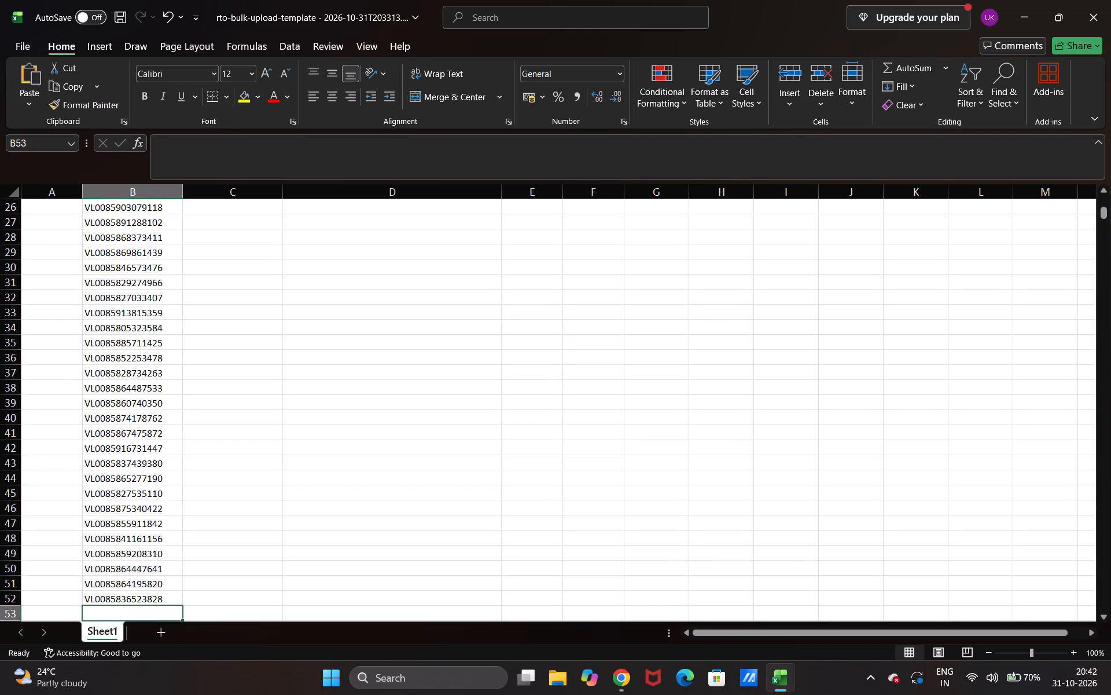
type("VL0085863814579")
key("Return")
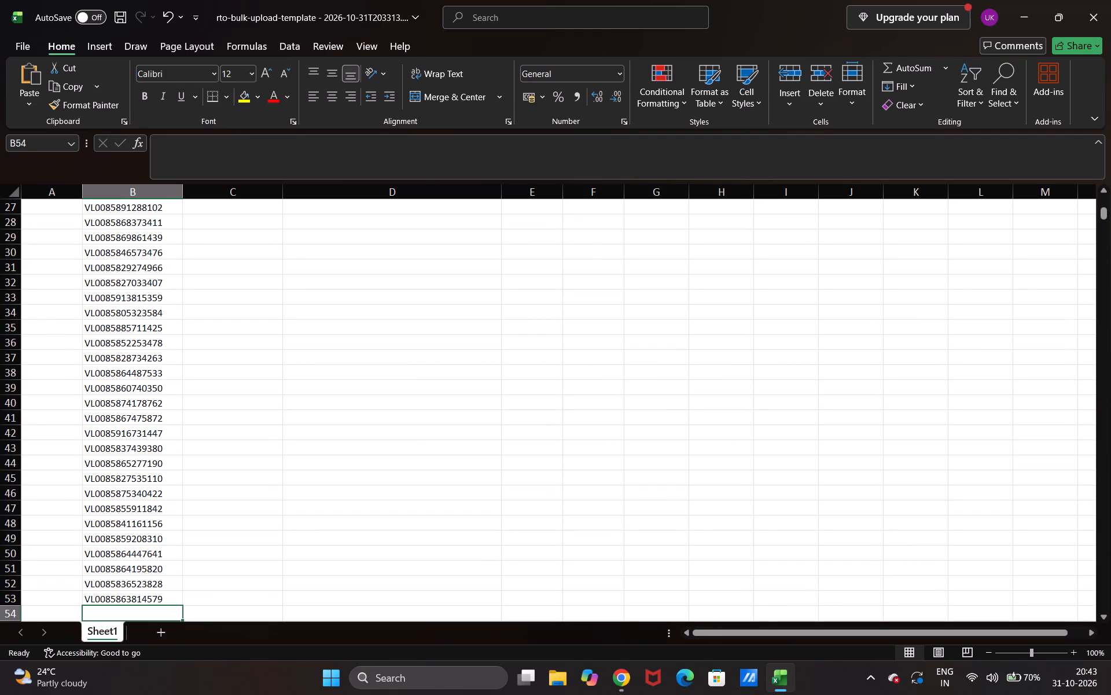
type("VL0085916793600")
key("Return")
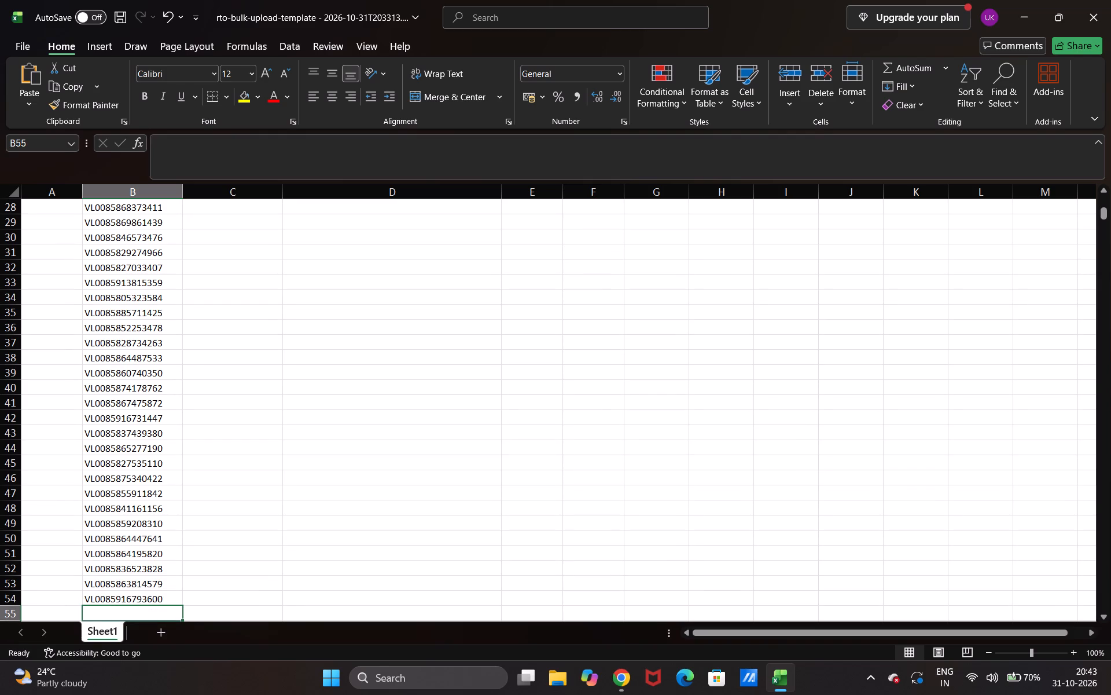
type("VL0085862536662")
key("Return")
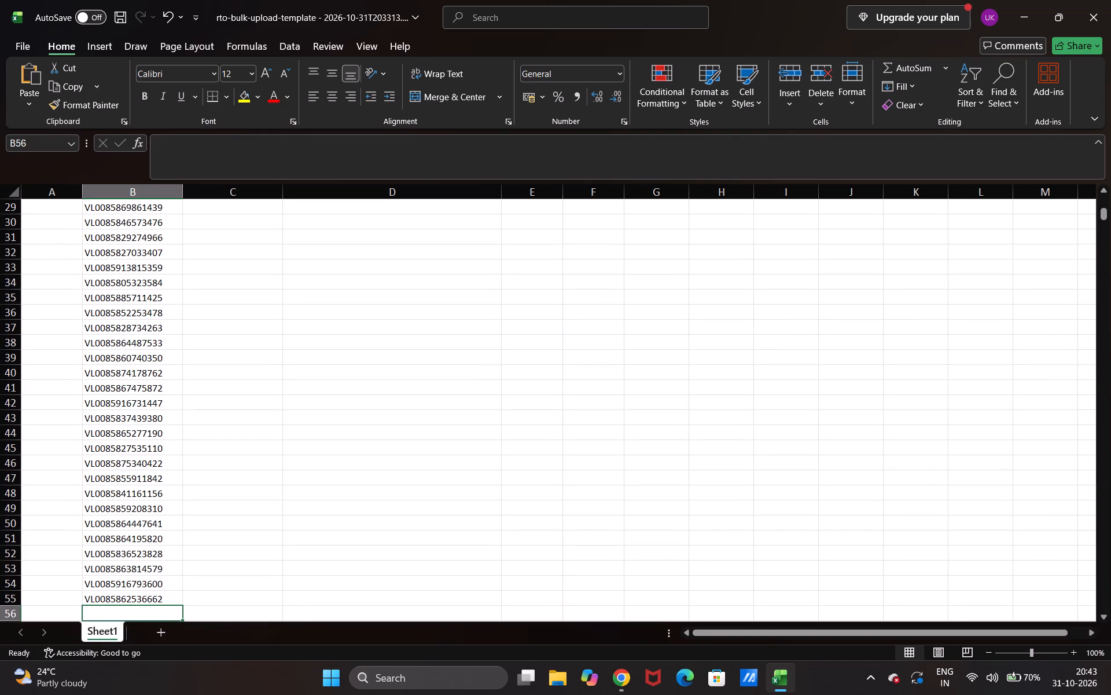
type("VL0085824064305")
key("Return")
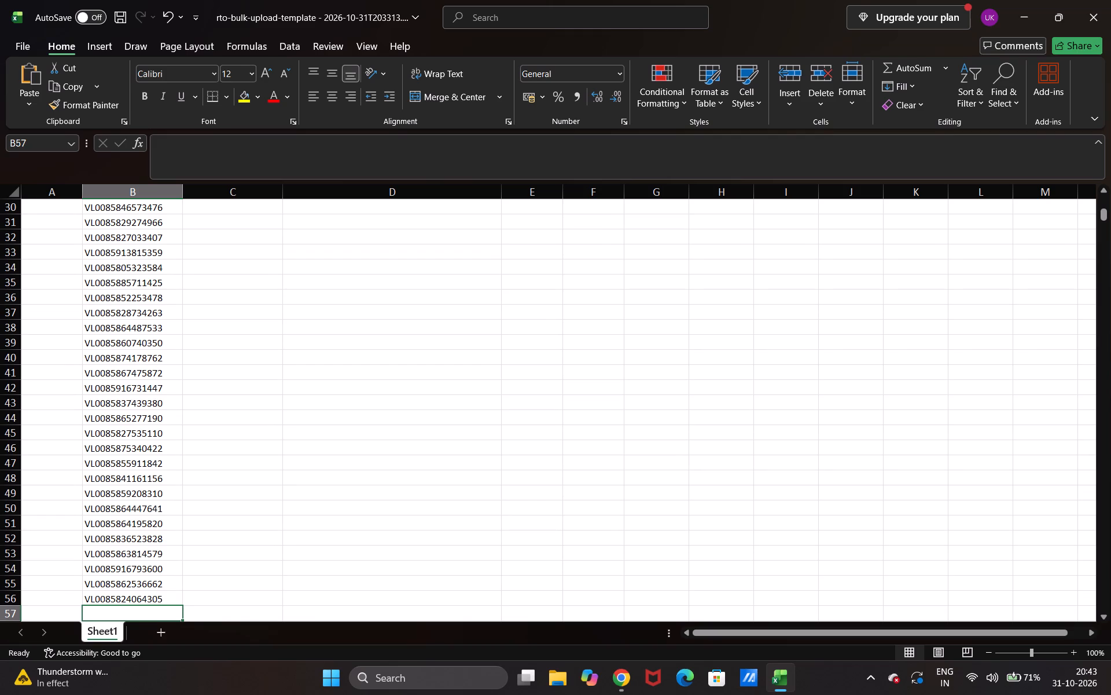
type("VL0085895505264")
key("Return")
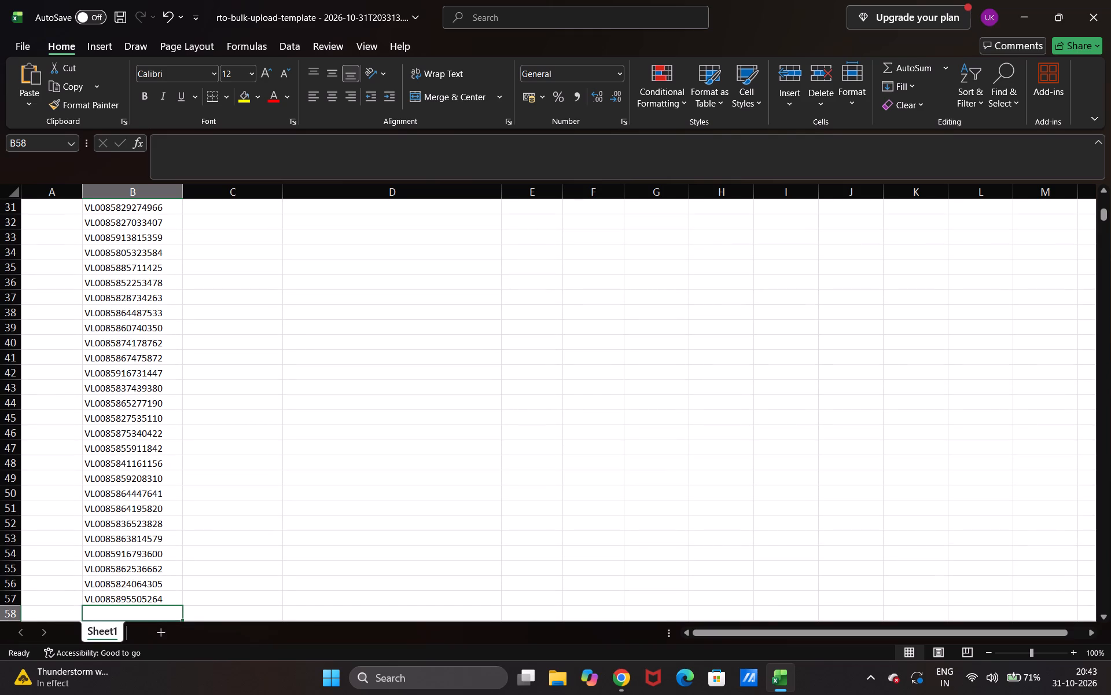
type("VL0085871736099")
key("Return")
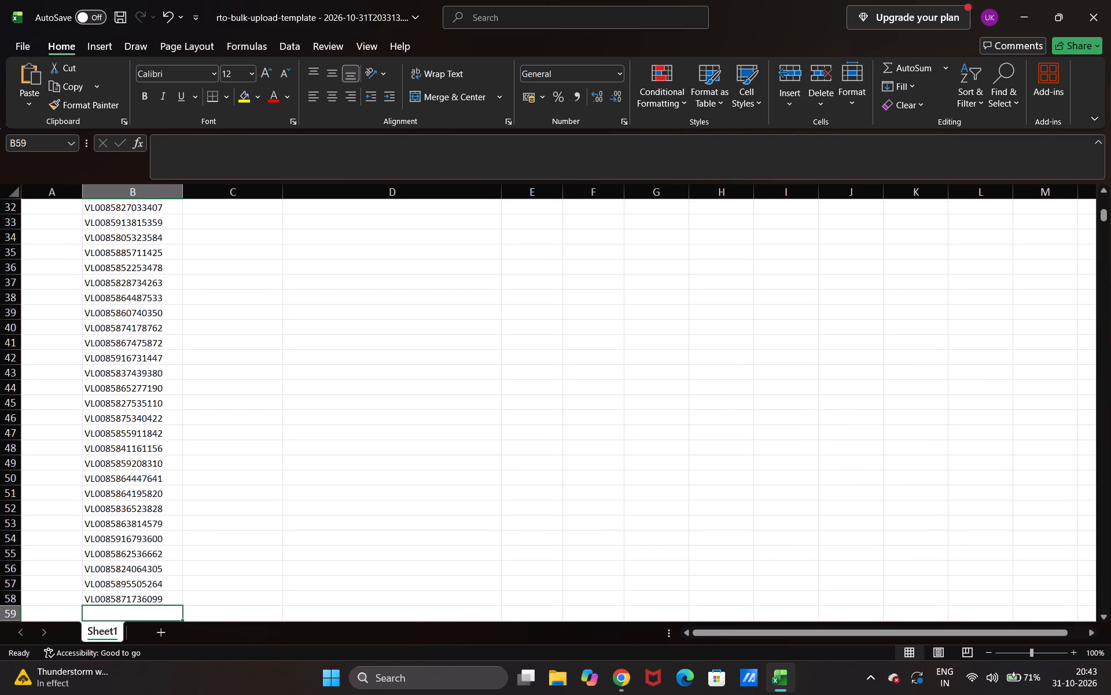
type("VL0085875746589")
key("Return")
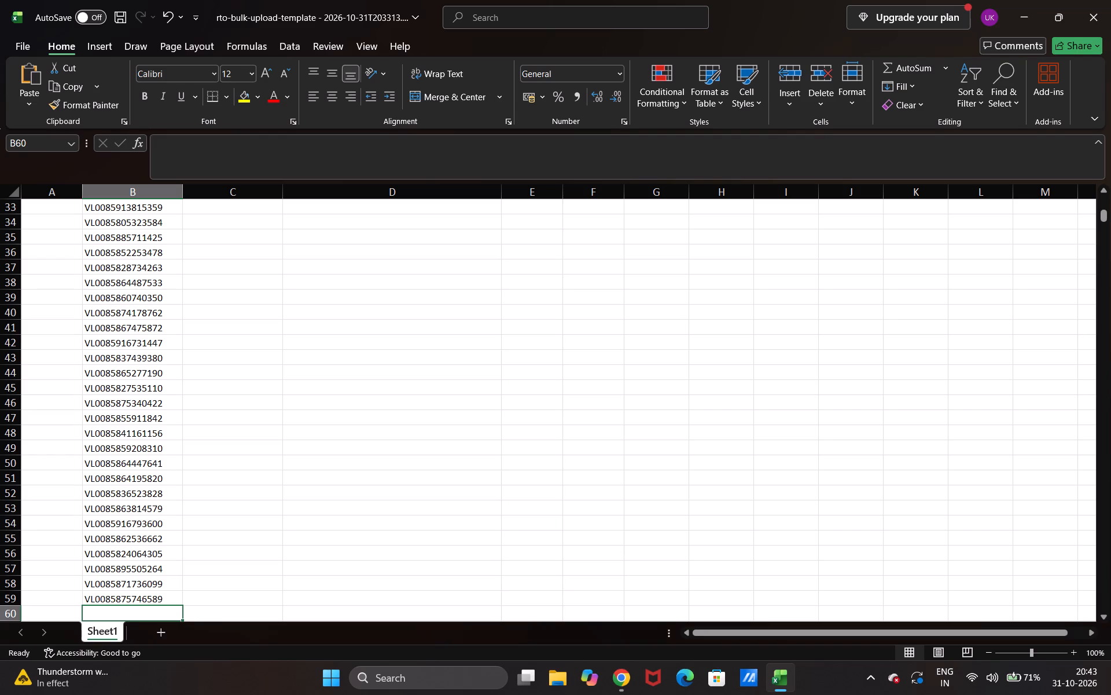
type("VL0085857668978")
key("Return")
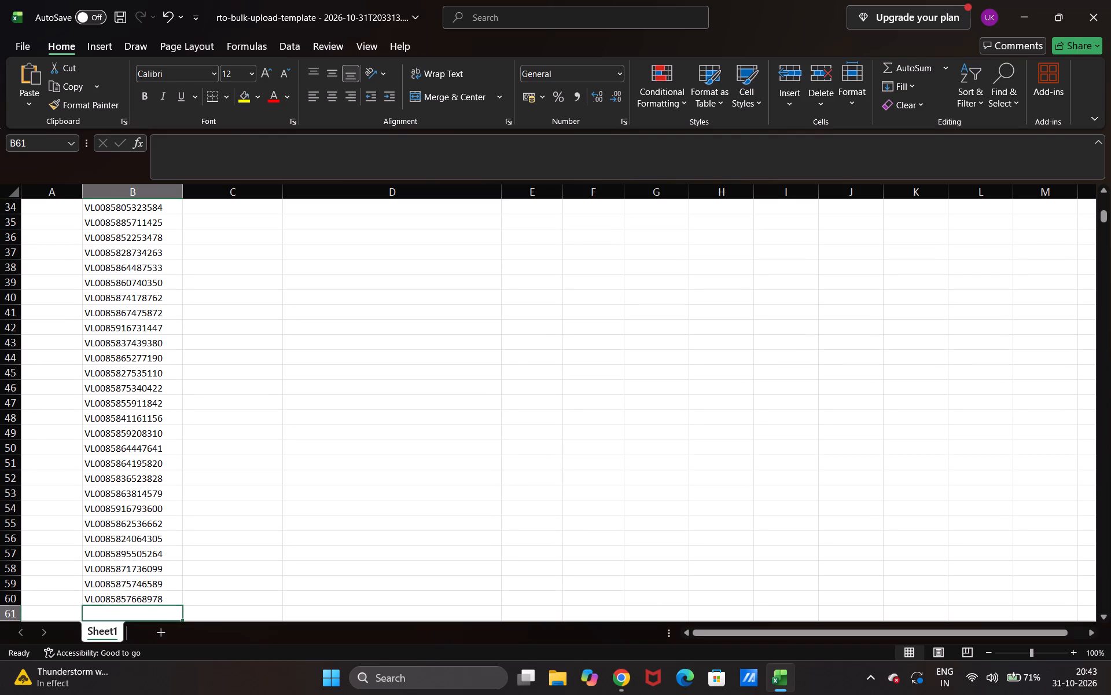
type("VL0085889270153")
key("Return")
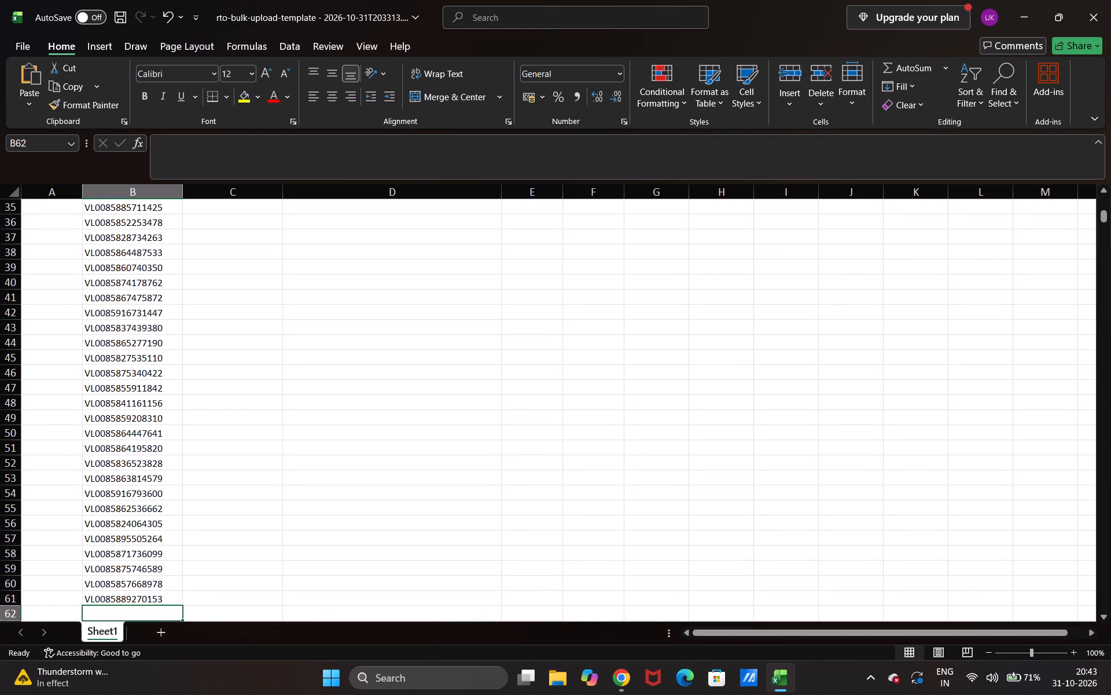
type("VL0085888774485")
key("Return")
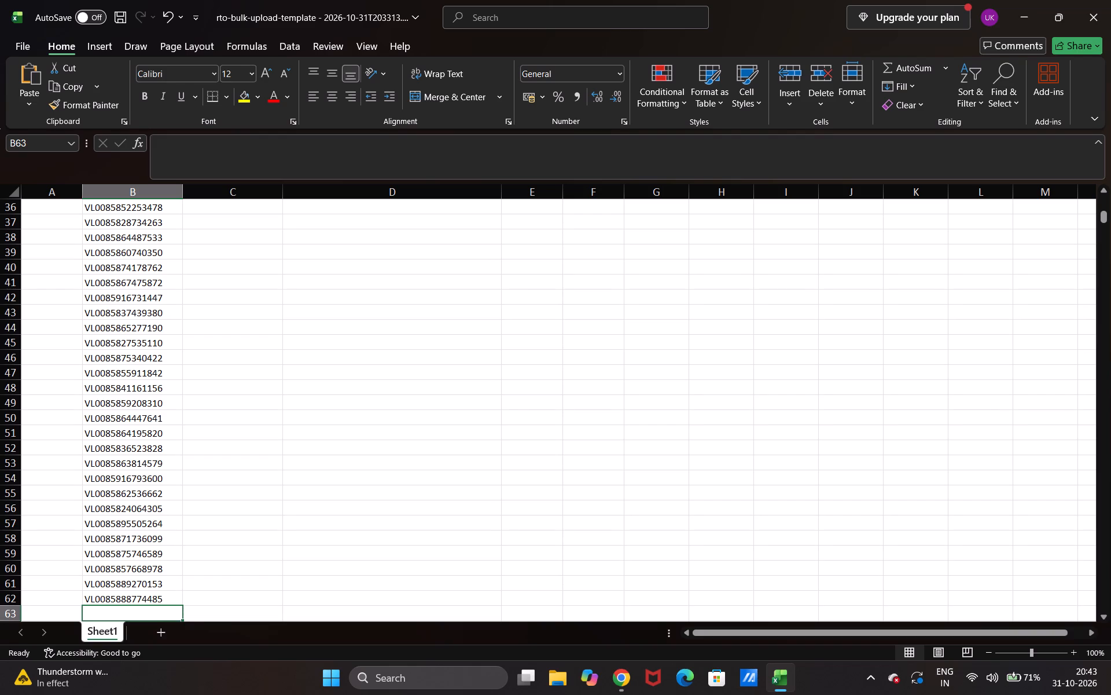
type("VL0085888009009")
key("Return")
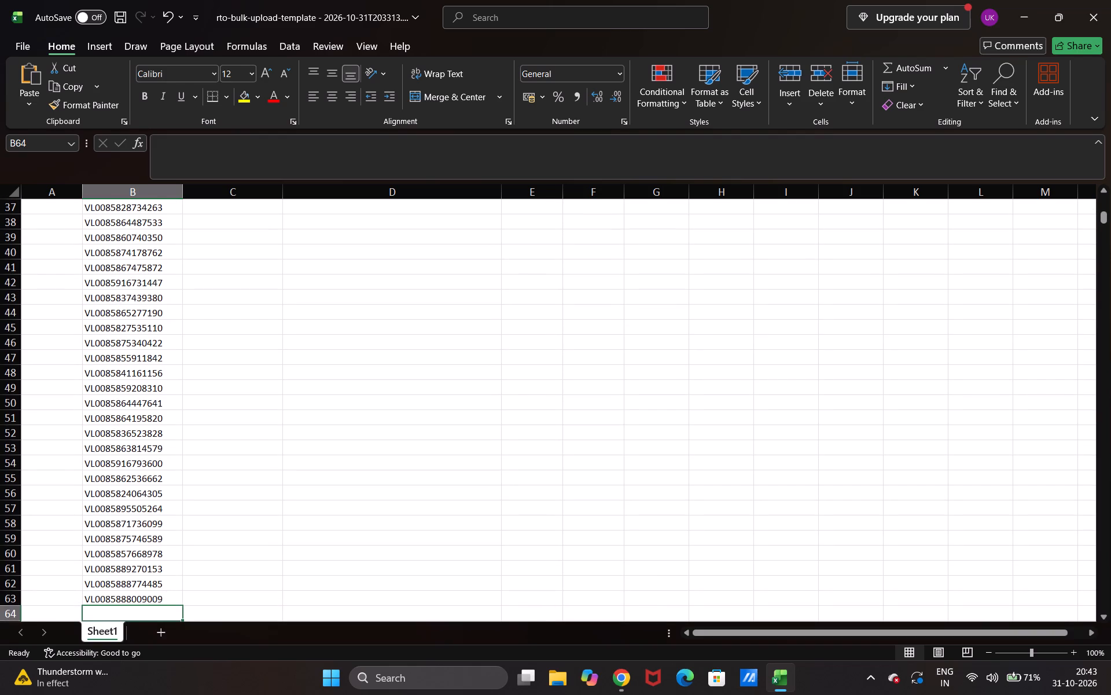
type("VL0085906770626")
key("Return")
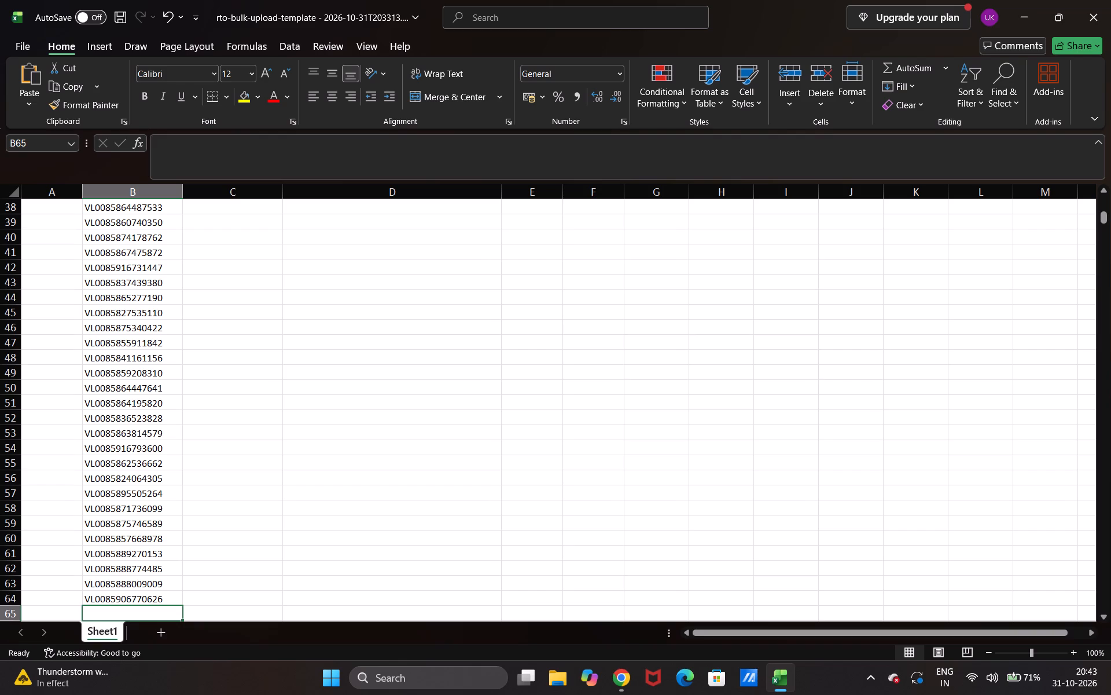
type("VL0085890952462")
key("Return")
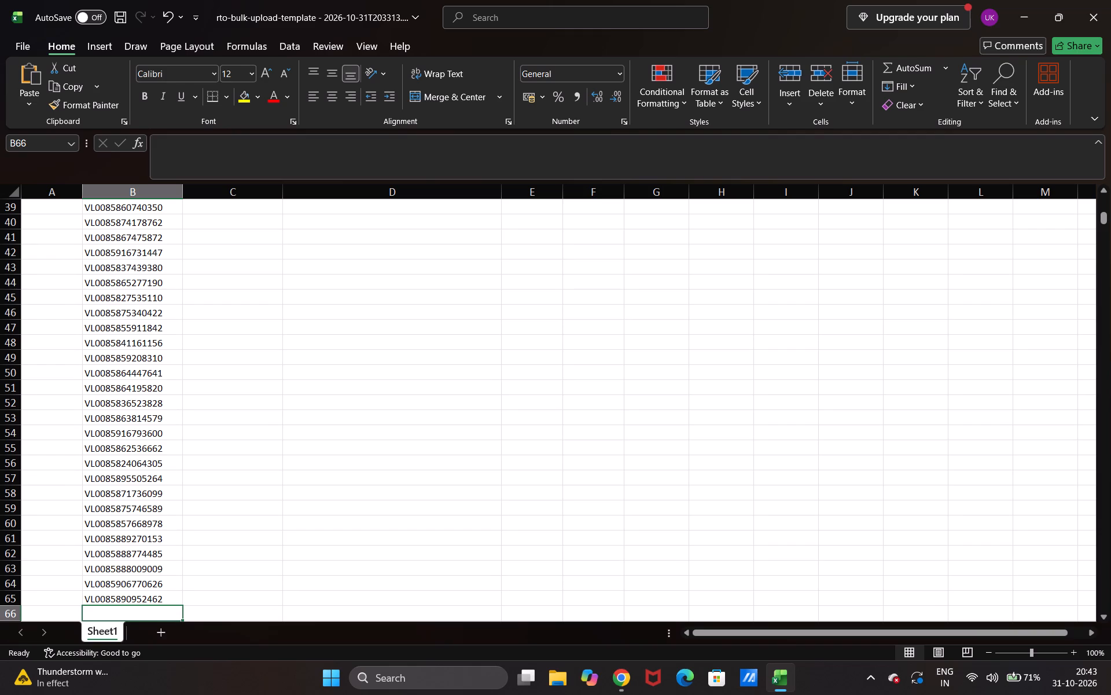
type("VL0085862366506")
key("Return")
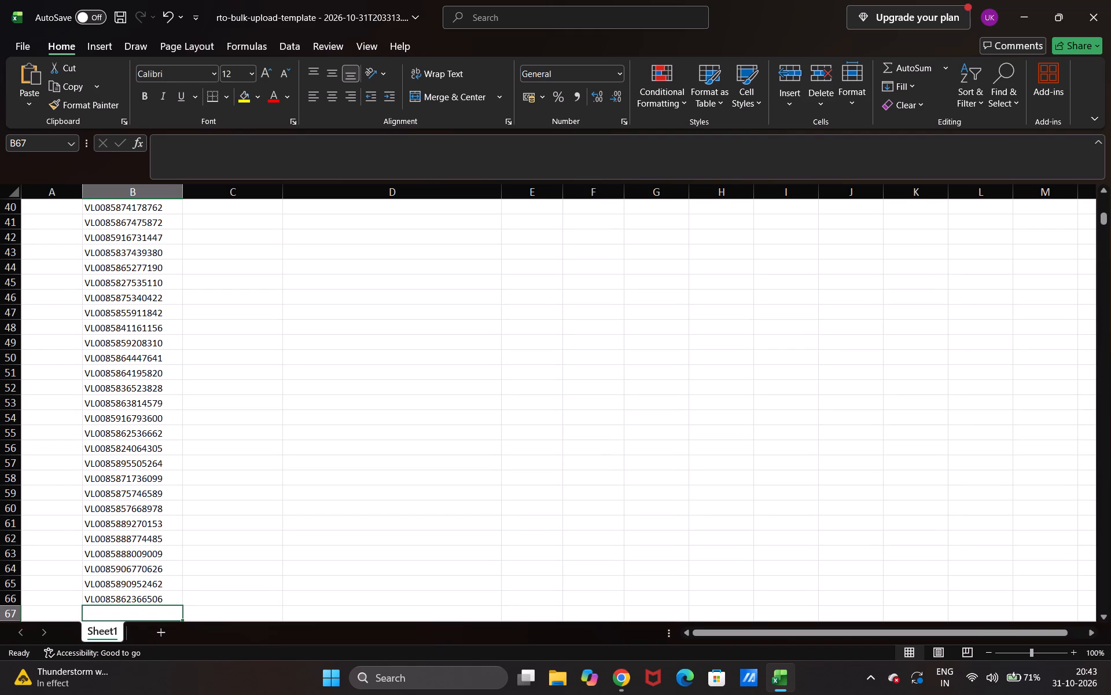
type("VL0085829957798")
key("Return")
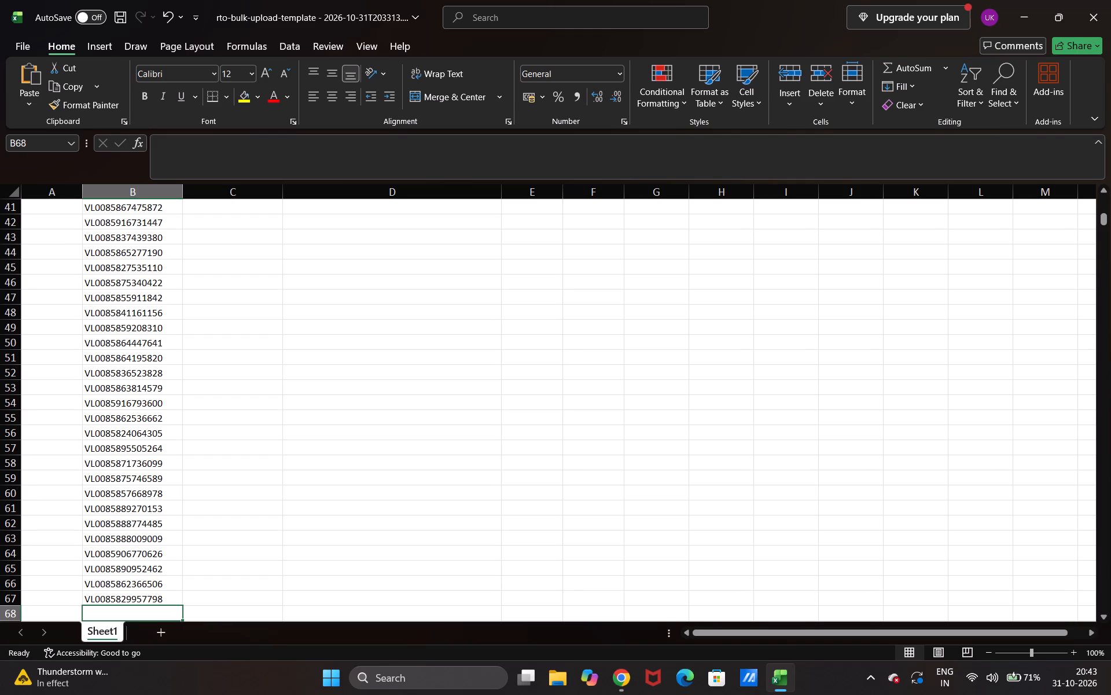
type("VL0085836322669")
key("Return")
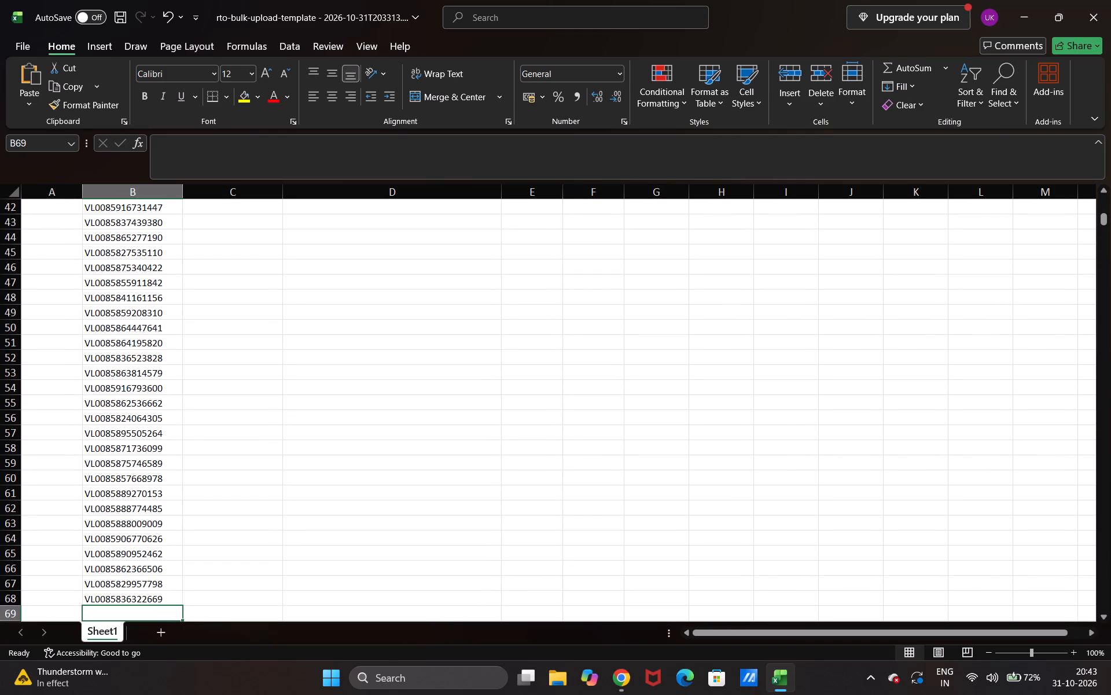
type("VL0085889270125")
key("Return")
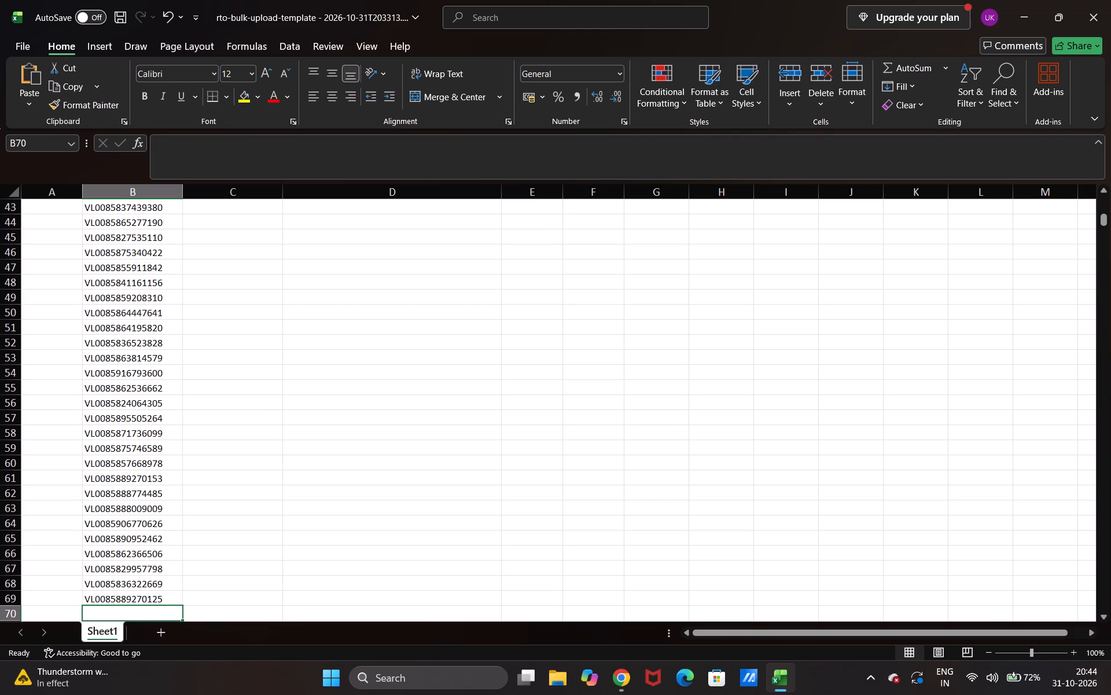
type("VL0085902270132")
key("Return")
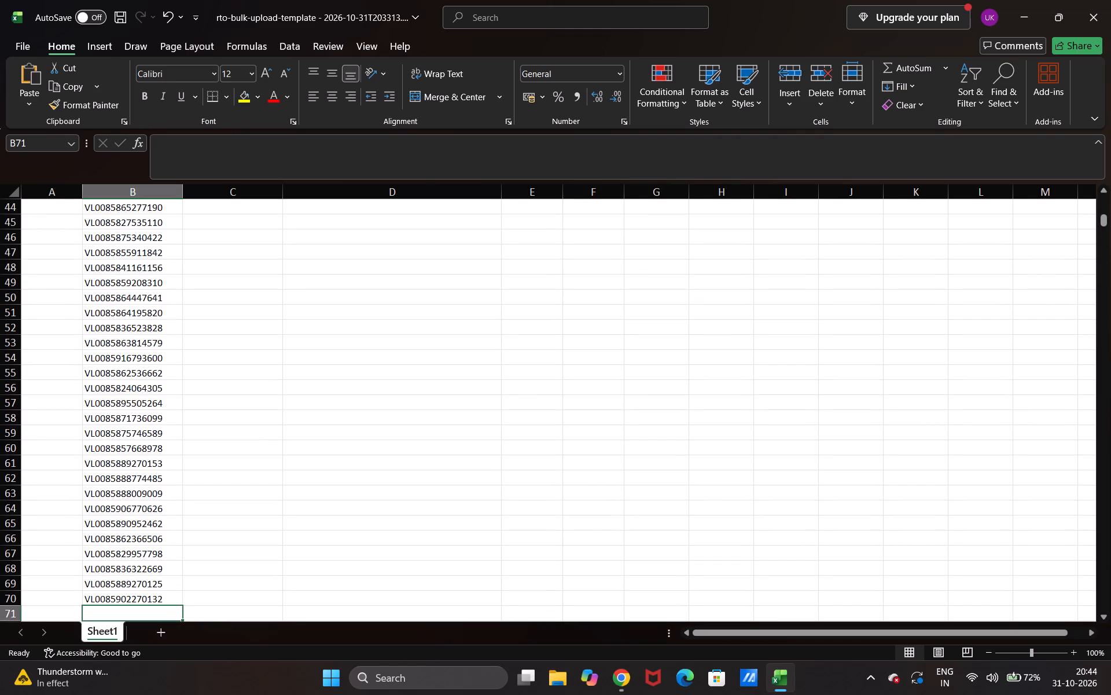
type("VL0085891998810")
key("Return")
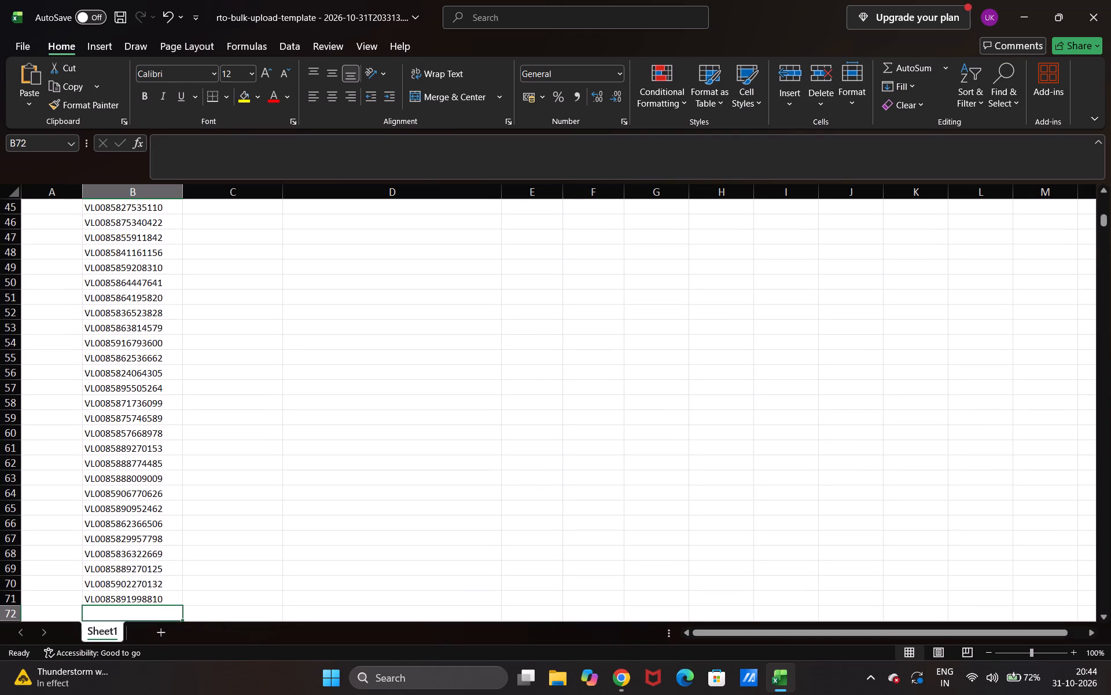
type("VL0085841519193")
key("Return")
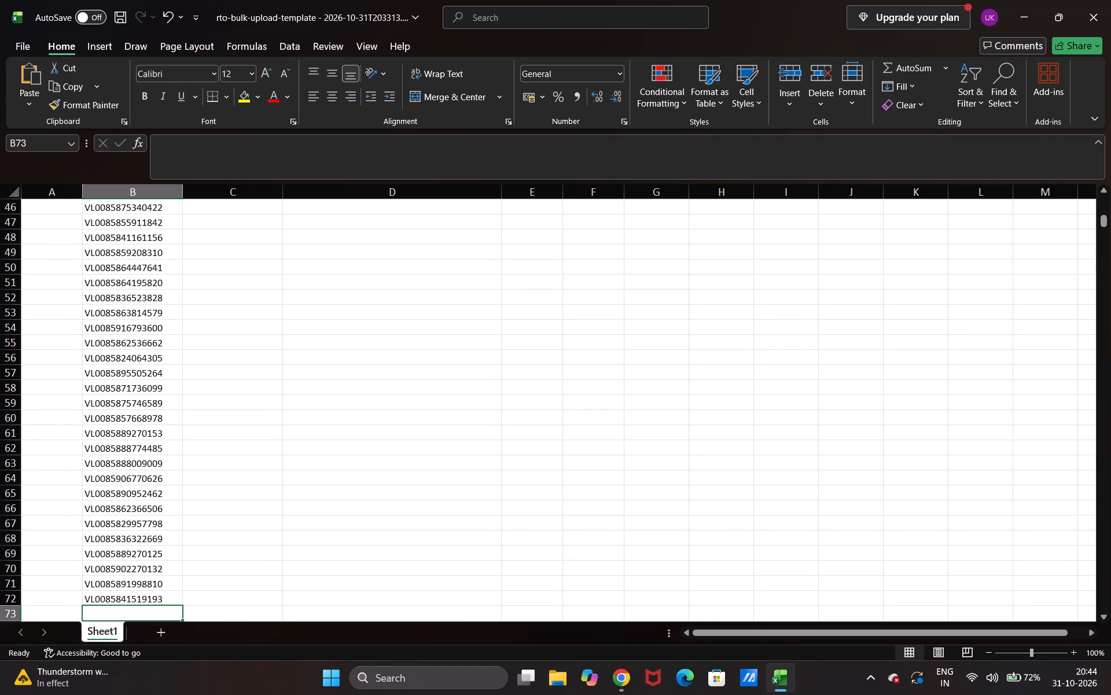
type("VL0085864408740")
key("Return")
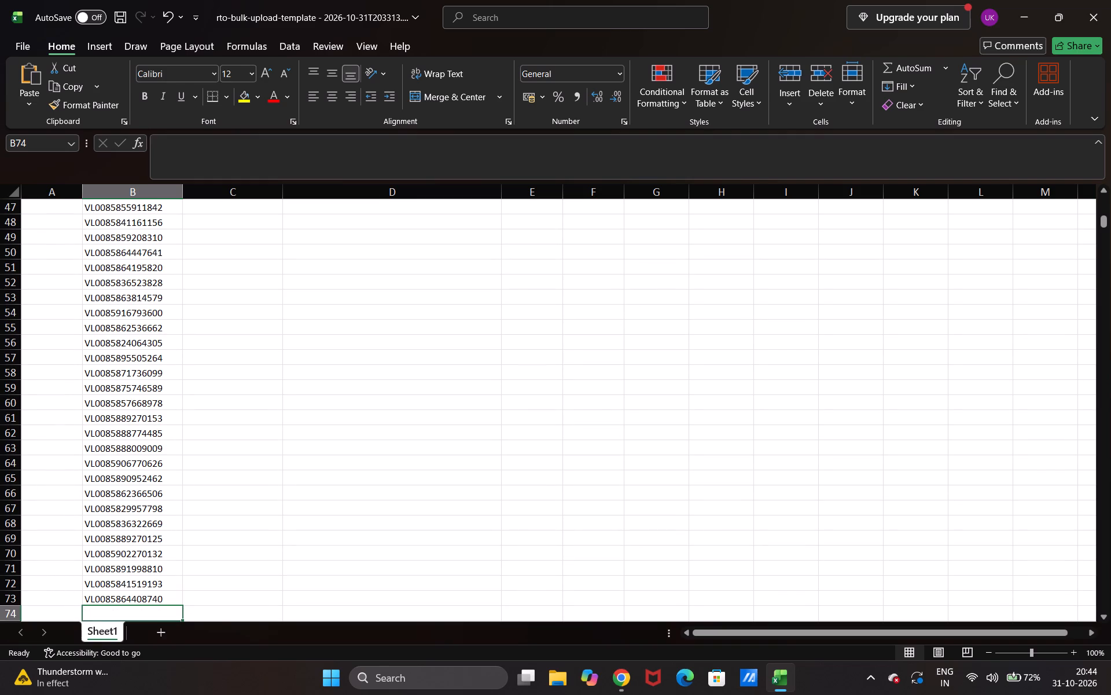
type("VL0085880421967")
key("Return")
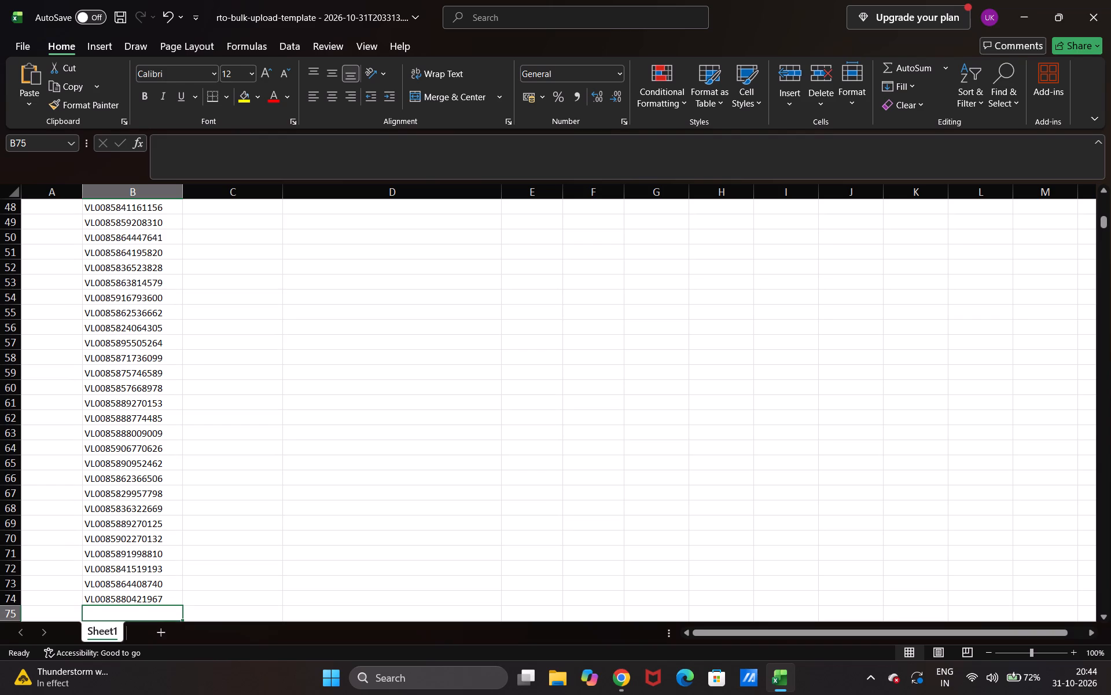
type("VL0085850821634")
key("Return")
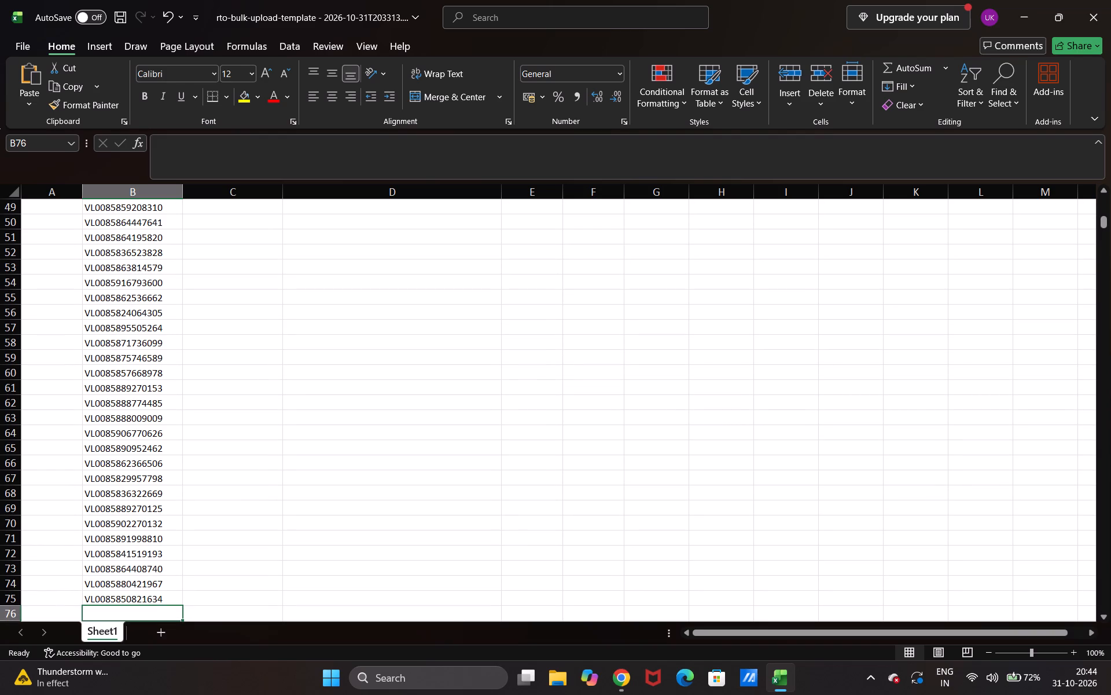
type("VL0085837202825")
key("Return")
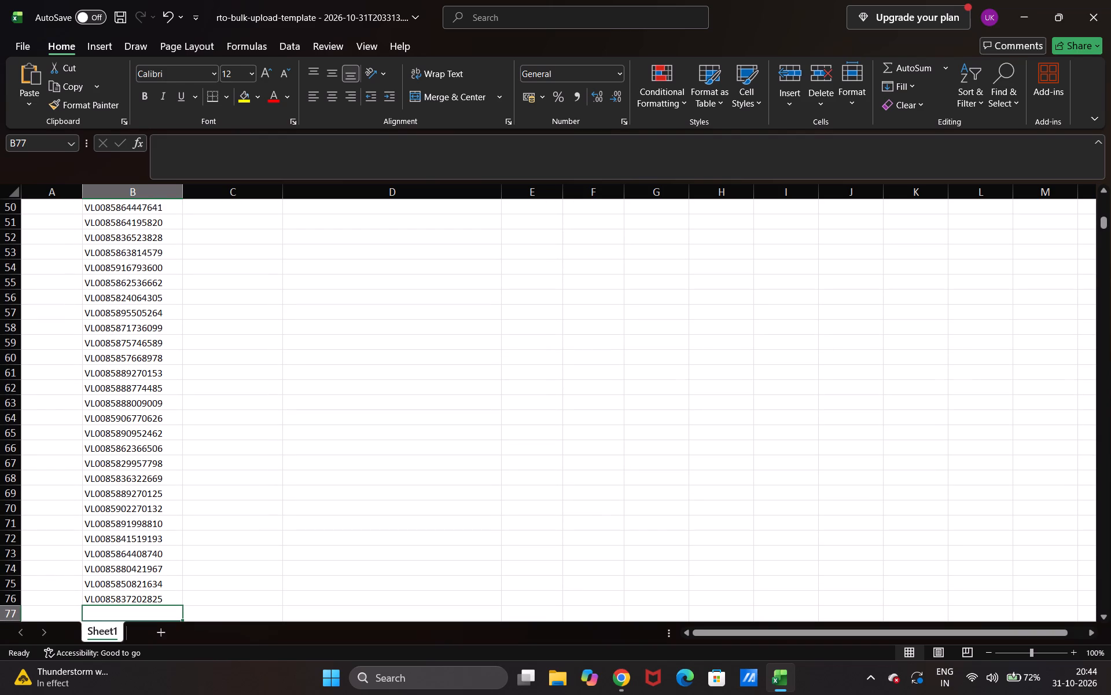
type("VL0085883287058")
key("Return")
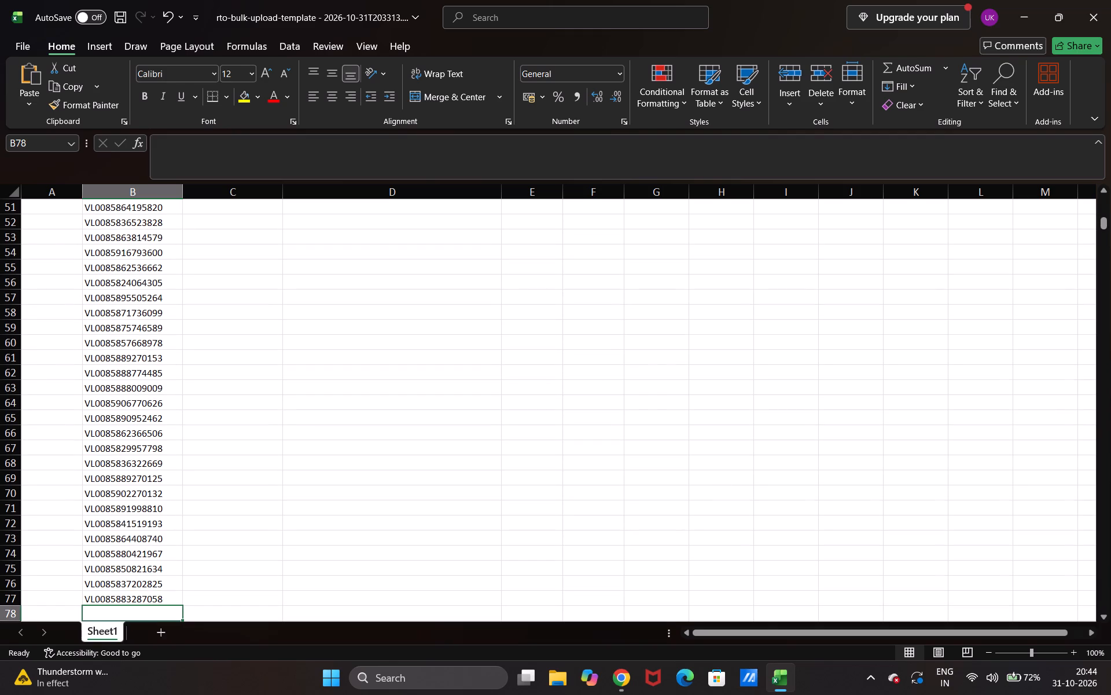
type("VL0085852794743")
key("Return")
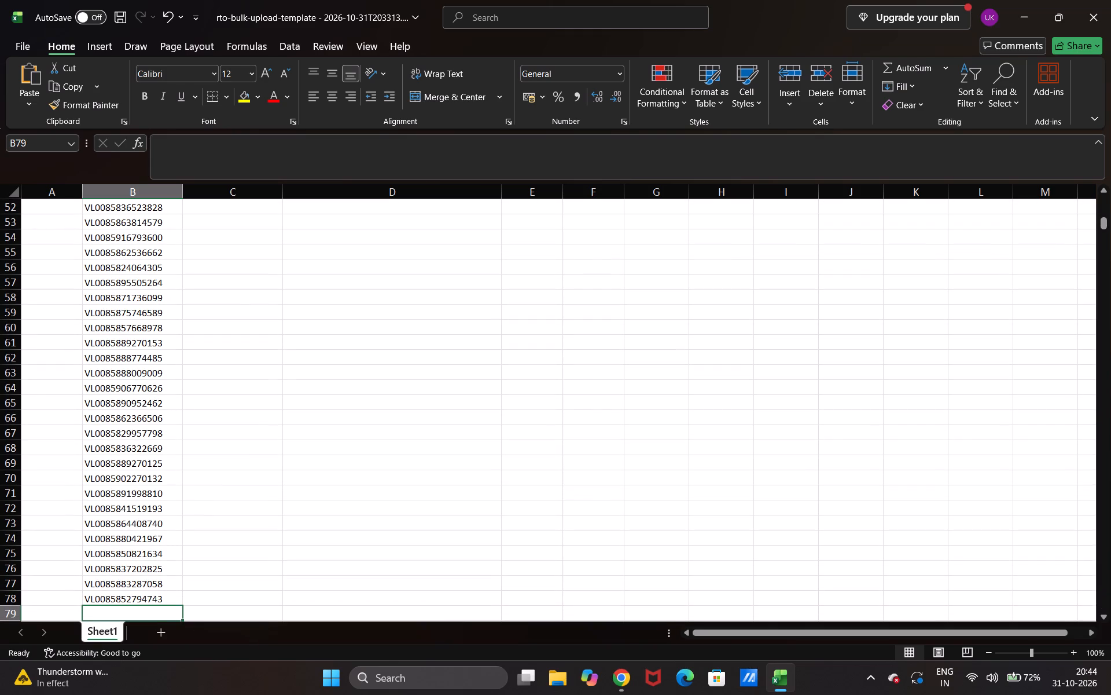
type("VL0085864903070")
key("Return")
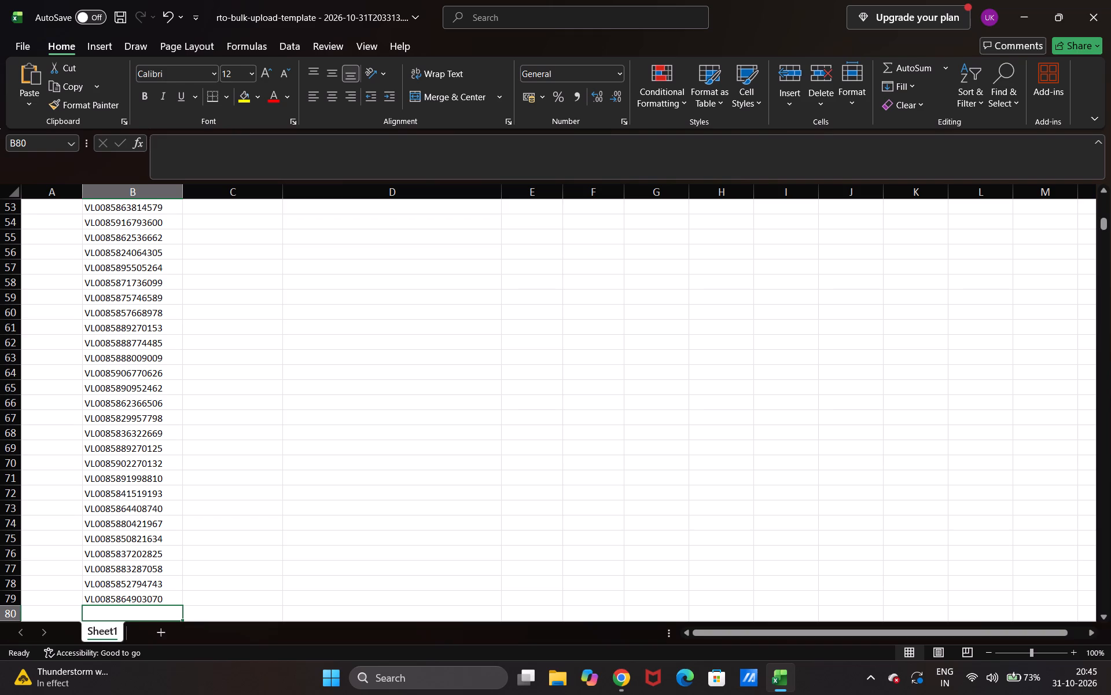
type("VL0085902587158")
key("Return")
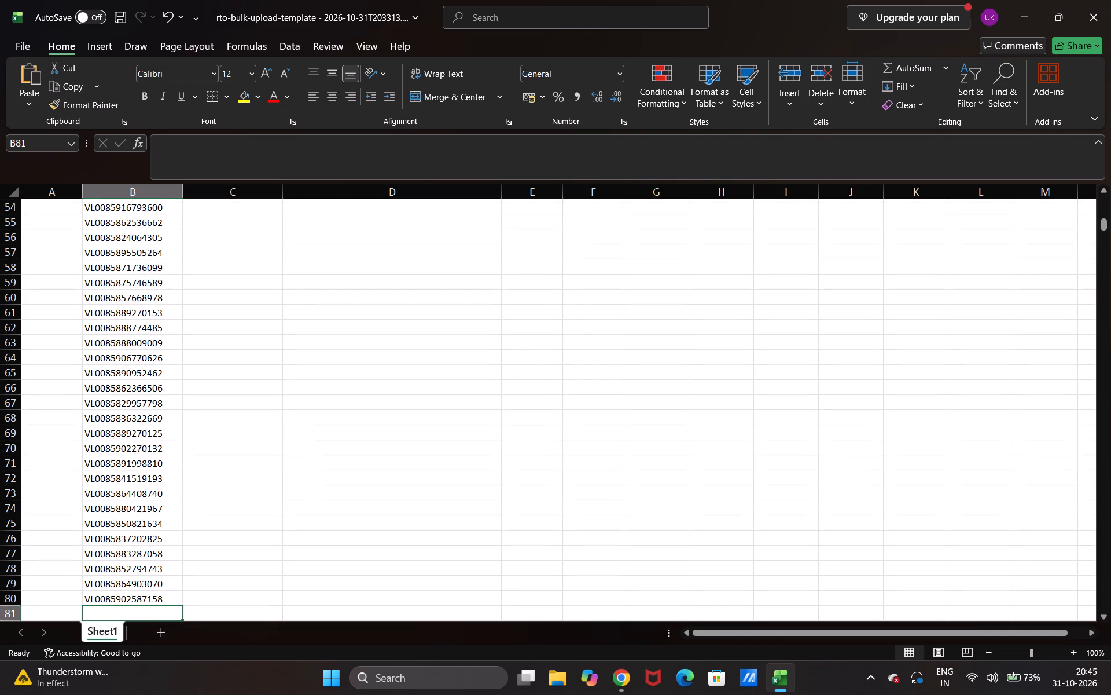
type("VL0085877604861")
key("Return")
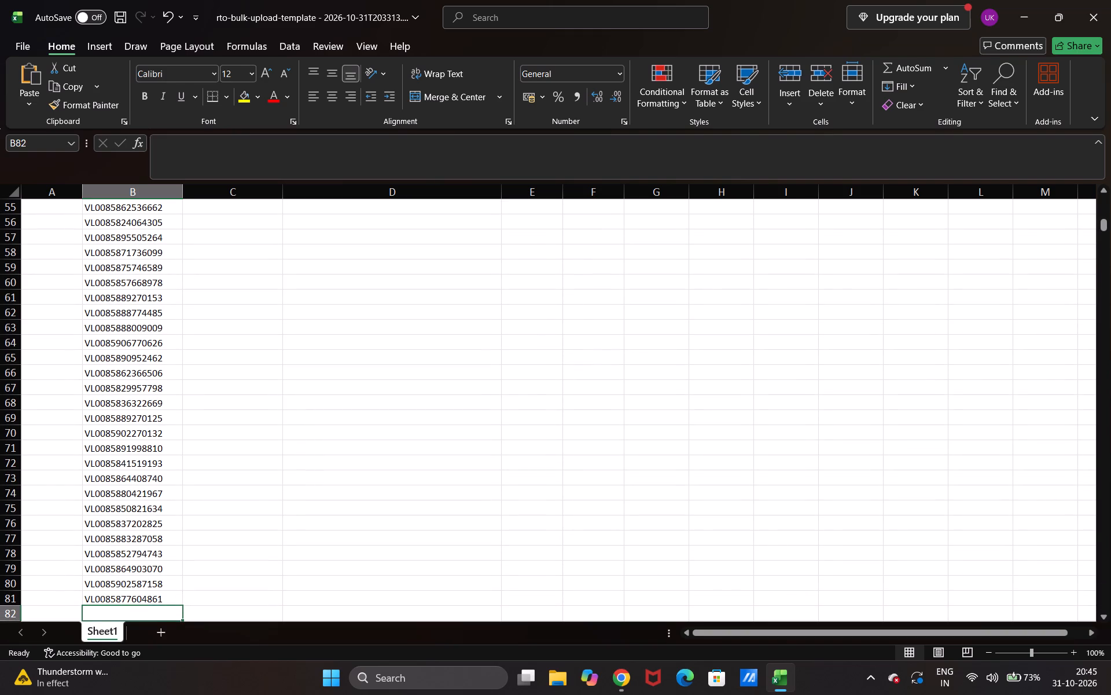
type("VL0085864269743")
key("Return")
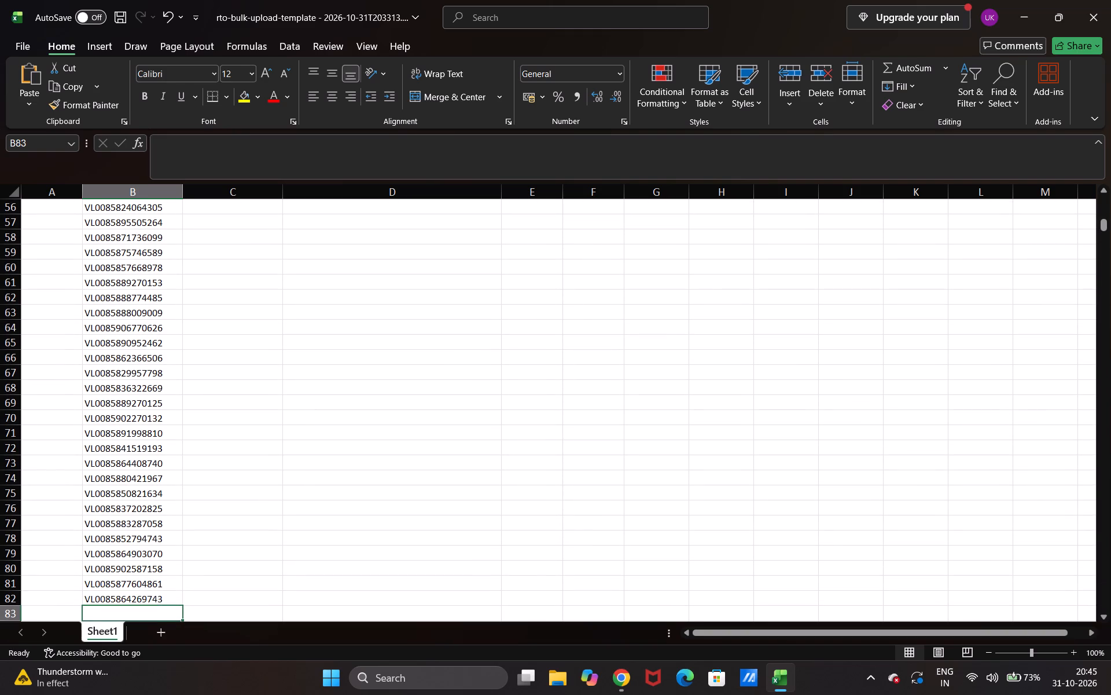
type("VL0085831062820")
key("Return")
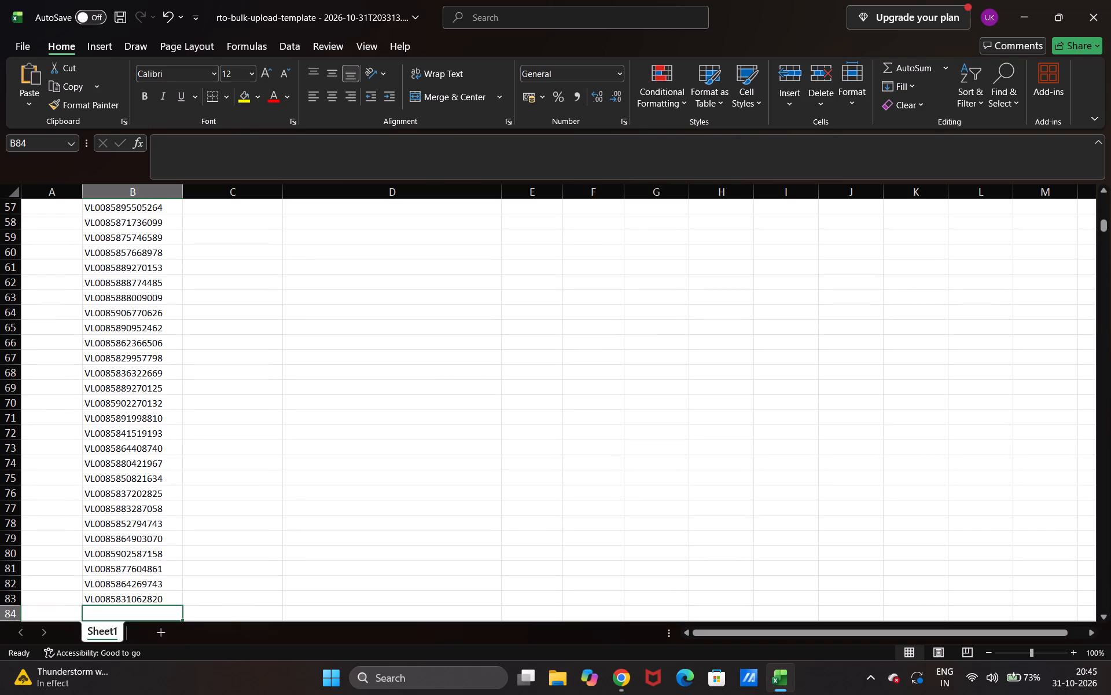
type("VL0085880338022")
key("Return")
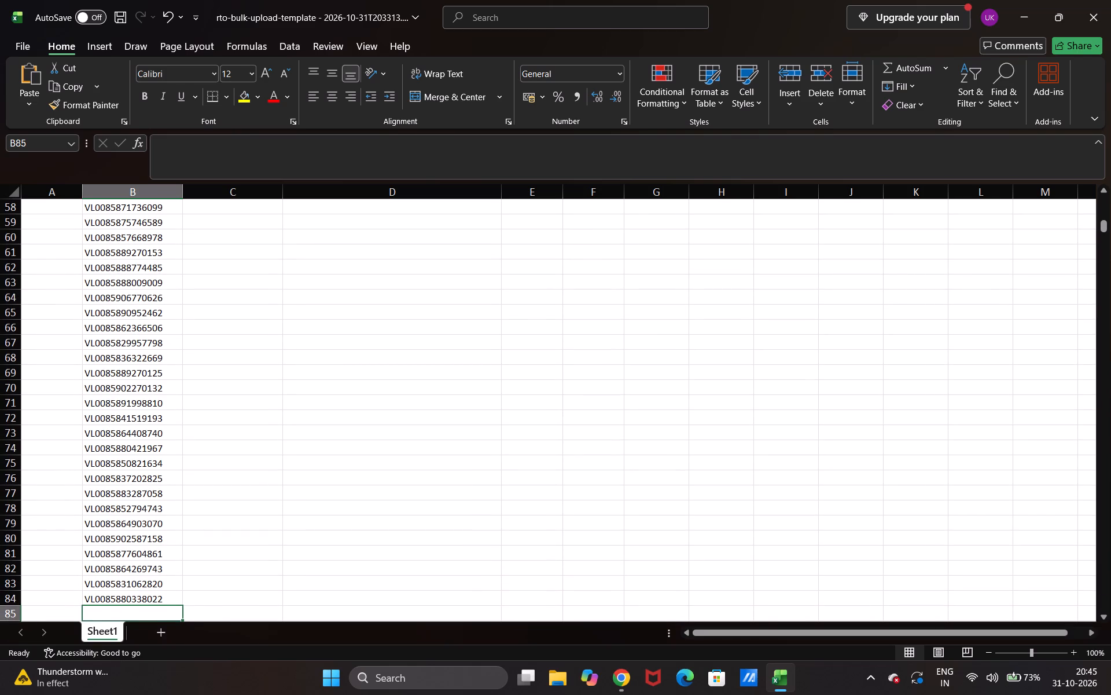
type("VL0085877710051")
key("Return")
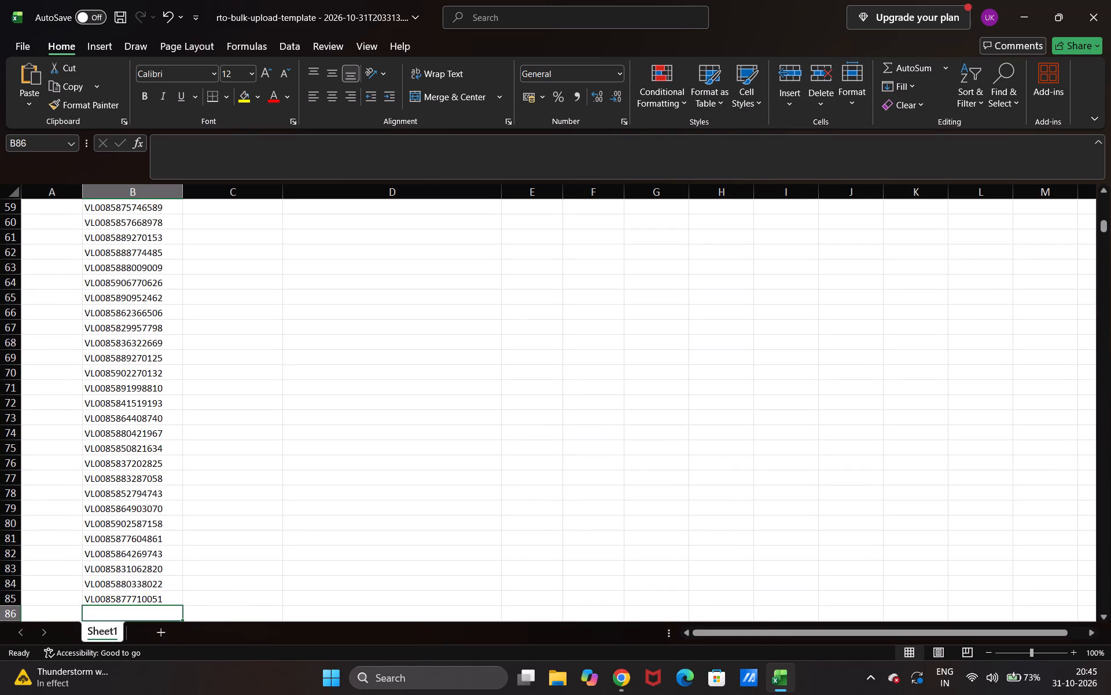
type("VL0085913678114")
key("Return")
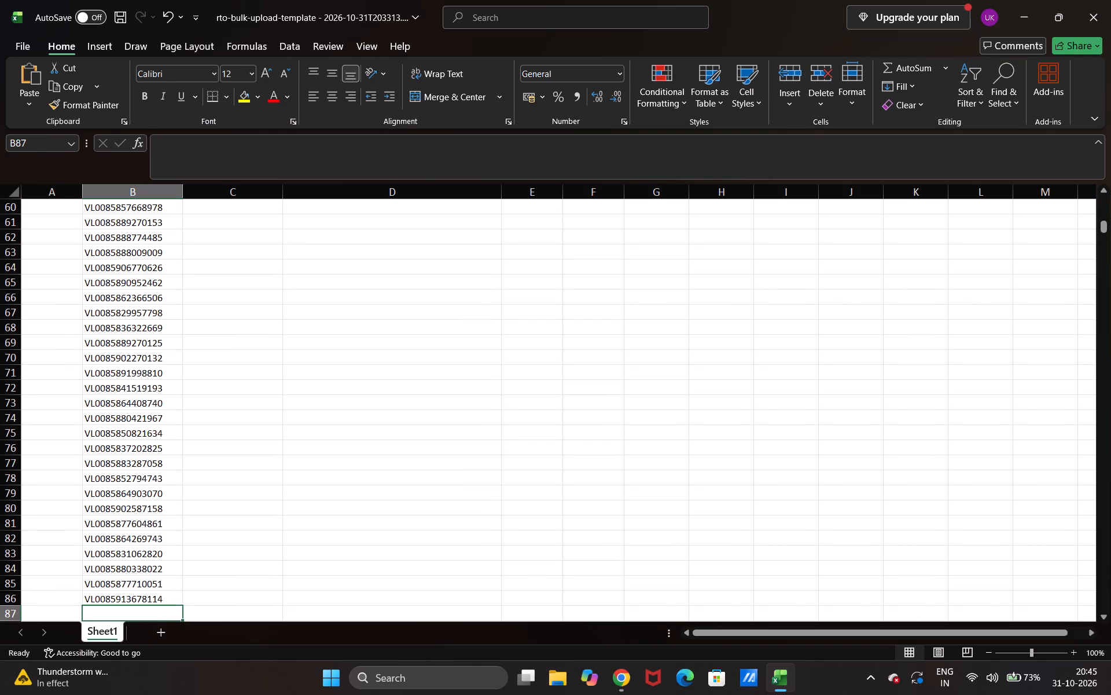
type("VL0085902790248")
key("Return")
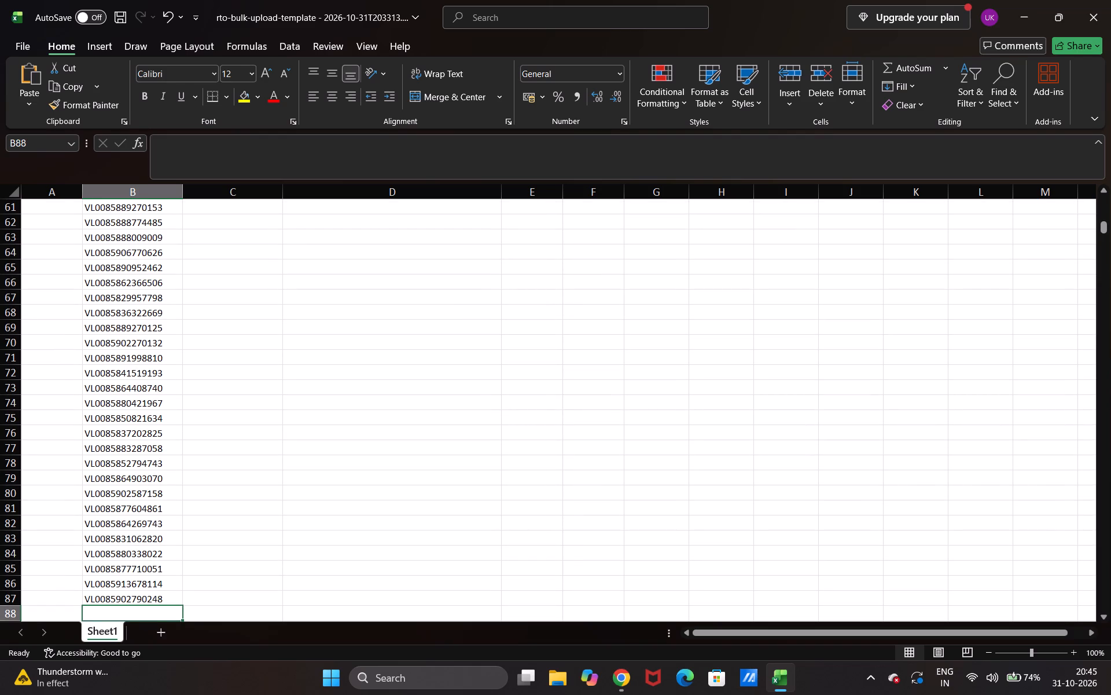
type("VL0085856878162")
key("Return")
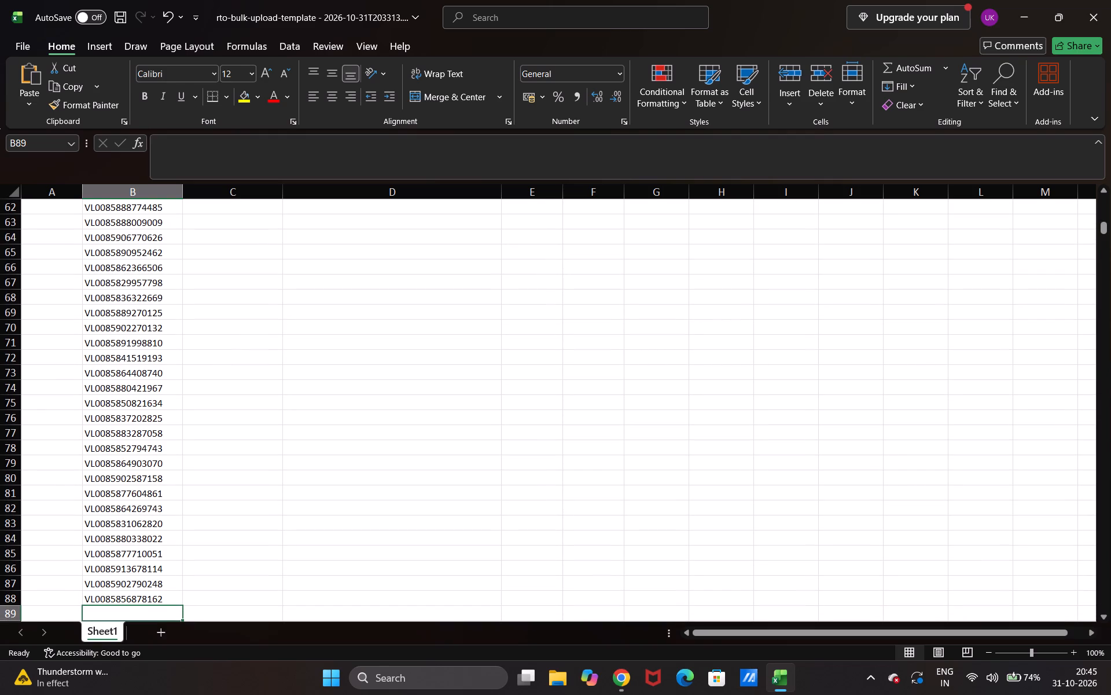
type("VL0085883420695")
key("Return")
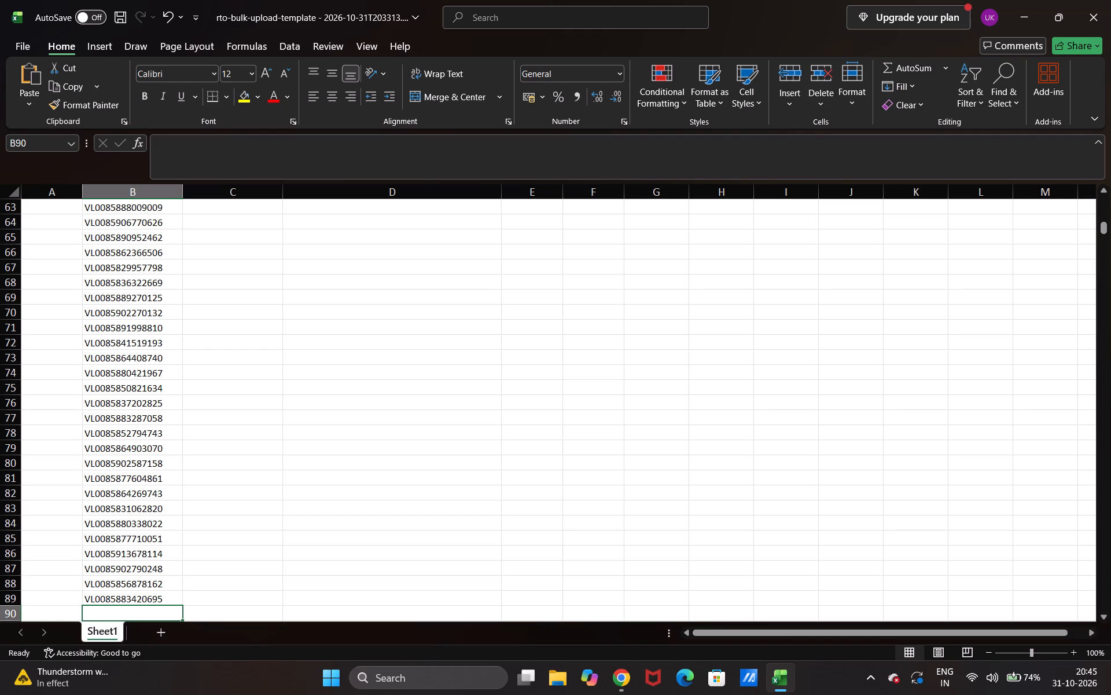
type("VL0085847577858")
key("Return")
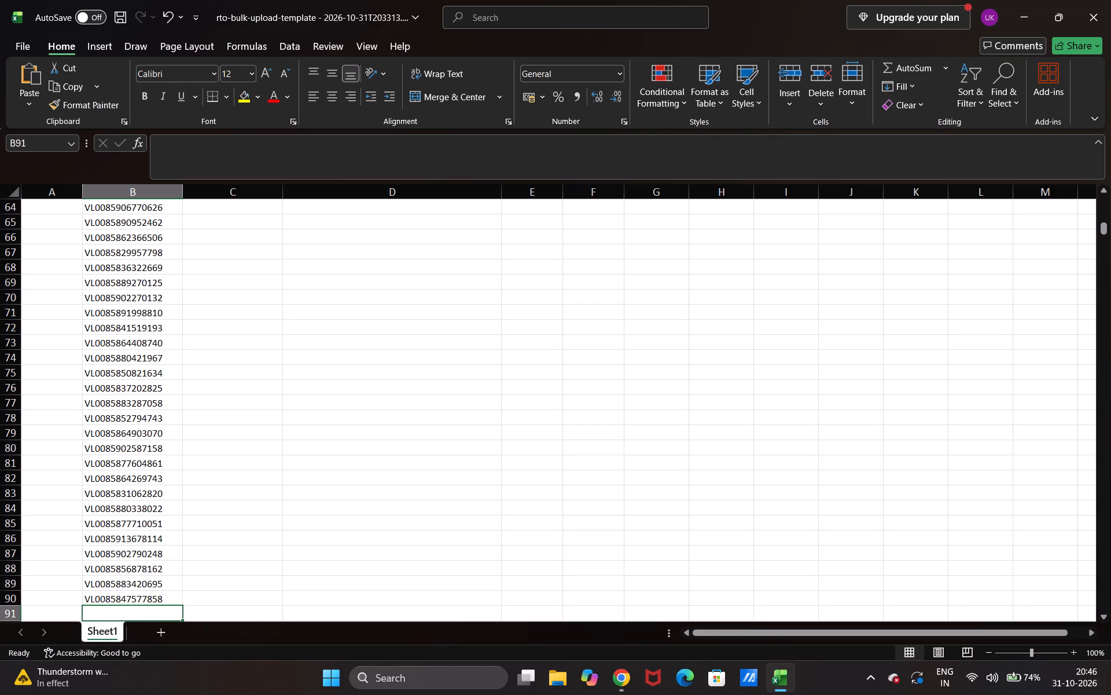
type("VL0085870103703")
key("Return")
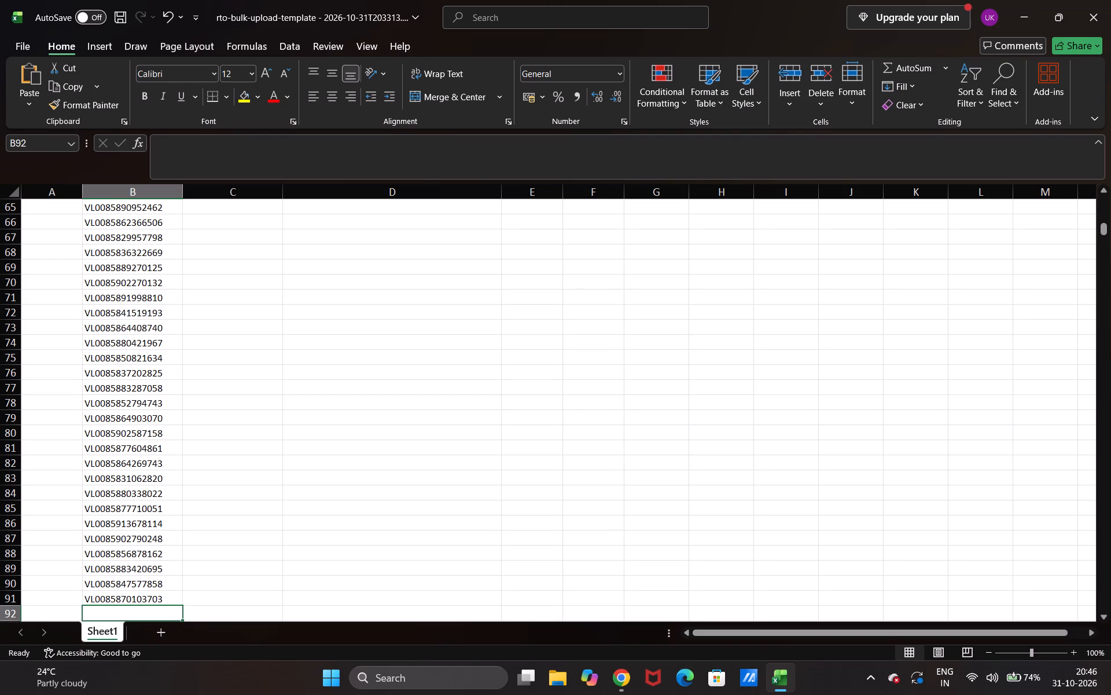
scroll(227, 521, "up", 20)
scroll(227, 521, "up", 4)
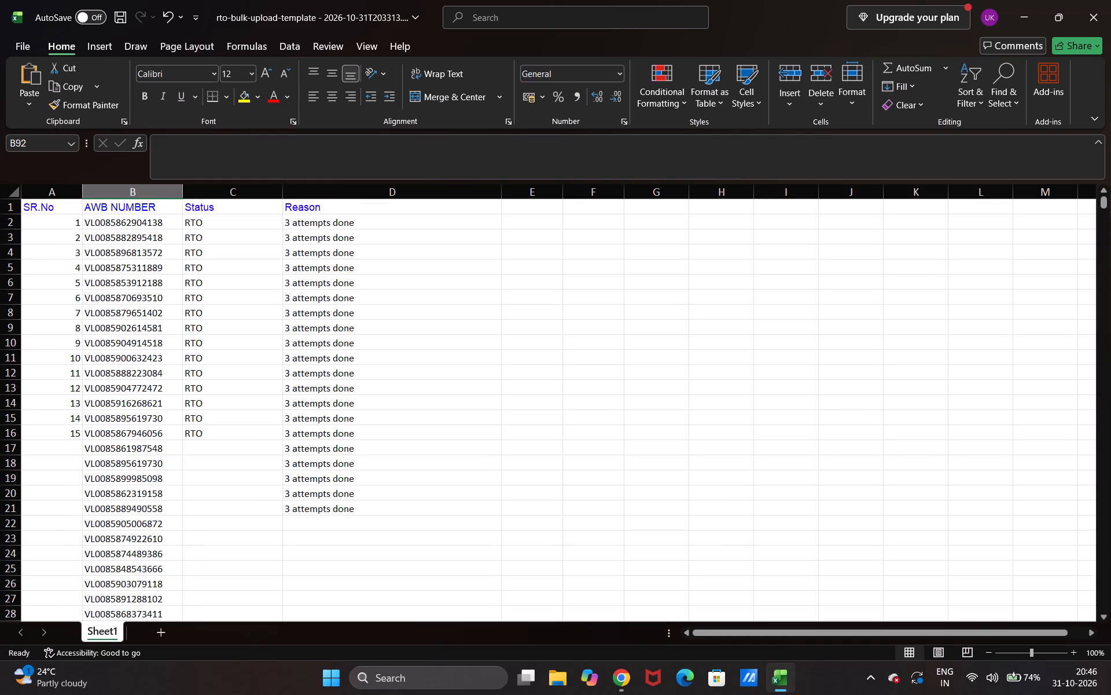
scroll(83, 495, "down", 2)
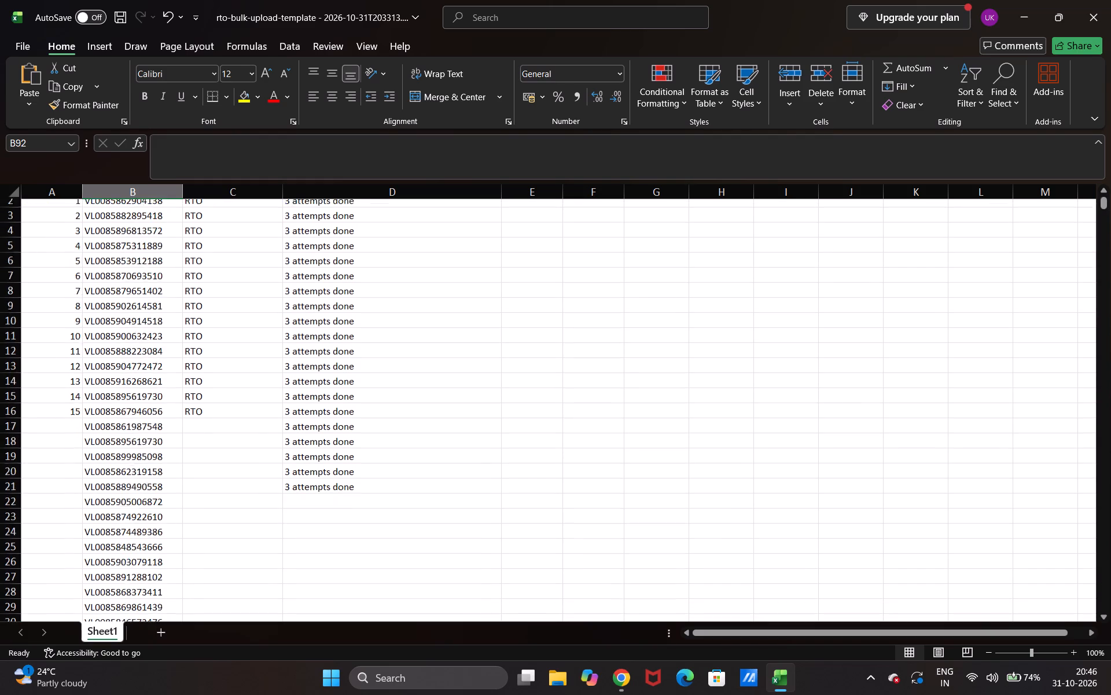
scroll(72, 500, "down", 20)
scroll(72, 500, "down", 5)
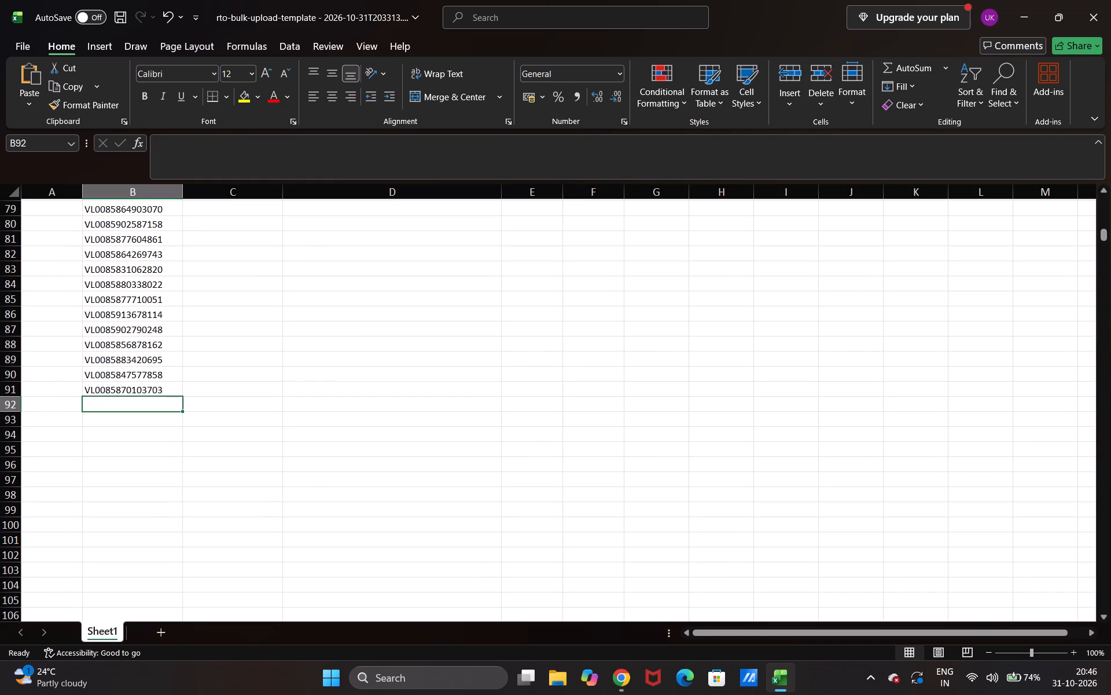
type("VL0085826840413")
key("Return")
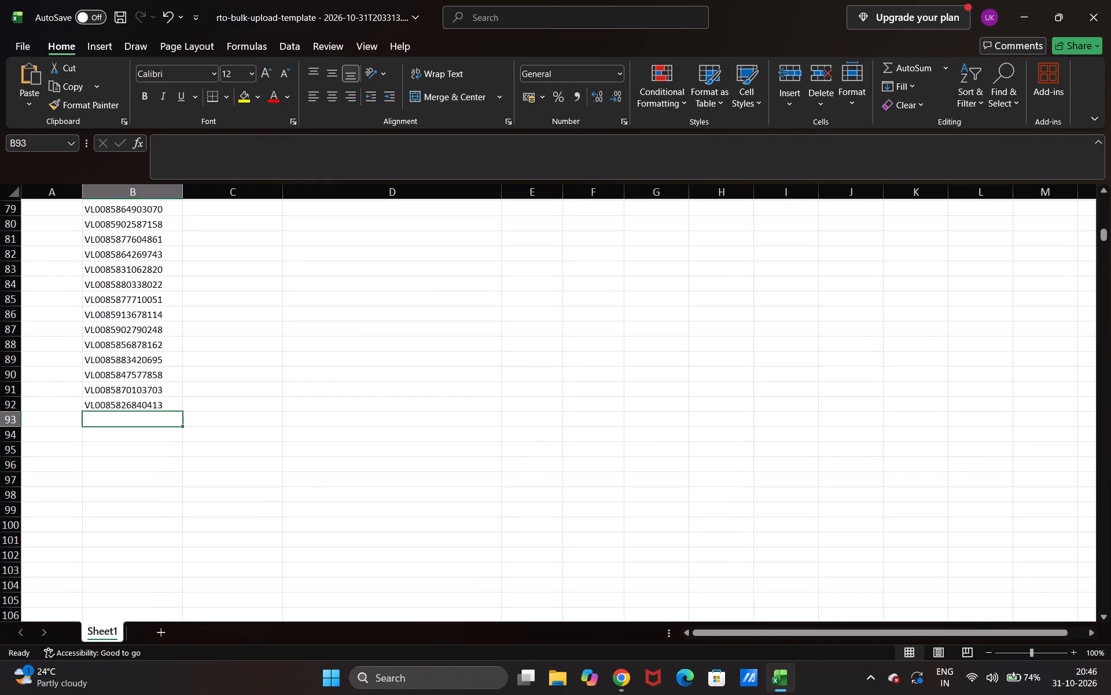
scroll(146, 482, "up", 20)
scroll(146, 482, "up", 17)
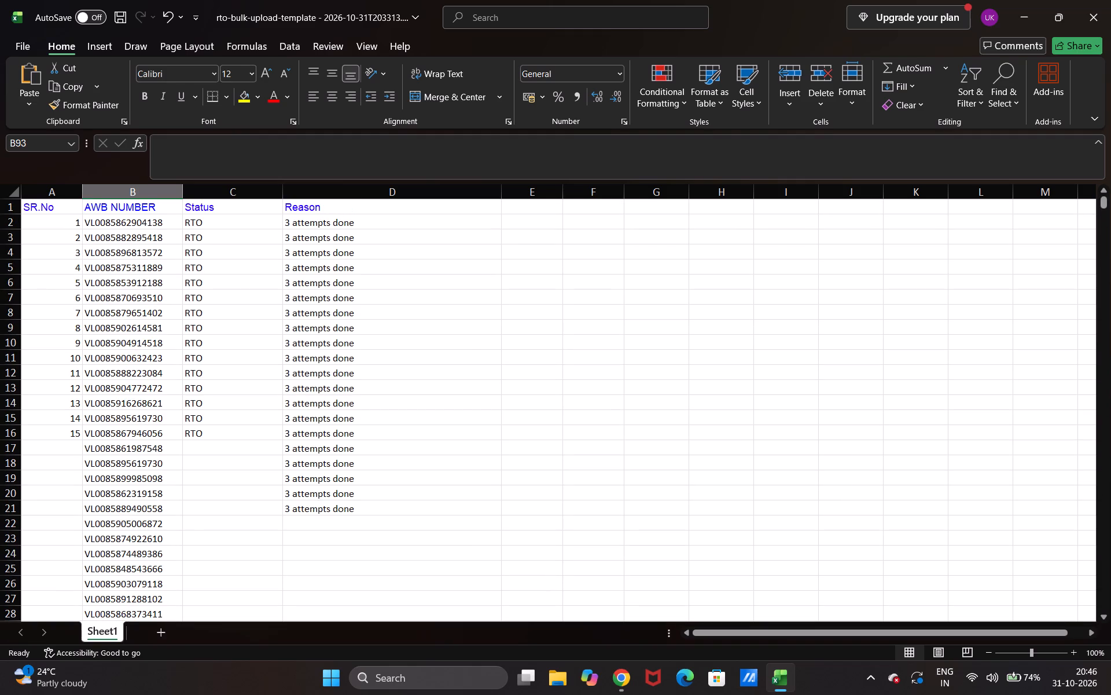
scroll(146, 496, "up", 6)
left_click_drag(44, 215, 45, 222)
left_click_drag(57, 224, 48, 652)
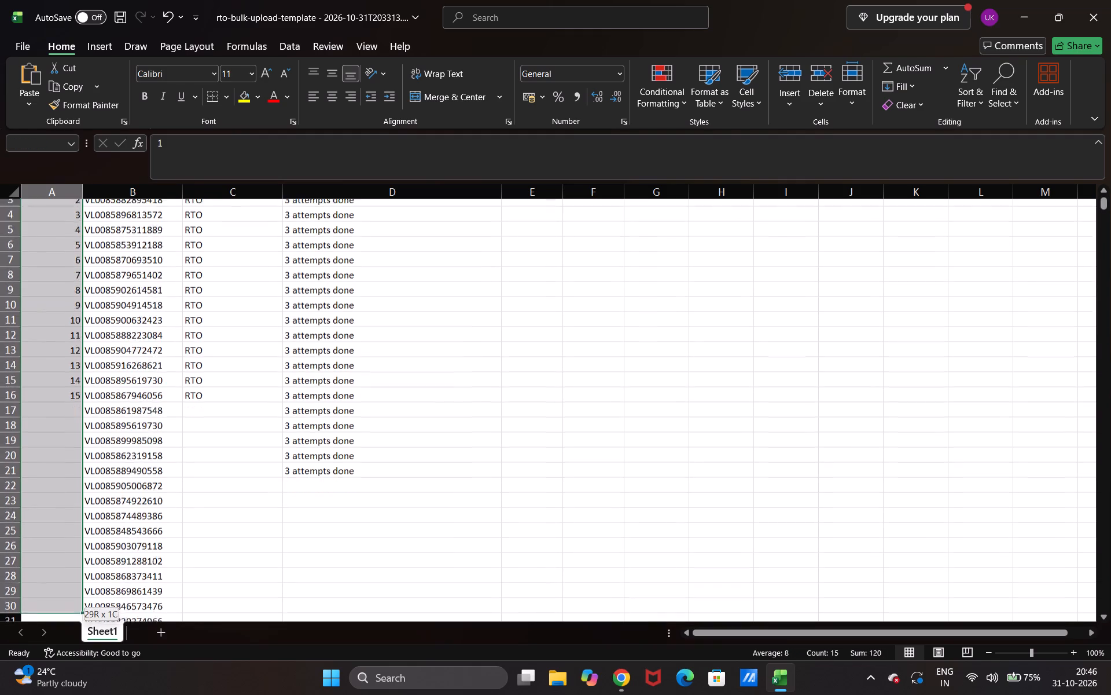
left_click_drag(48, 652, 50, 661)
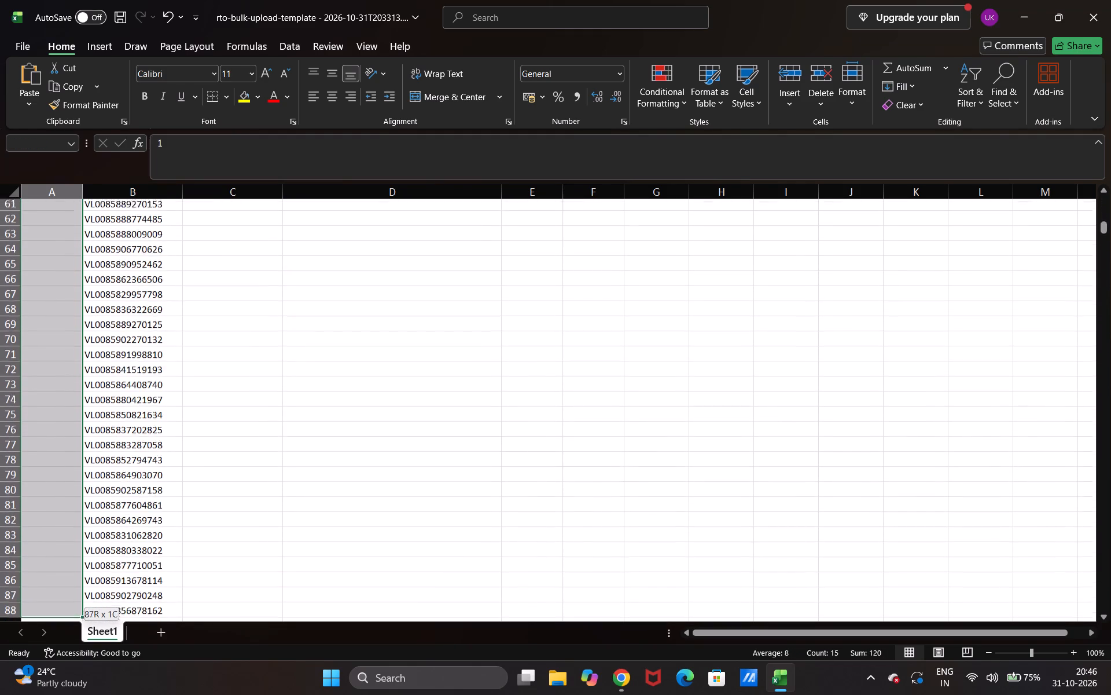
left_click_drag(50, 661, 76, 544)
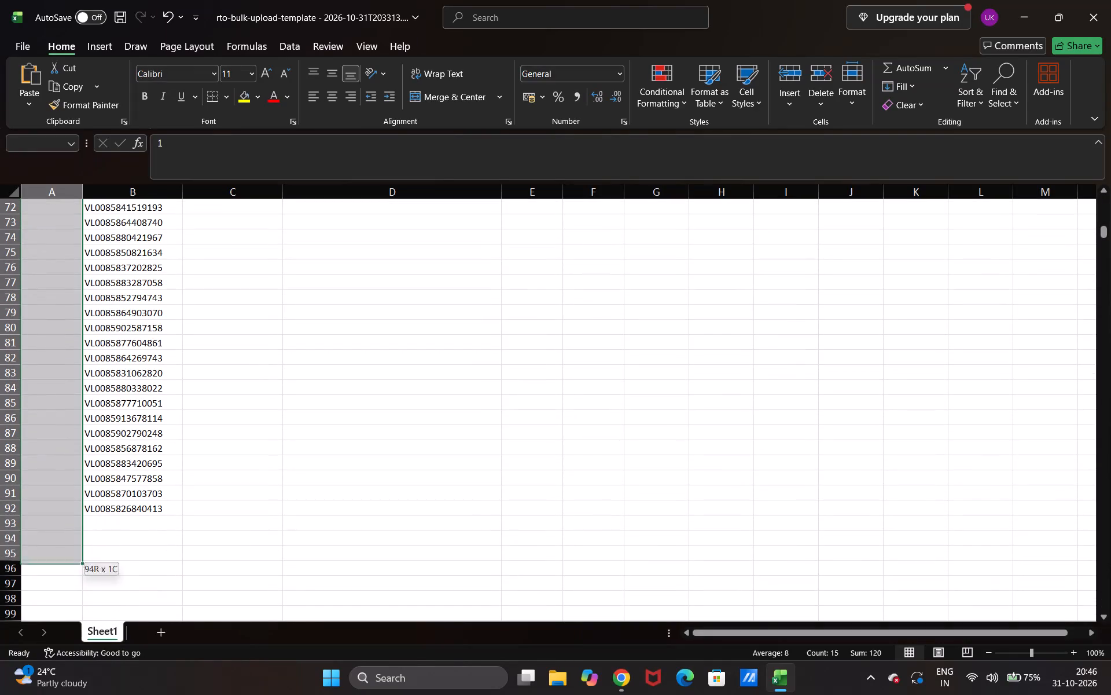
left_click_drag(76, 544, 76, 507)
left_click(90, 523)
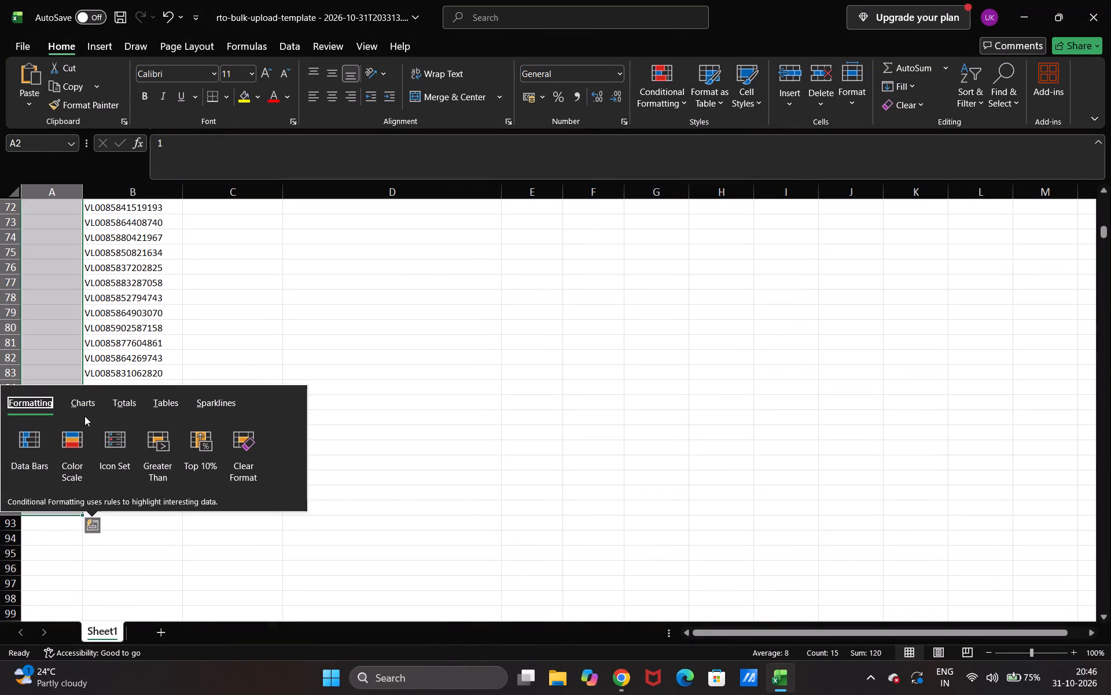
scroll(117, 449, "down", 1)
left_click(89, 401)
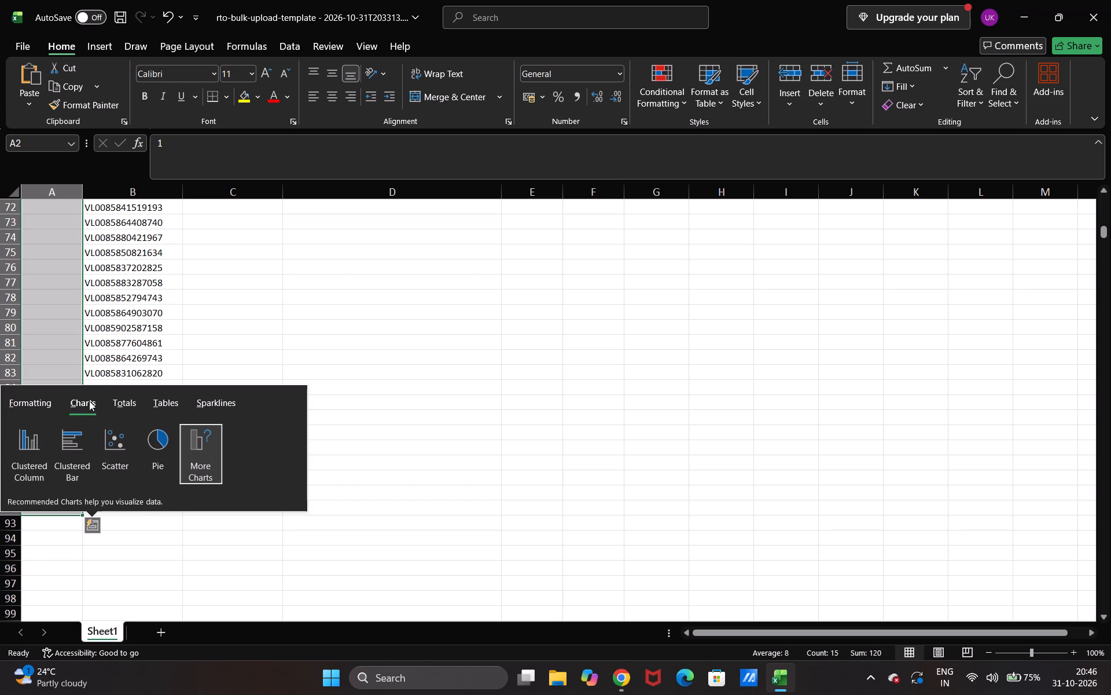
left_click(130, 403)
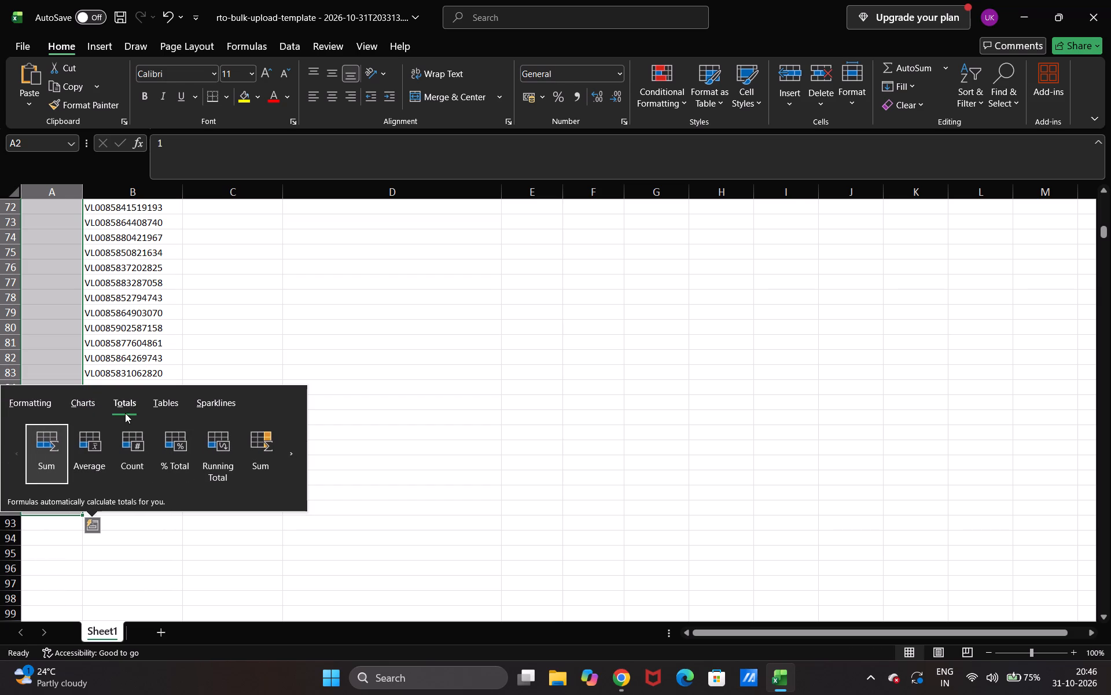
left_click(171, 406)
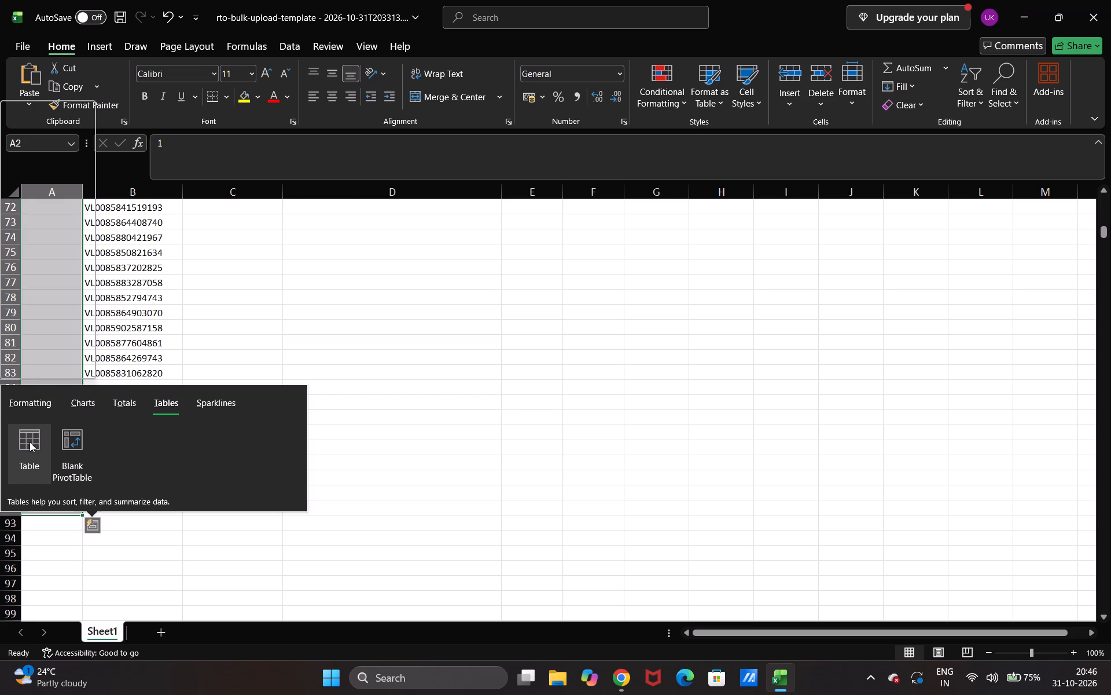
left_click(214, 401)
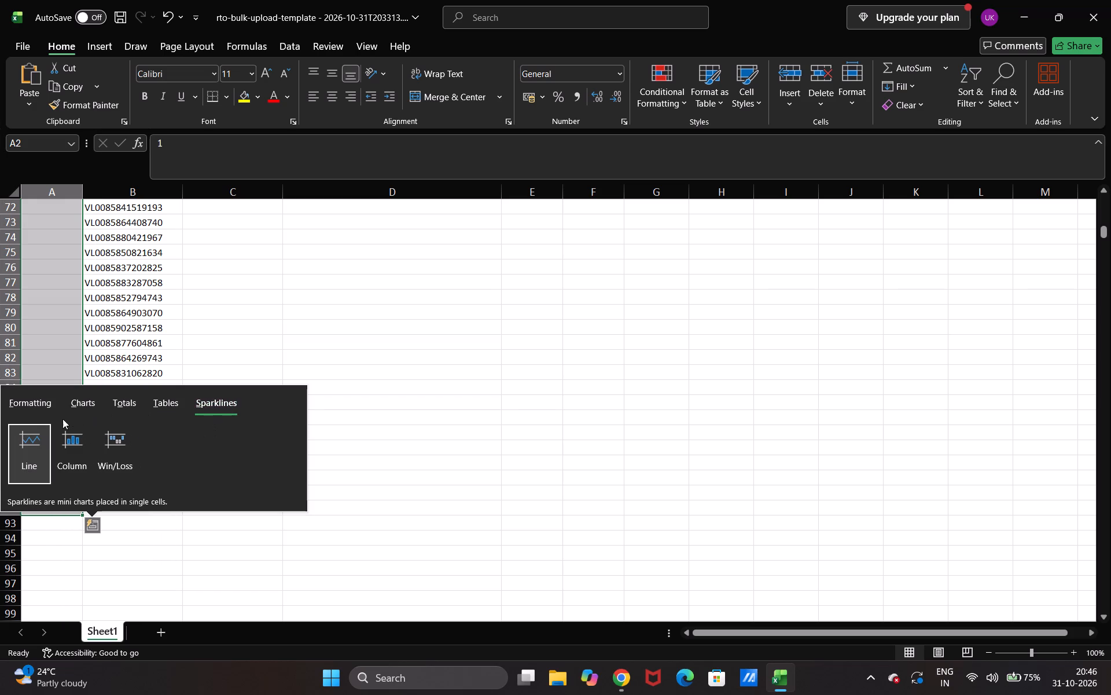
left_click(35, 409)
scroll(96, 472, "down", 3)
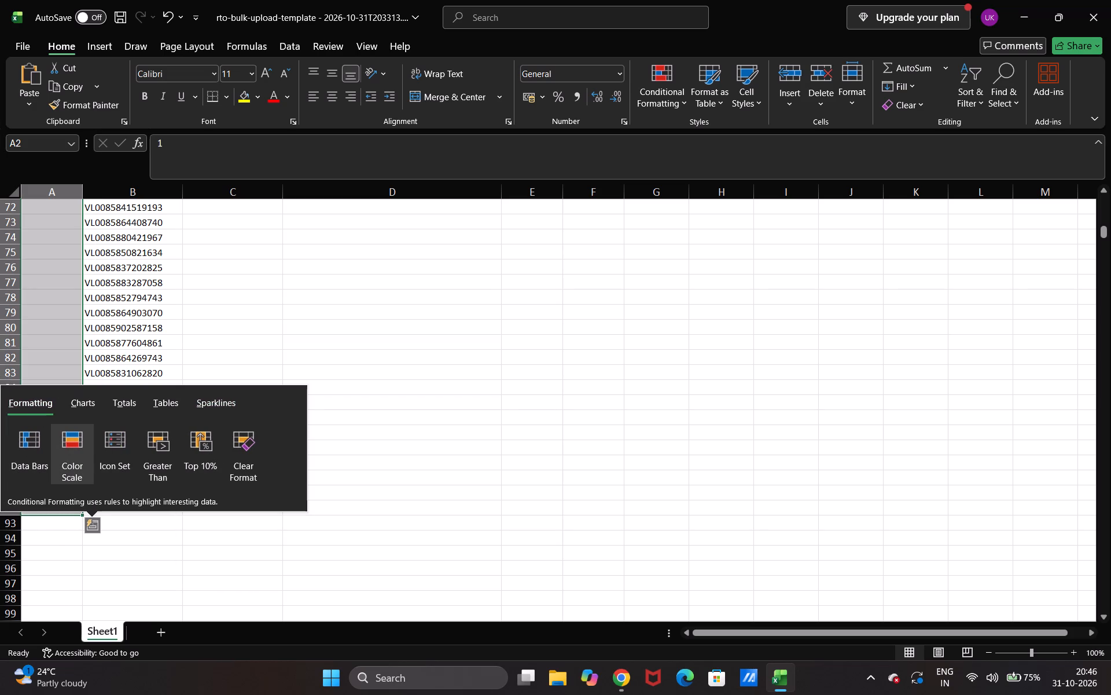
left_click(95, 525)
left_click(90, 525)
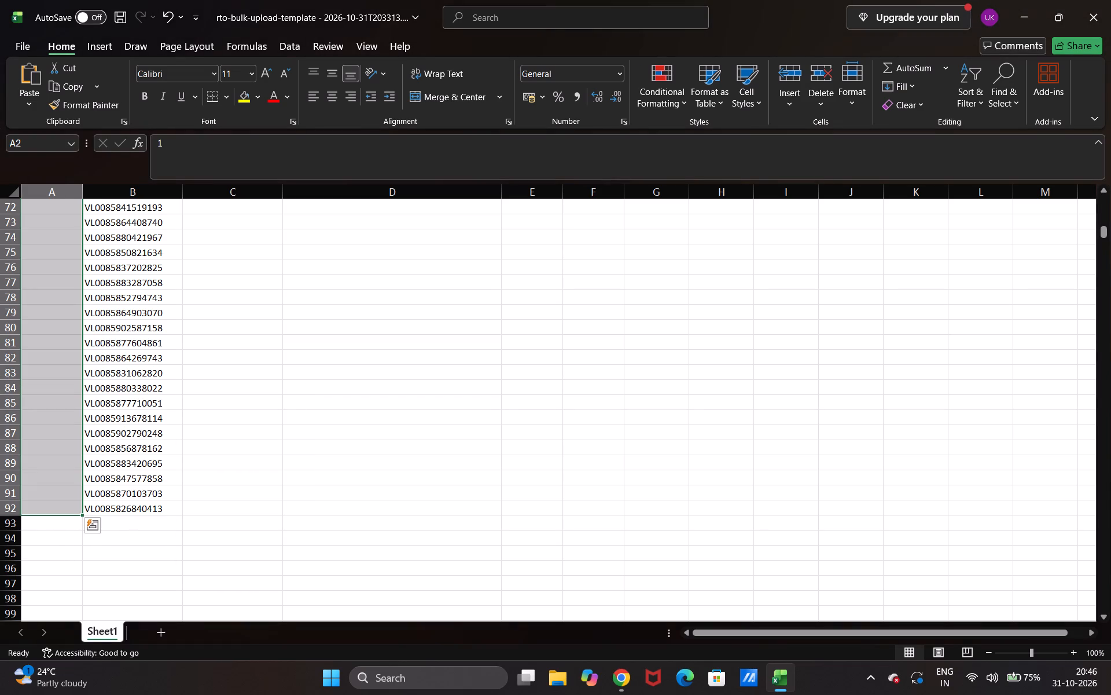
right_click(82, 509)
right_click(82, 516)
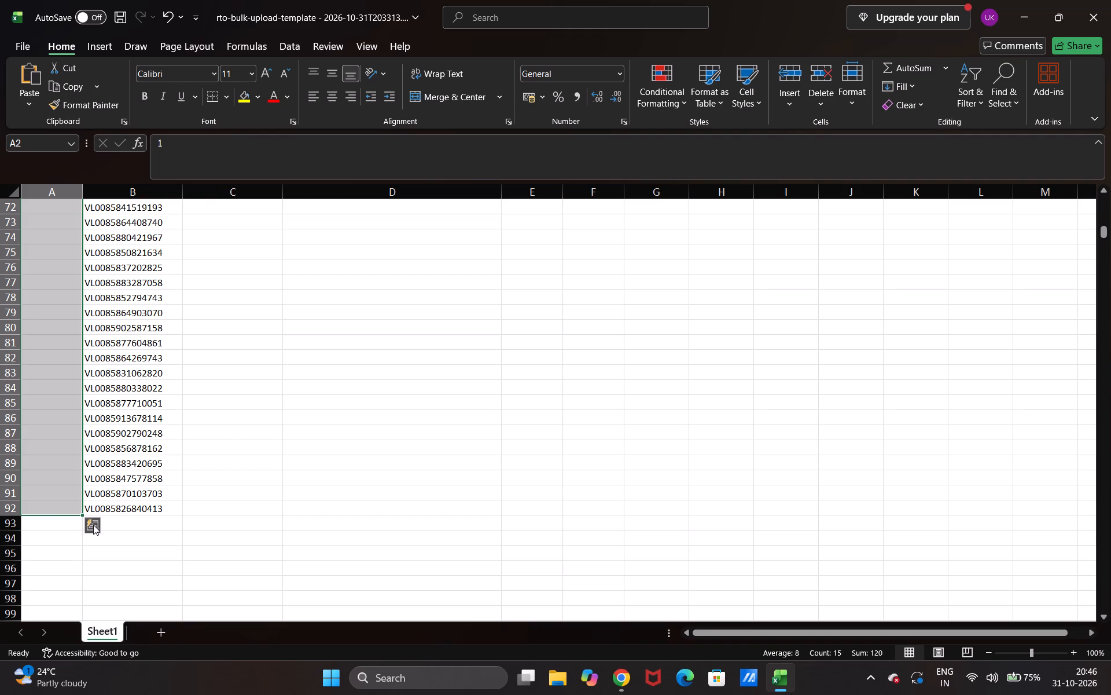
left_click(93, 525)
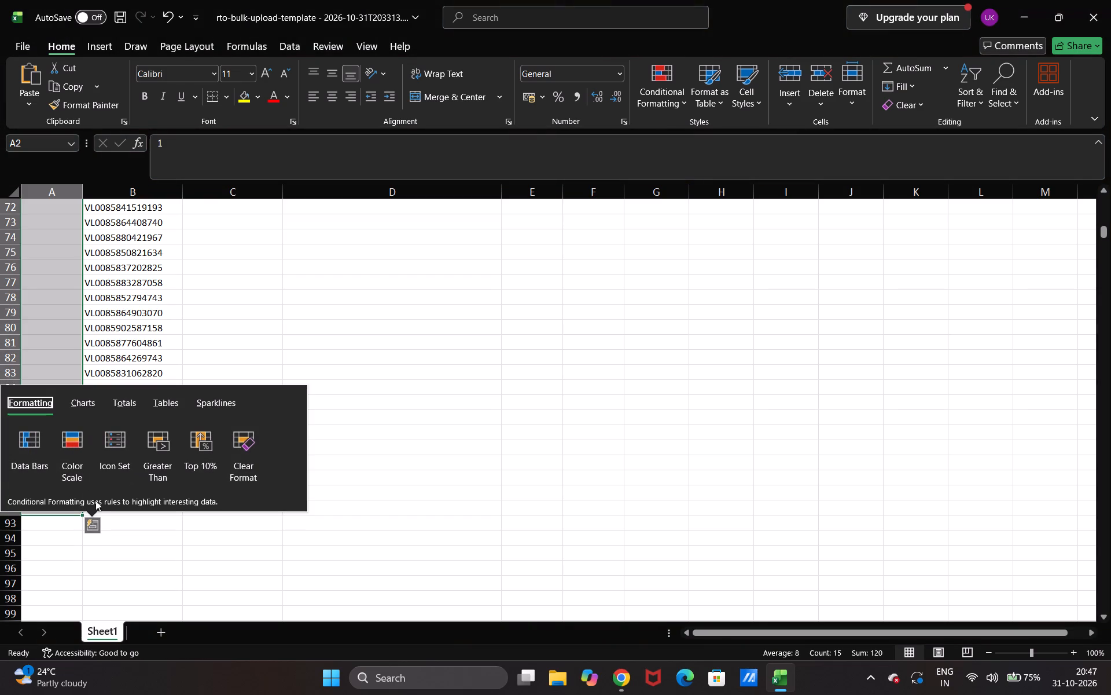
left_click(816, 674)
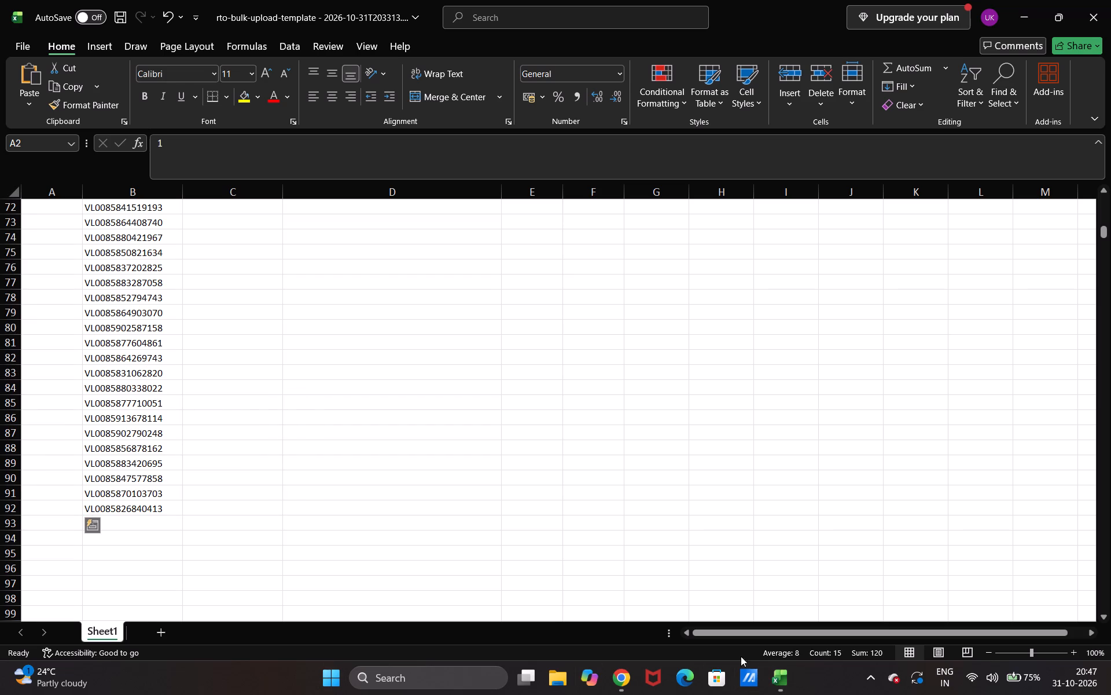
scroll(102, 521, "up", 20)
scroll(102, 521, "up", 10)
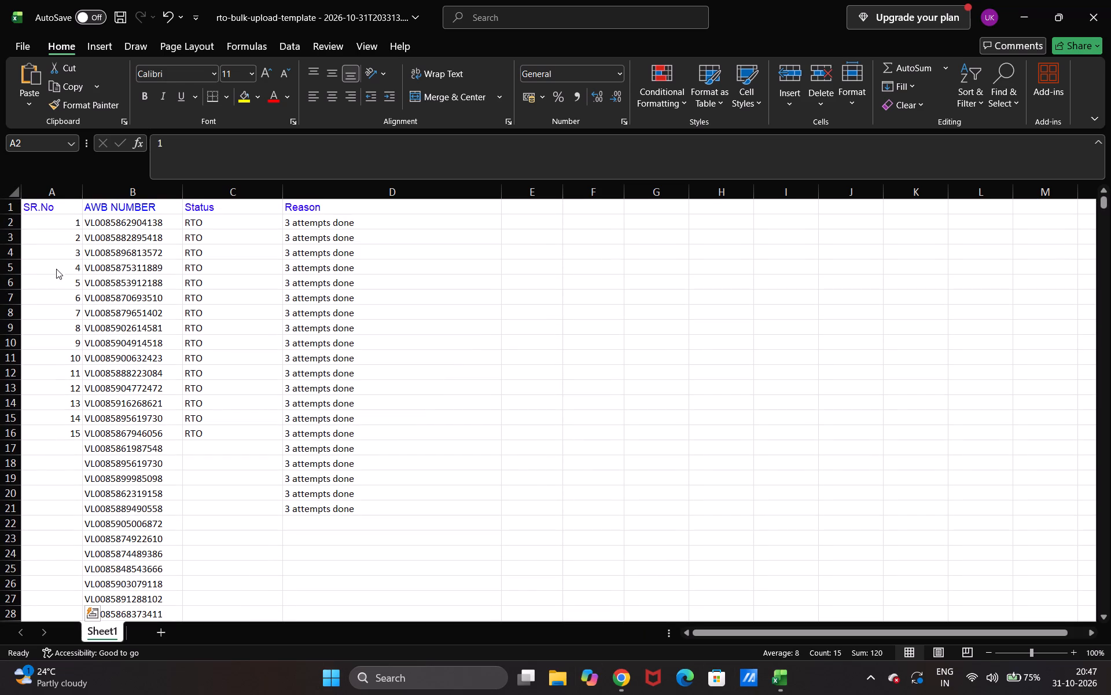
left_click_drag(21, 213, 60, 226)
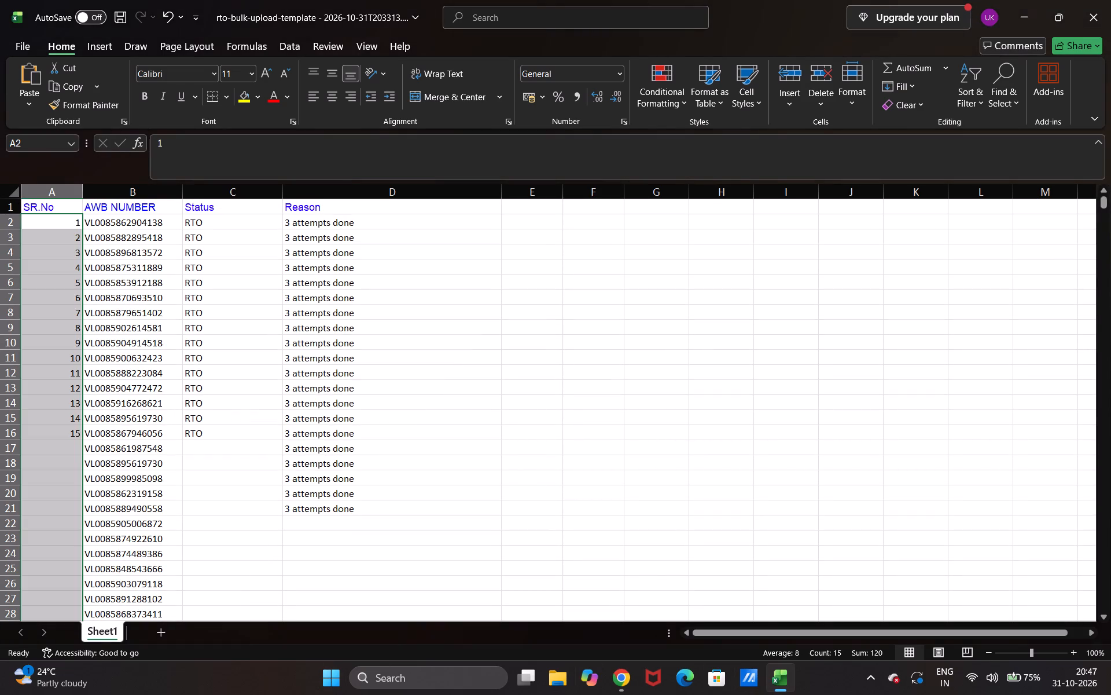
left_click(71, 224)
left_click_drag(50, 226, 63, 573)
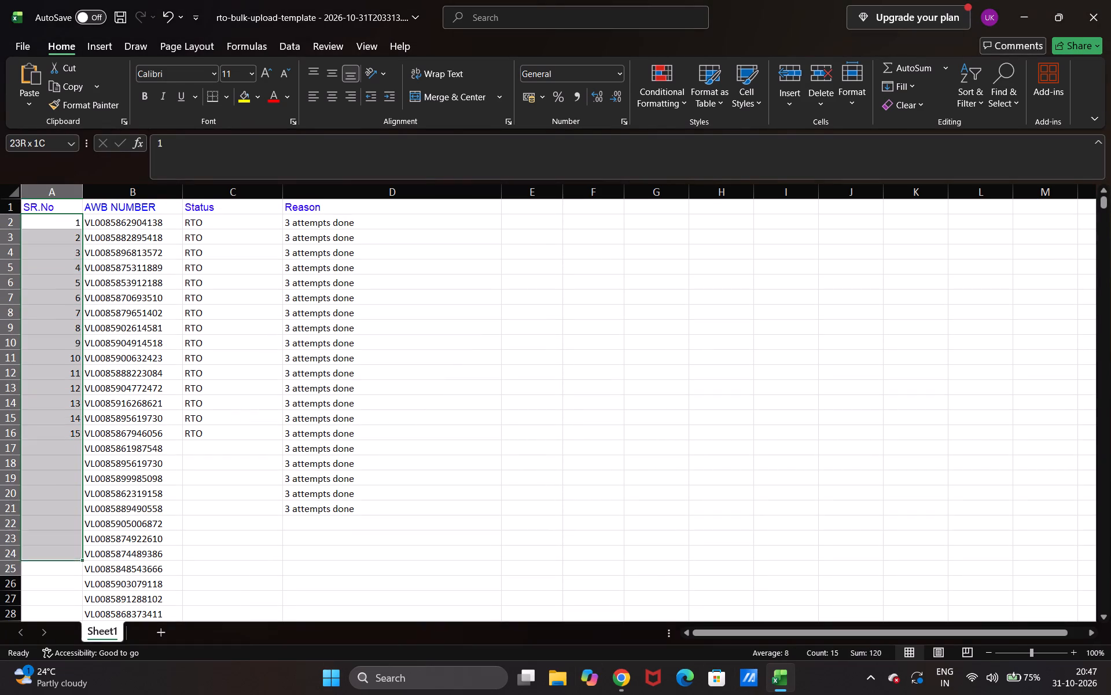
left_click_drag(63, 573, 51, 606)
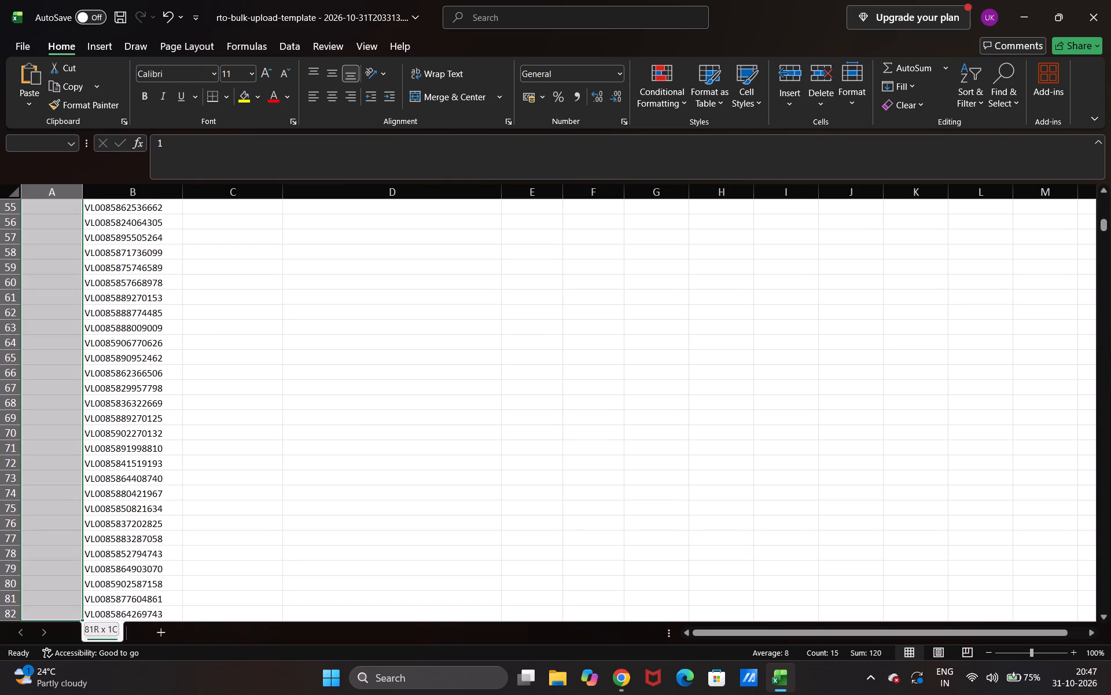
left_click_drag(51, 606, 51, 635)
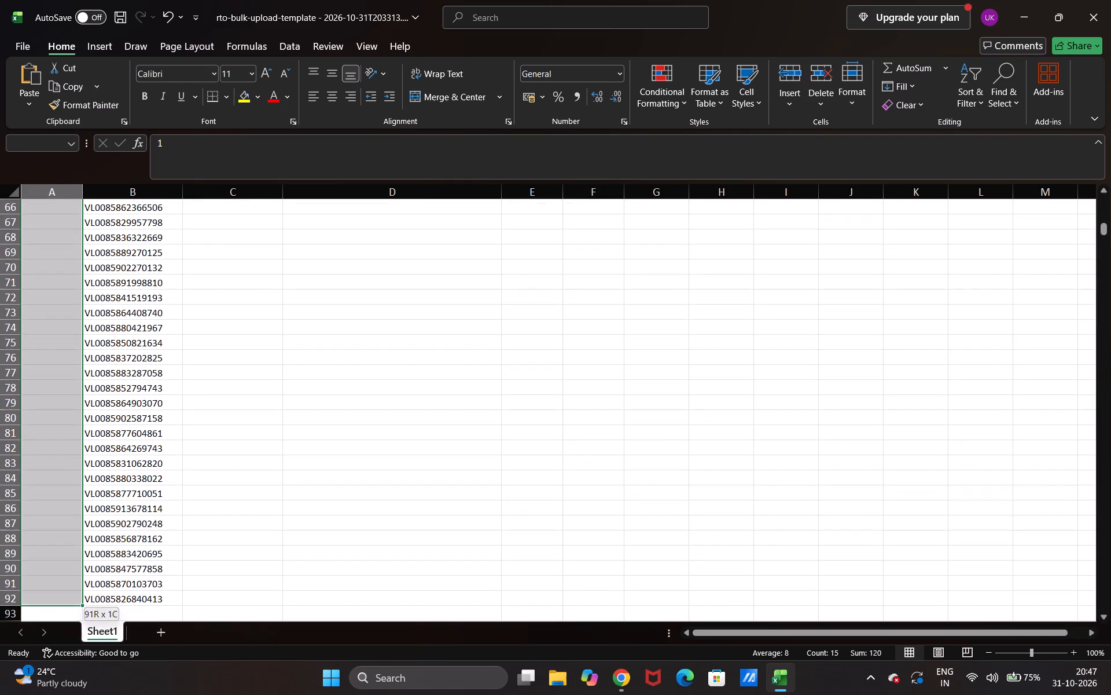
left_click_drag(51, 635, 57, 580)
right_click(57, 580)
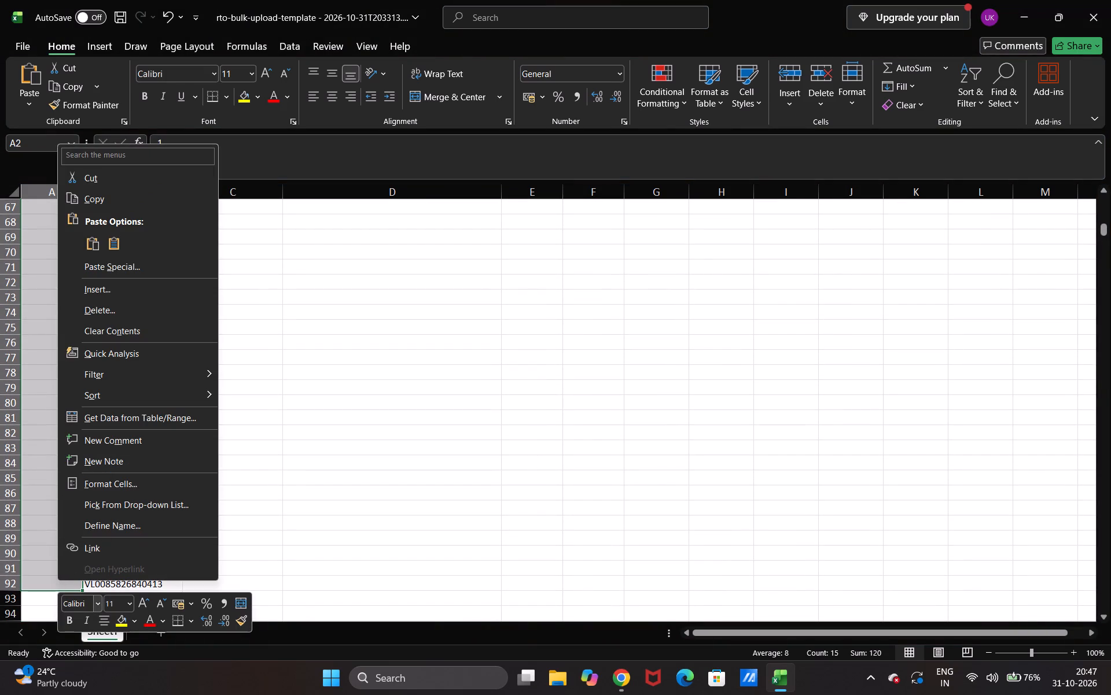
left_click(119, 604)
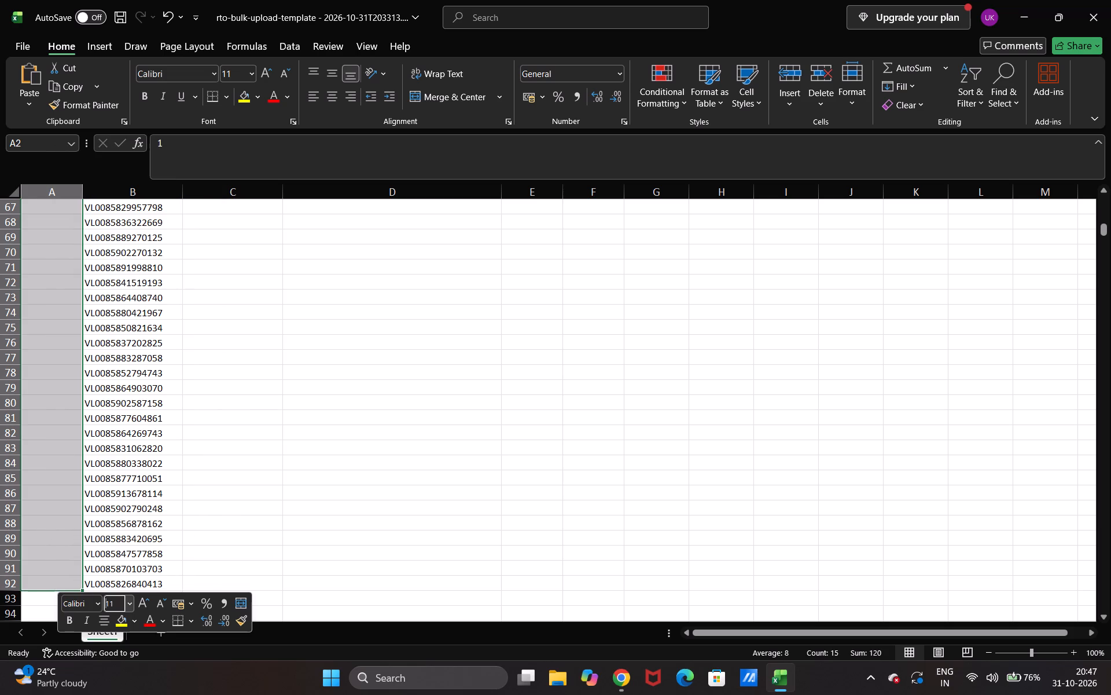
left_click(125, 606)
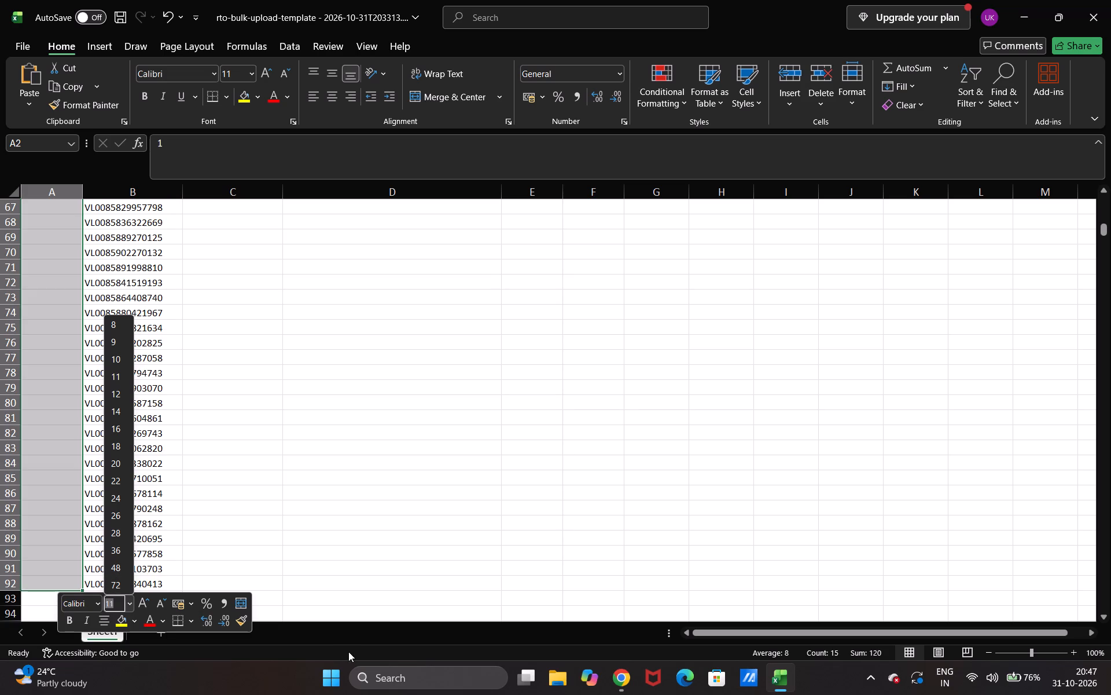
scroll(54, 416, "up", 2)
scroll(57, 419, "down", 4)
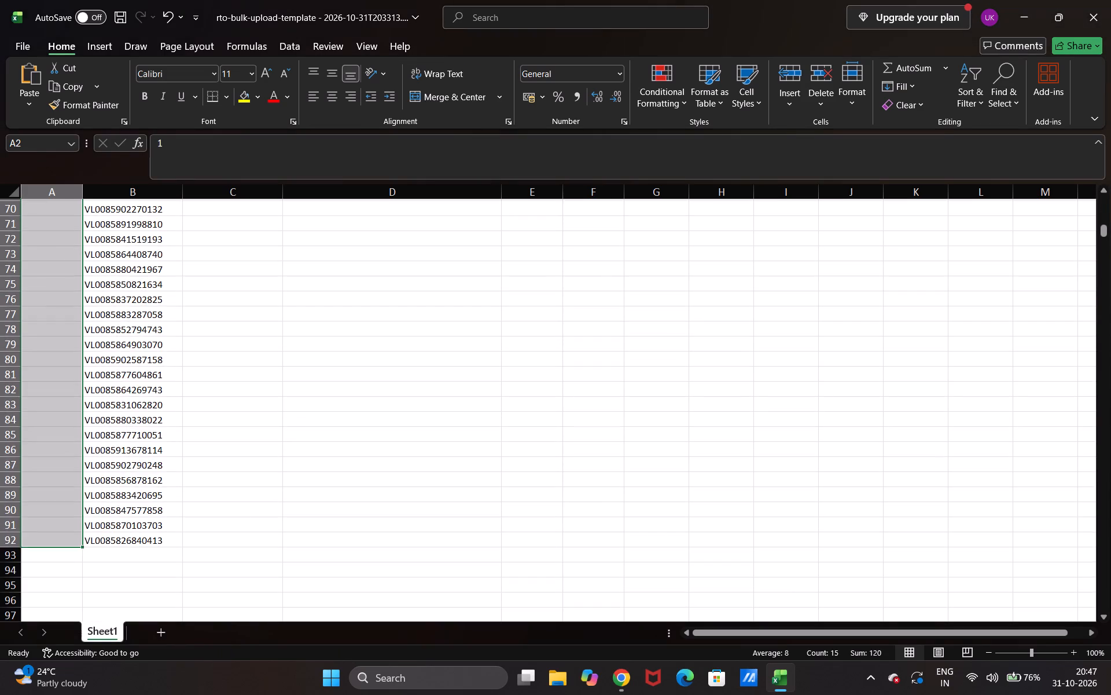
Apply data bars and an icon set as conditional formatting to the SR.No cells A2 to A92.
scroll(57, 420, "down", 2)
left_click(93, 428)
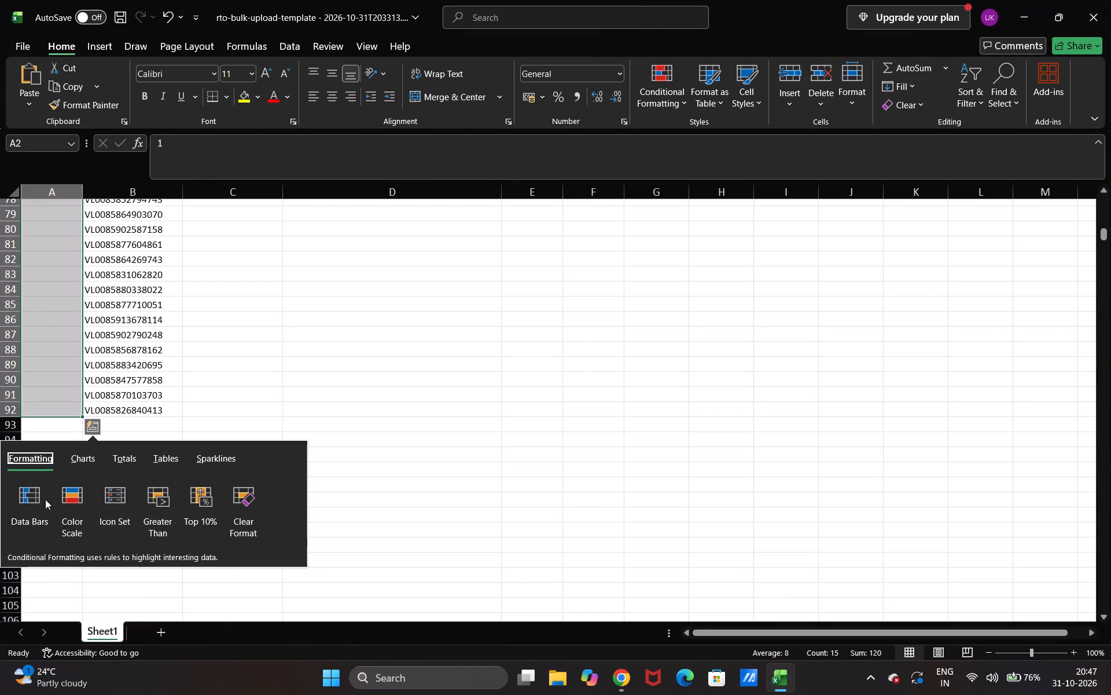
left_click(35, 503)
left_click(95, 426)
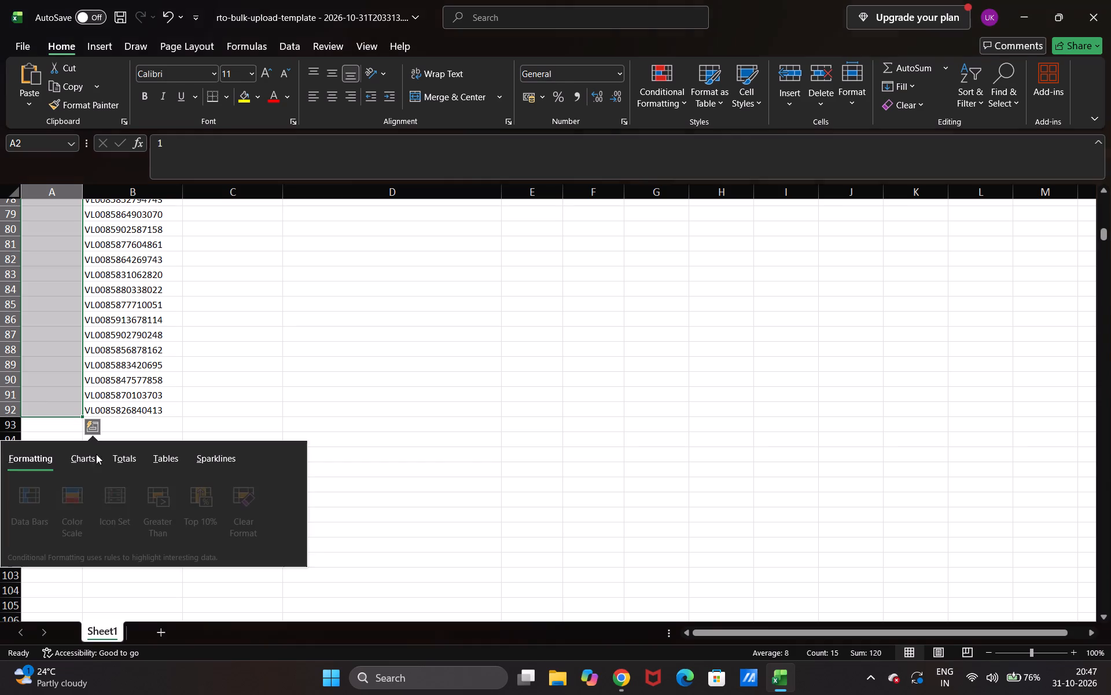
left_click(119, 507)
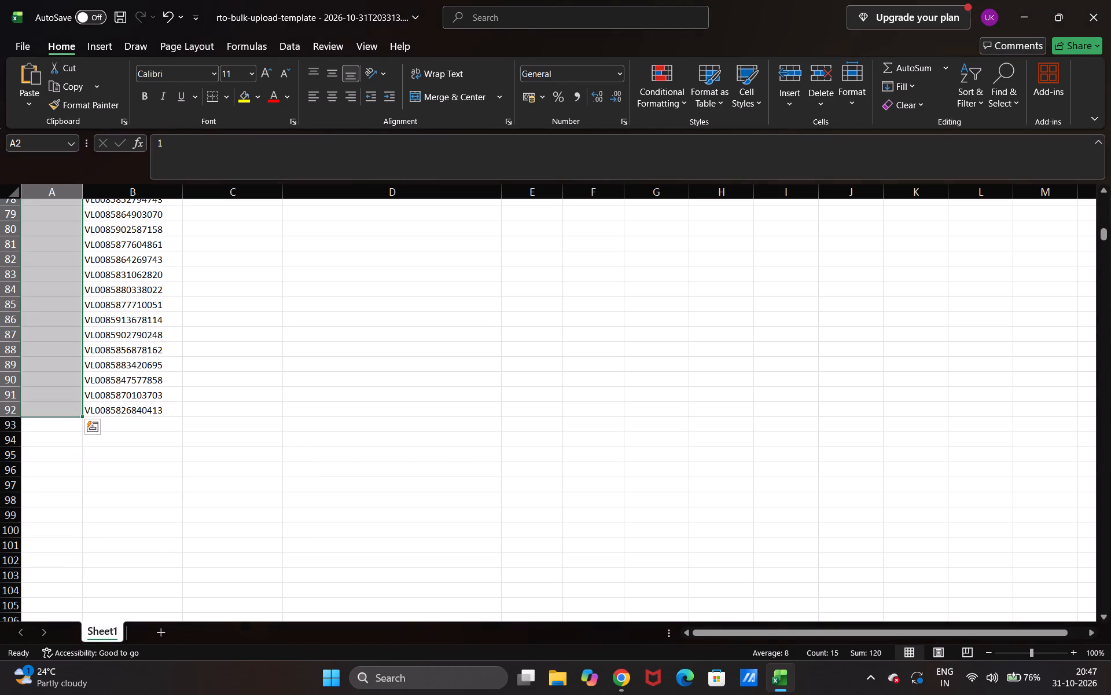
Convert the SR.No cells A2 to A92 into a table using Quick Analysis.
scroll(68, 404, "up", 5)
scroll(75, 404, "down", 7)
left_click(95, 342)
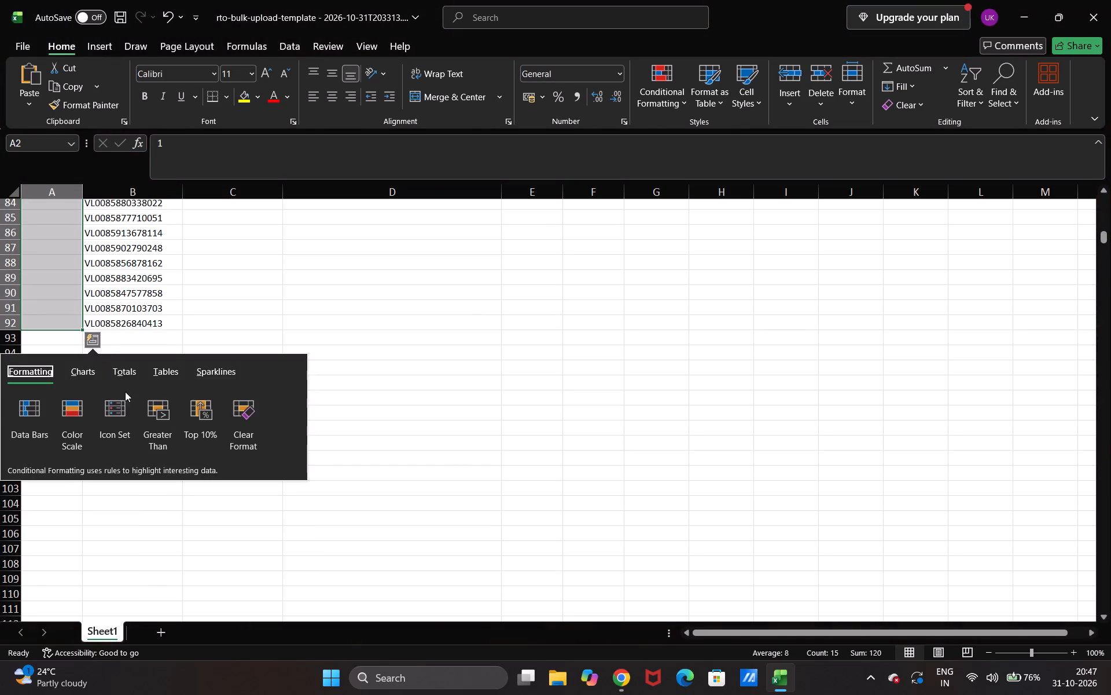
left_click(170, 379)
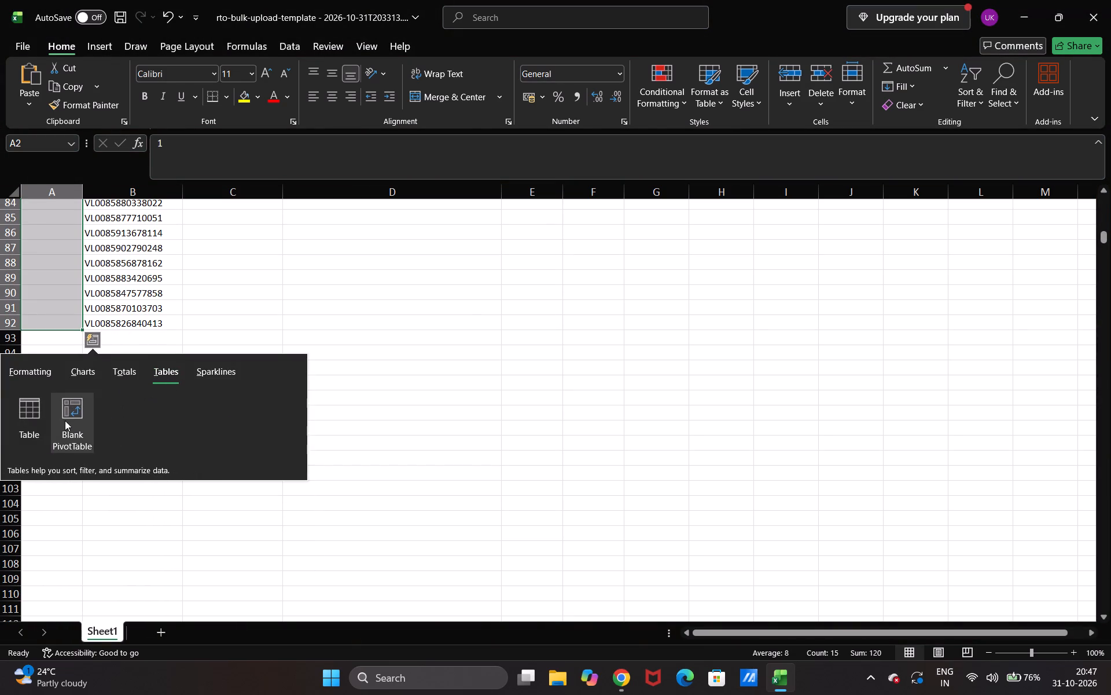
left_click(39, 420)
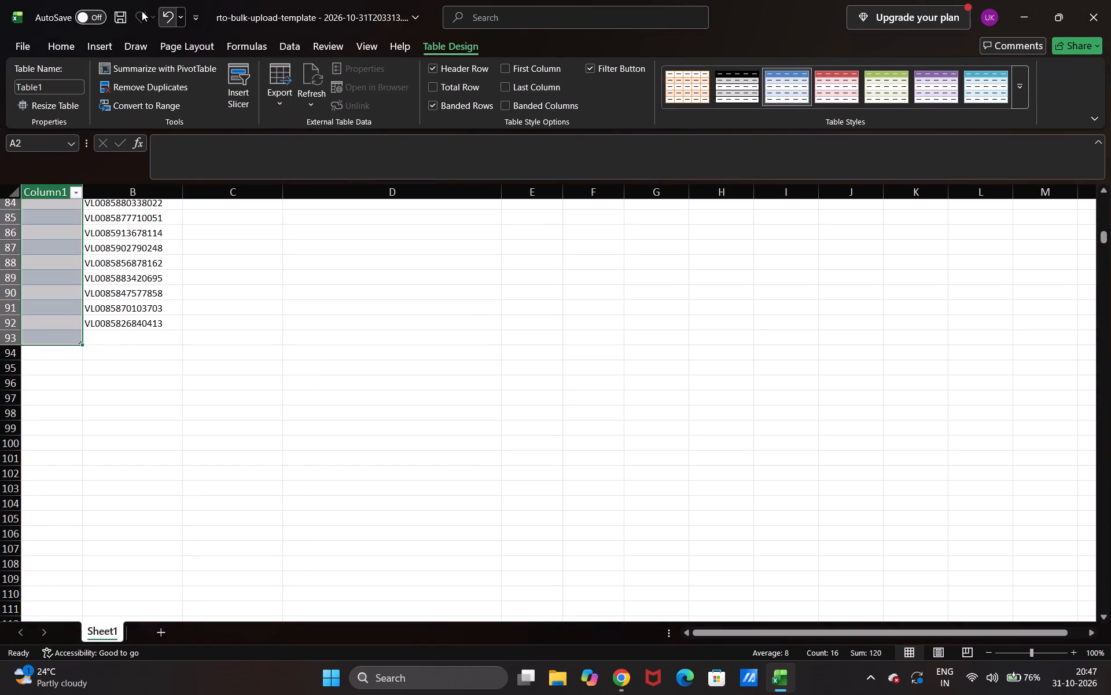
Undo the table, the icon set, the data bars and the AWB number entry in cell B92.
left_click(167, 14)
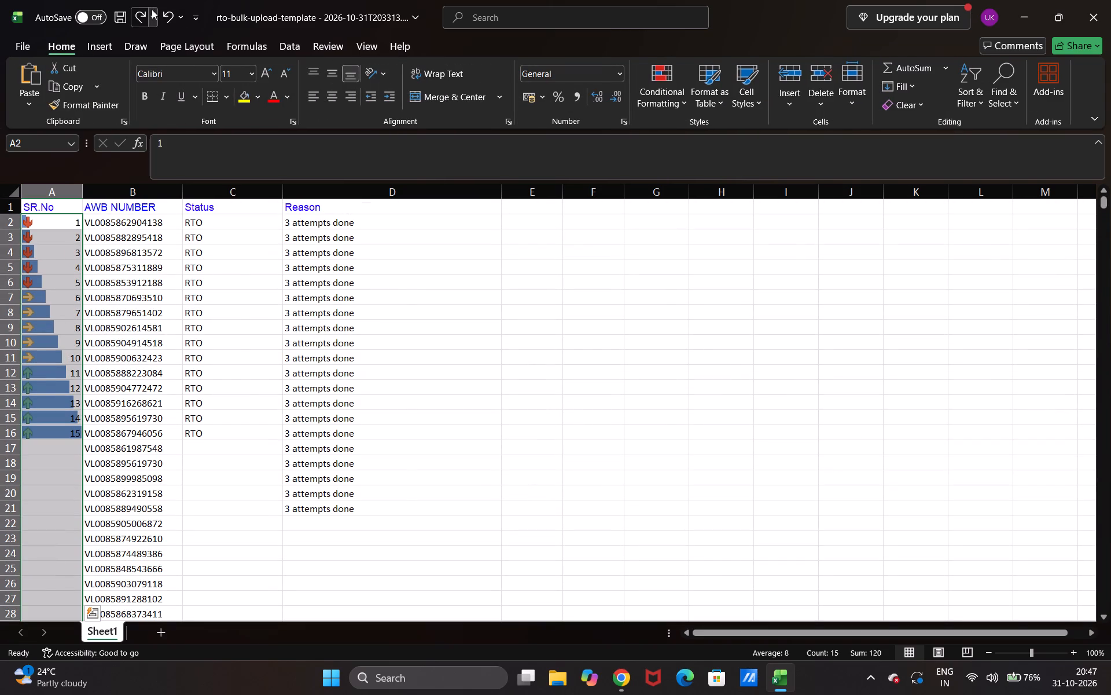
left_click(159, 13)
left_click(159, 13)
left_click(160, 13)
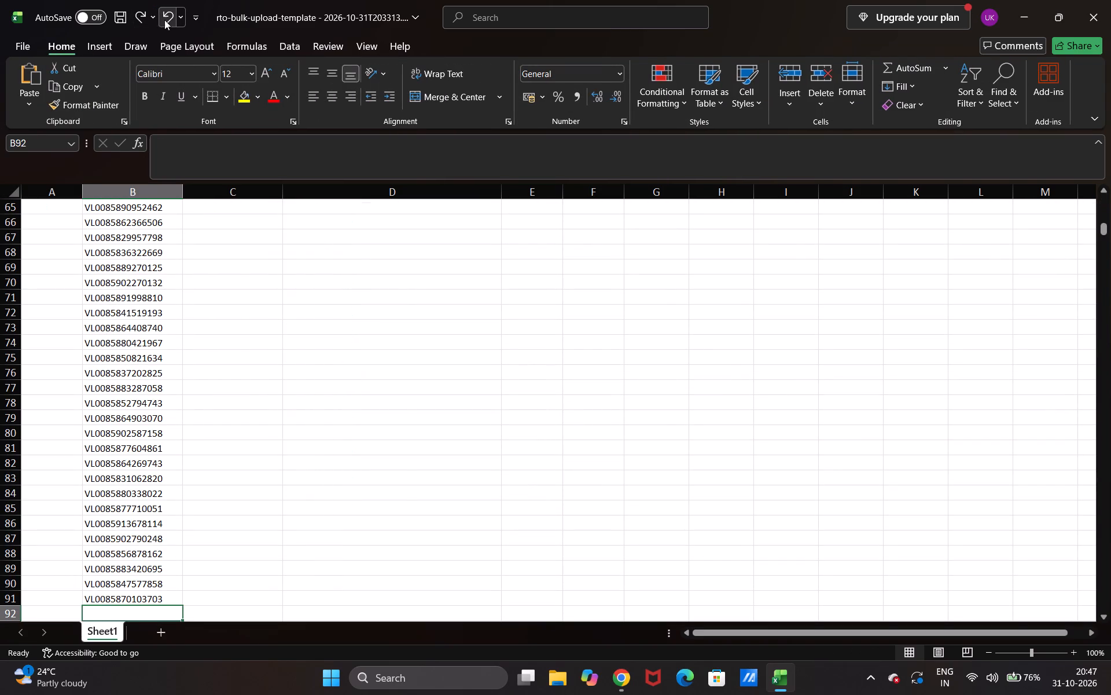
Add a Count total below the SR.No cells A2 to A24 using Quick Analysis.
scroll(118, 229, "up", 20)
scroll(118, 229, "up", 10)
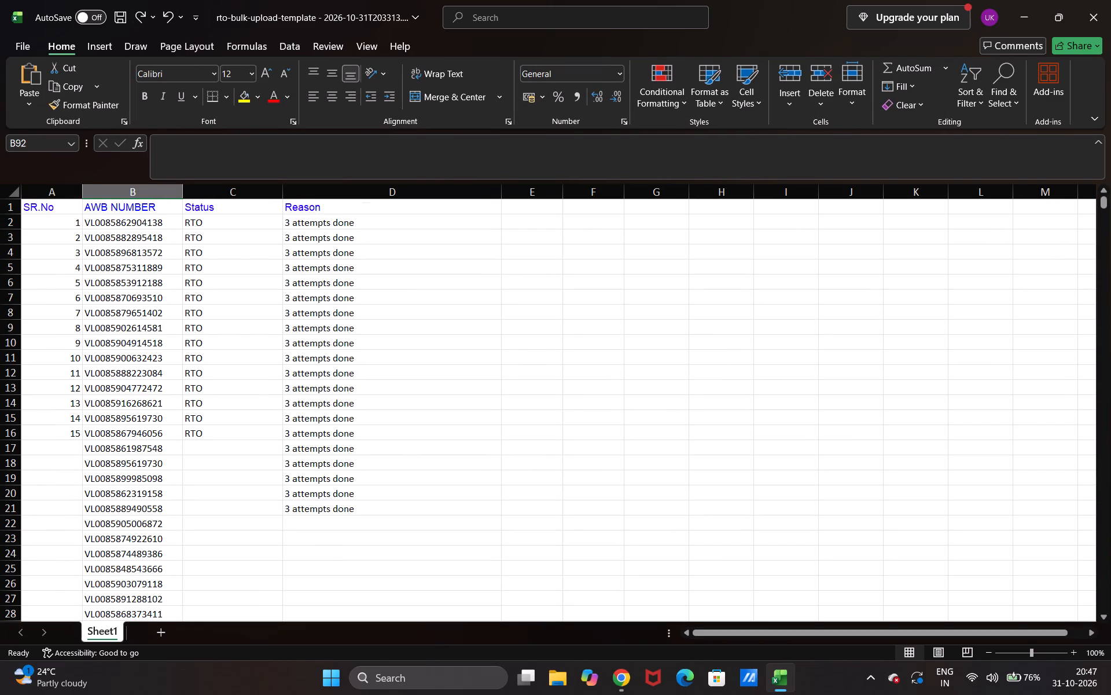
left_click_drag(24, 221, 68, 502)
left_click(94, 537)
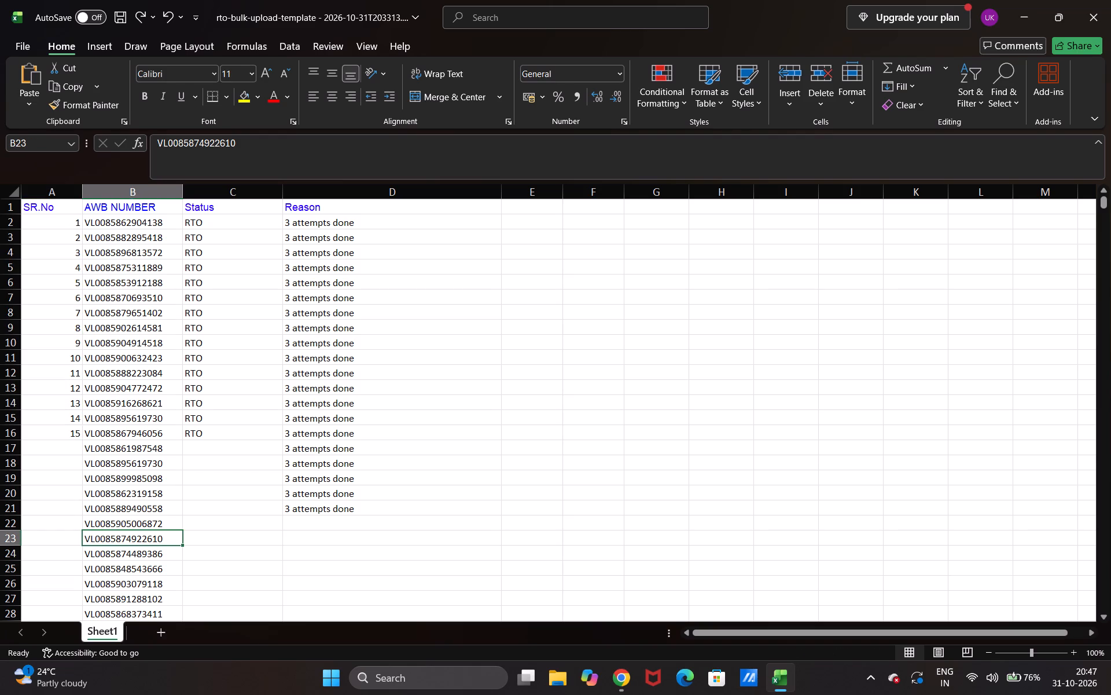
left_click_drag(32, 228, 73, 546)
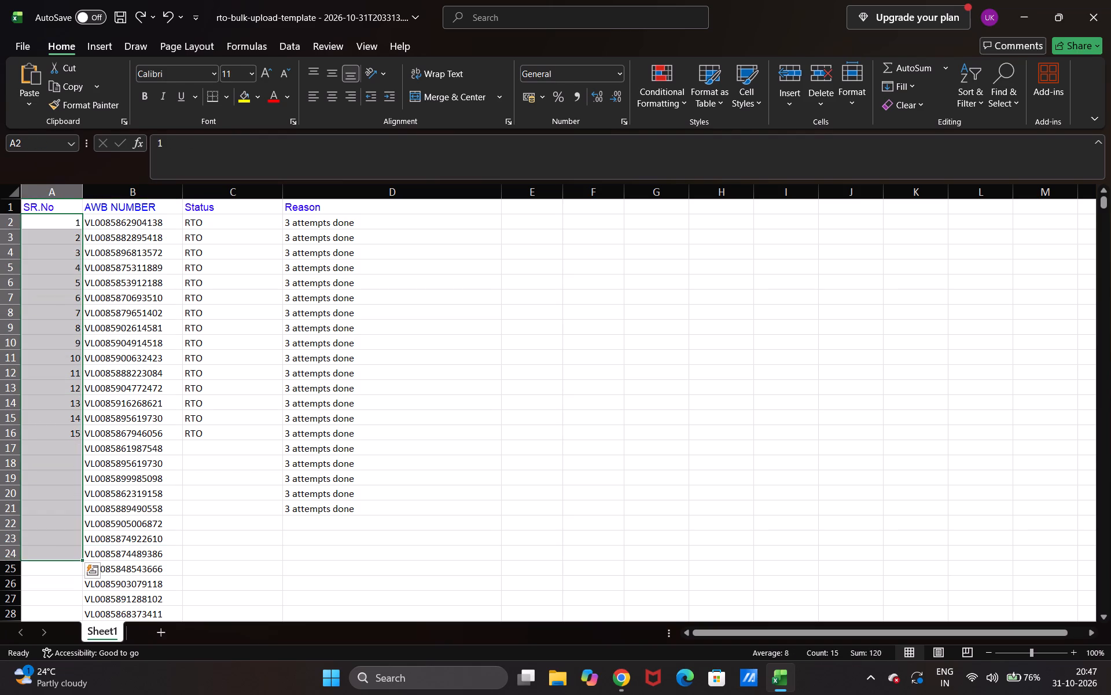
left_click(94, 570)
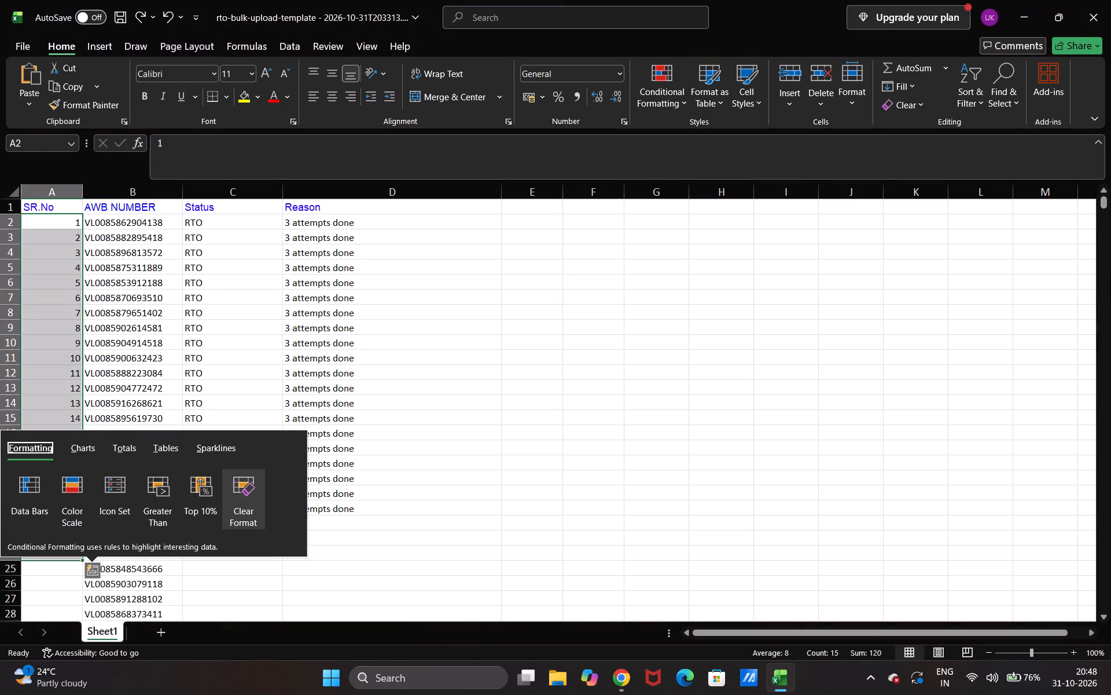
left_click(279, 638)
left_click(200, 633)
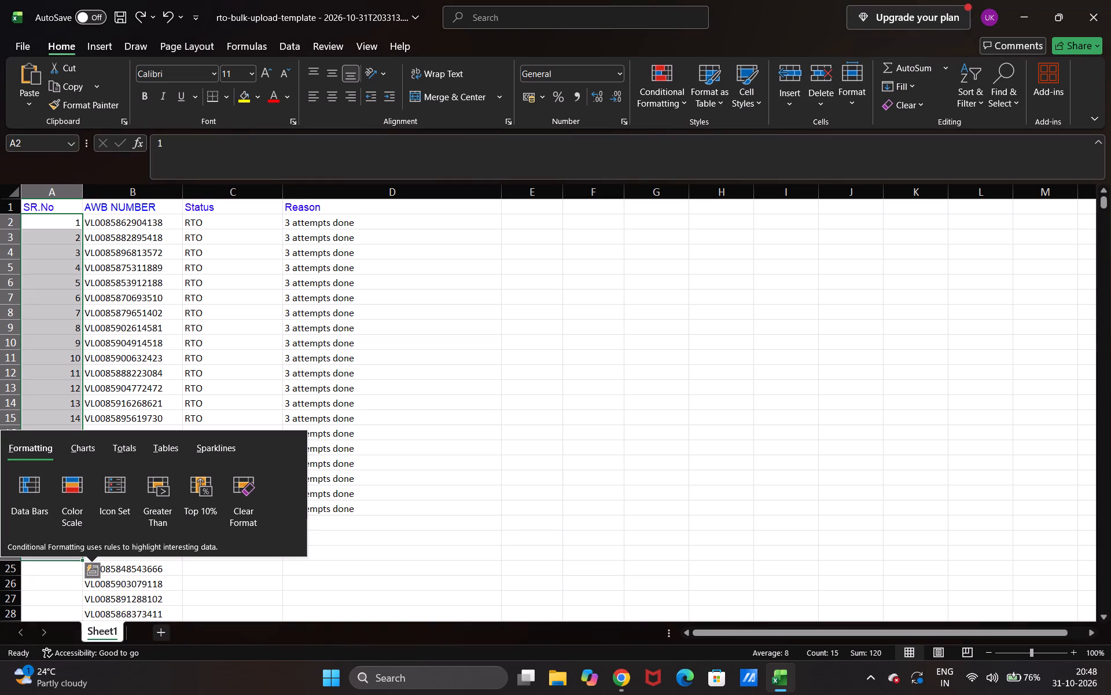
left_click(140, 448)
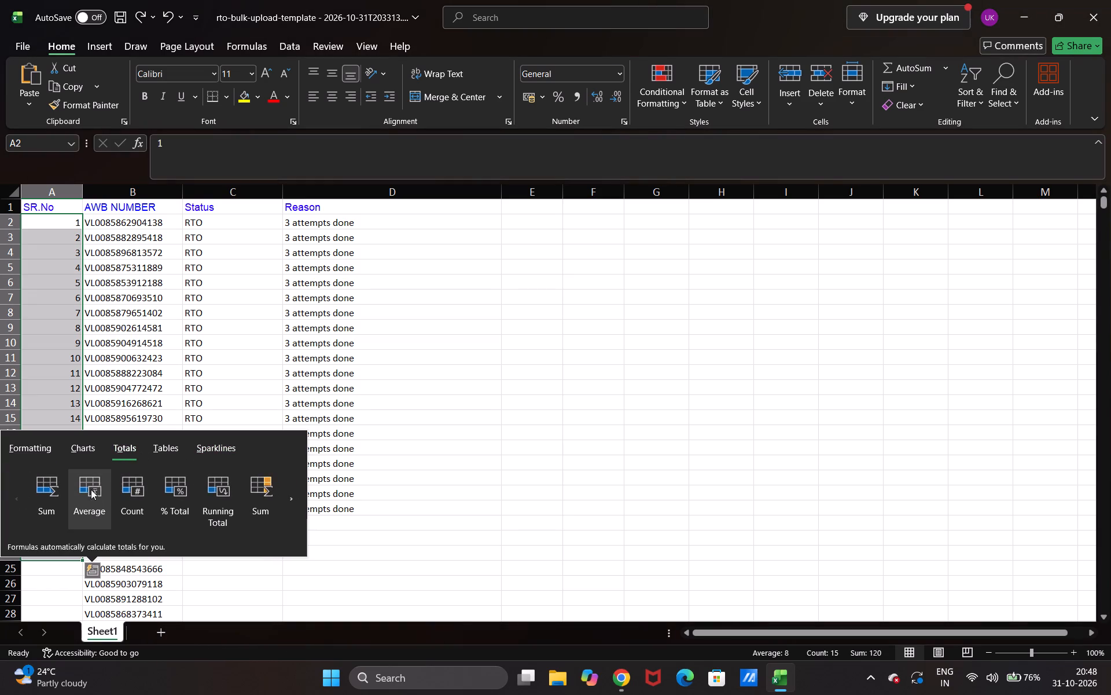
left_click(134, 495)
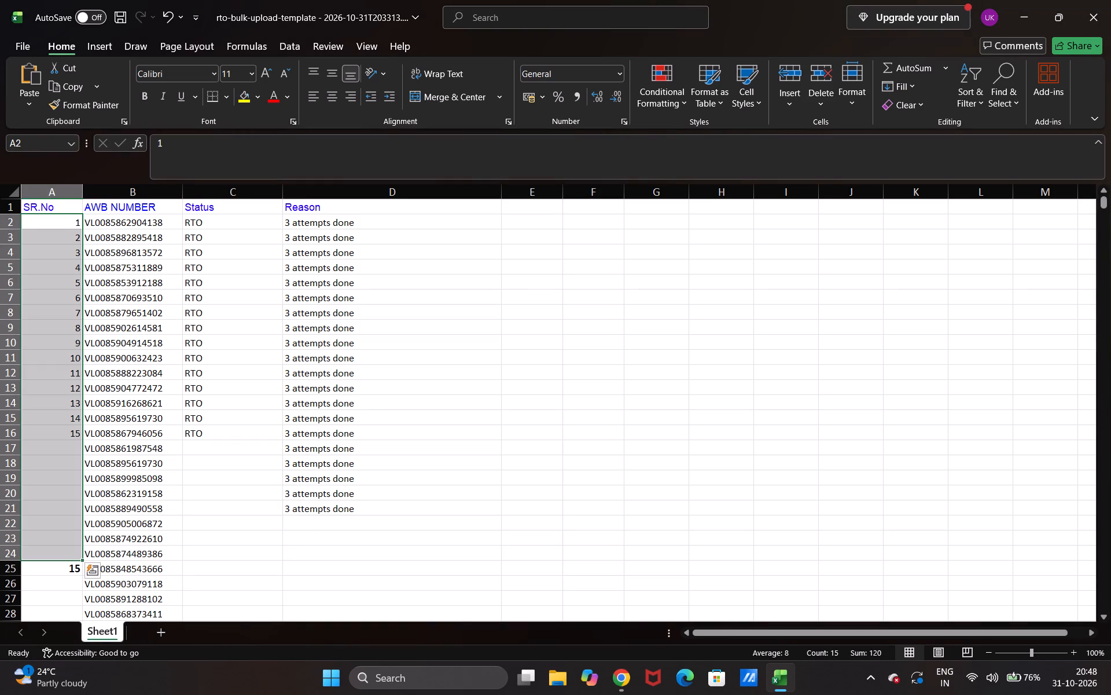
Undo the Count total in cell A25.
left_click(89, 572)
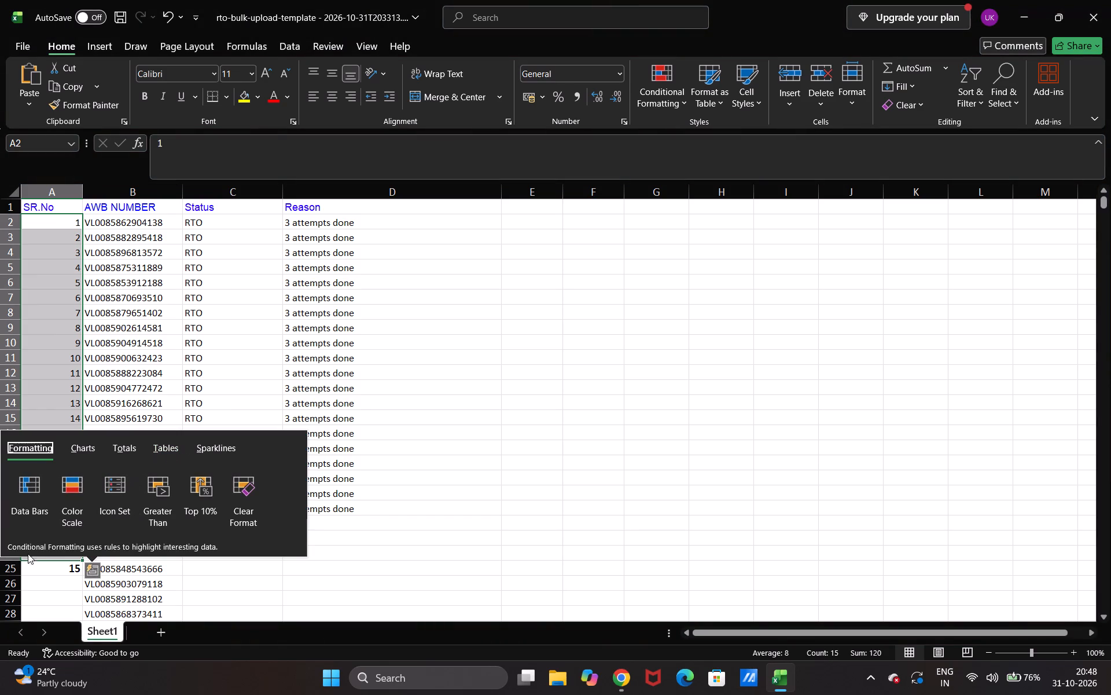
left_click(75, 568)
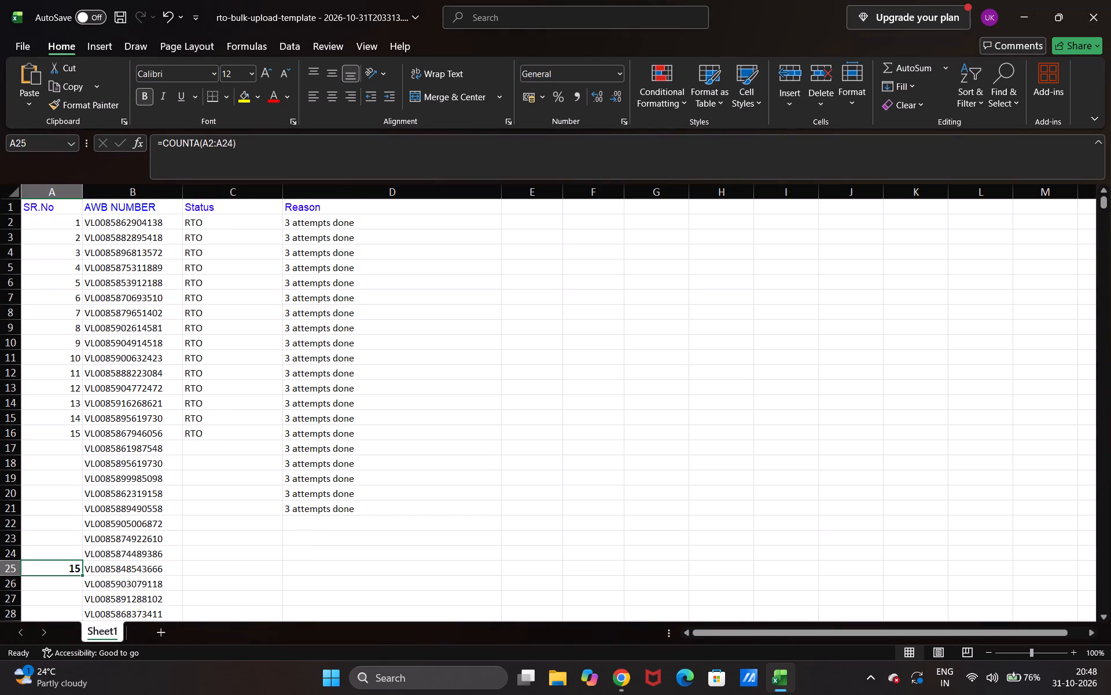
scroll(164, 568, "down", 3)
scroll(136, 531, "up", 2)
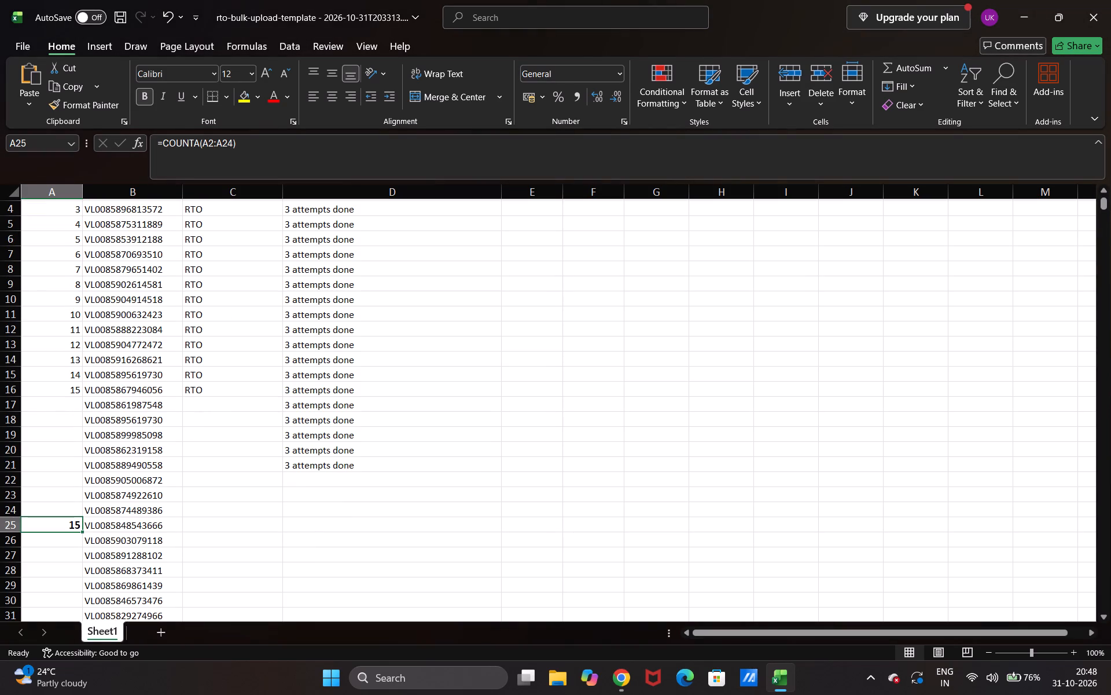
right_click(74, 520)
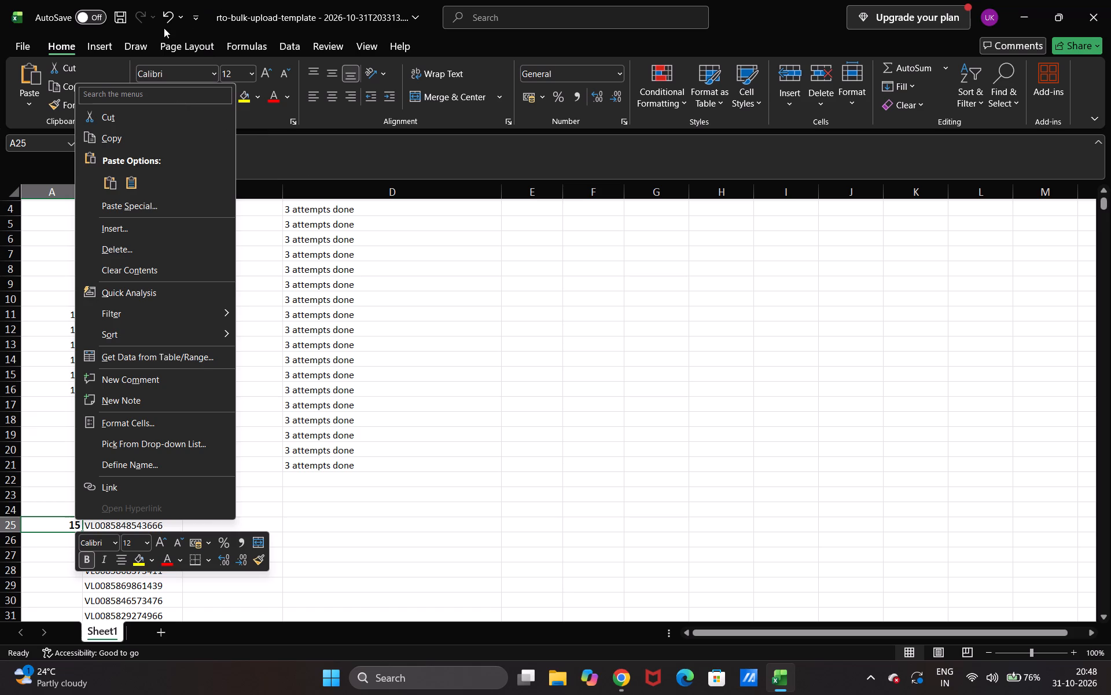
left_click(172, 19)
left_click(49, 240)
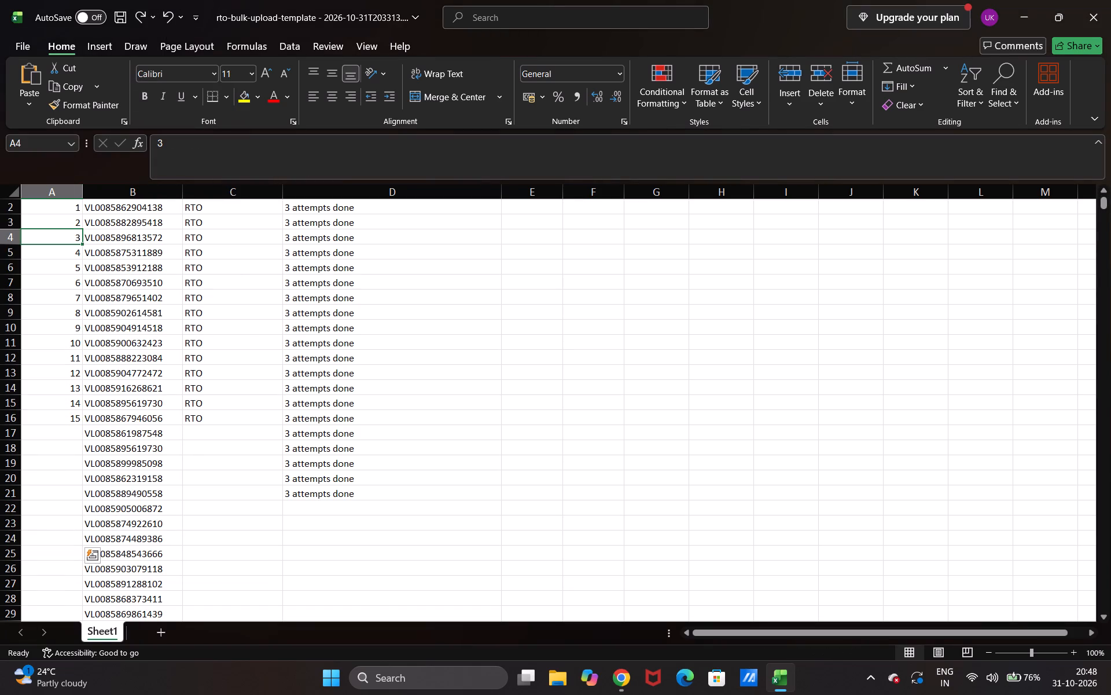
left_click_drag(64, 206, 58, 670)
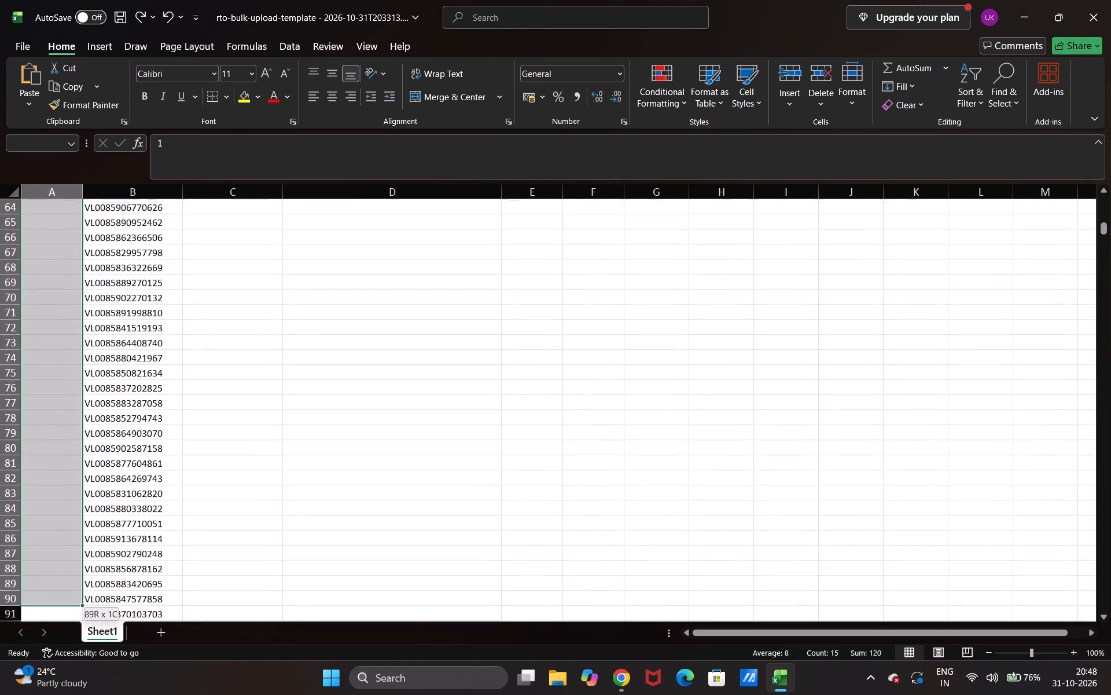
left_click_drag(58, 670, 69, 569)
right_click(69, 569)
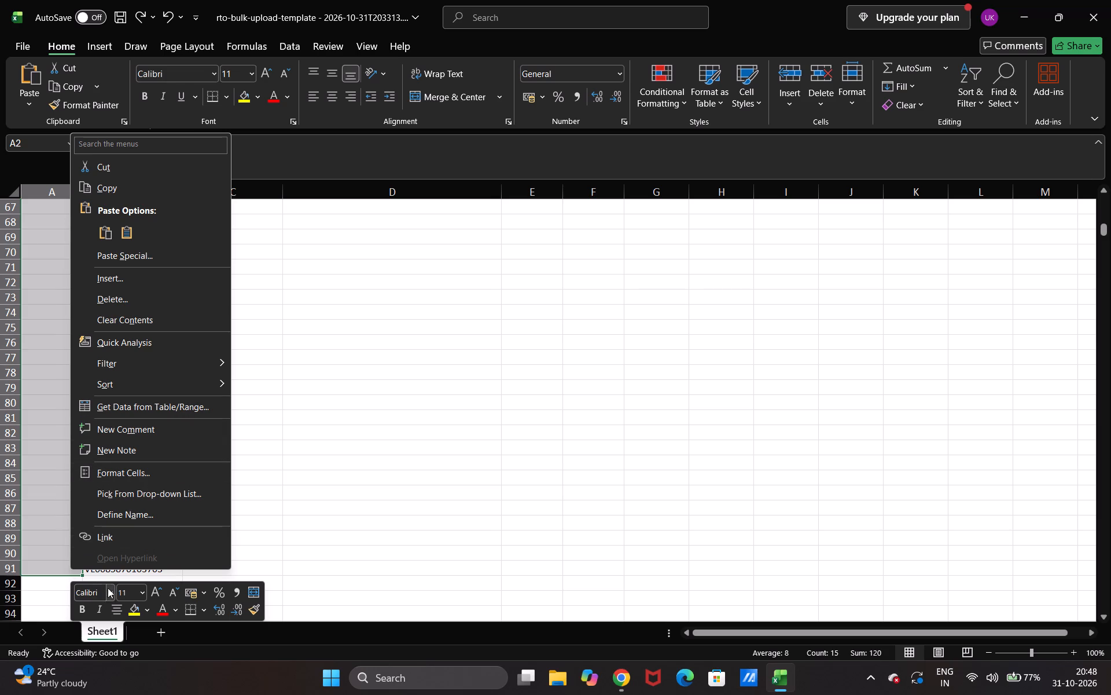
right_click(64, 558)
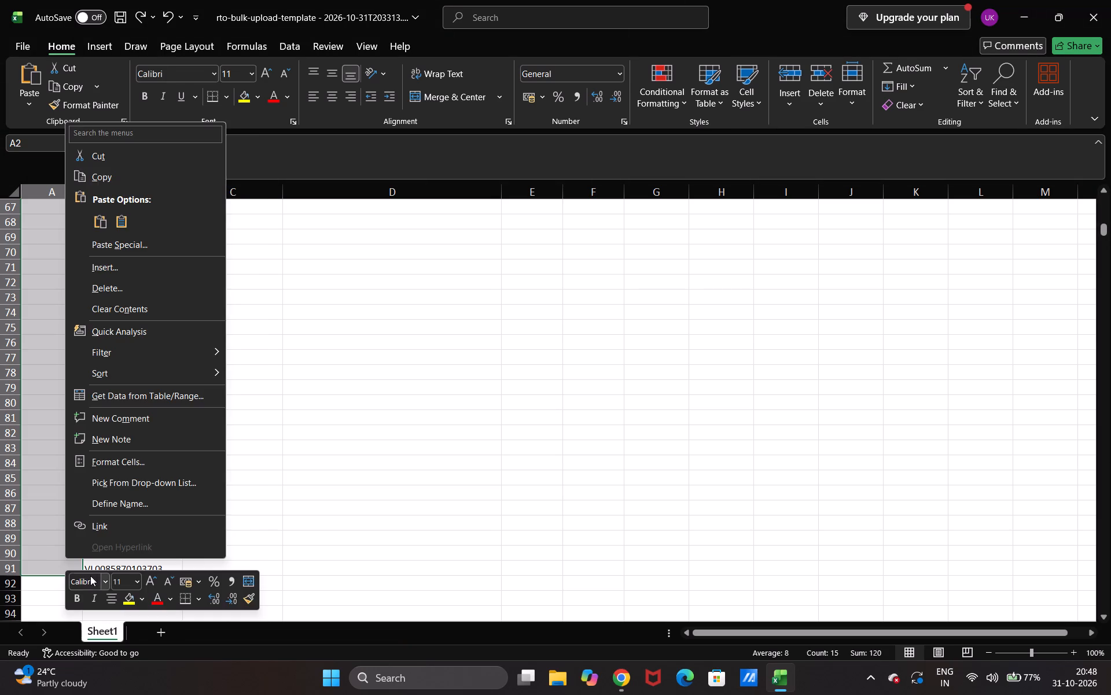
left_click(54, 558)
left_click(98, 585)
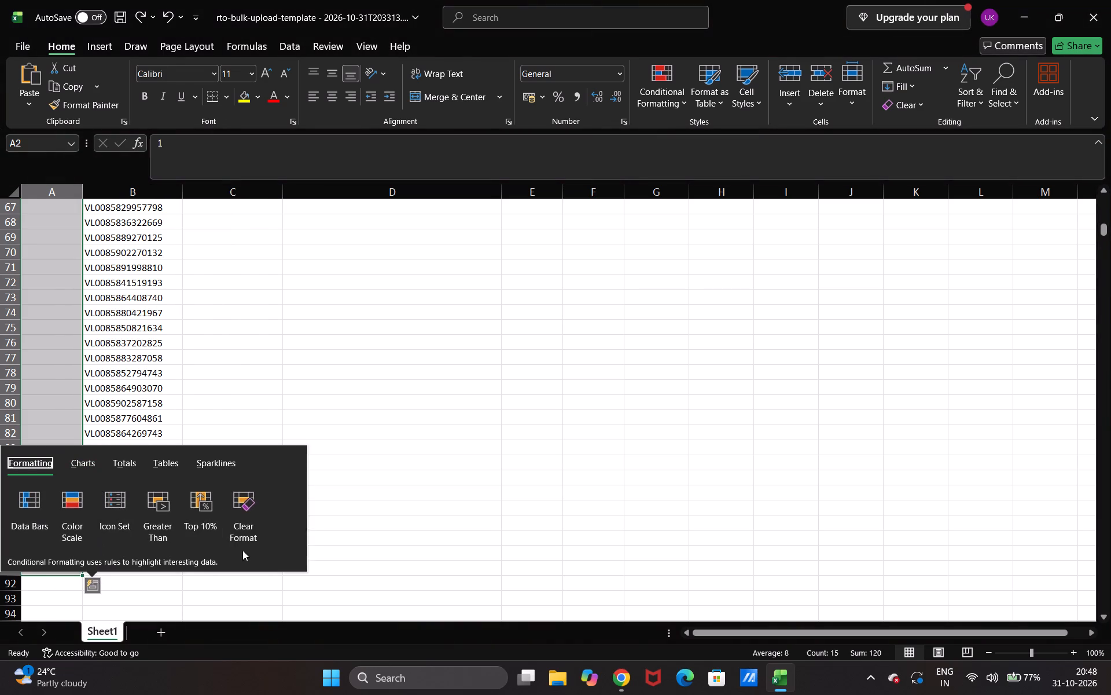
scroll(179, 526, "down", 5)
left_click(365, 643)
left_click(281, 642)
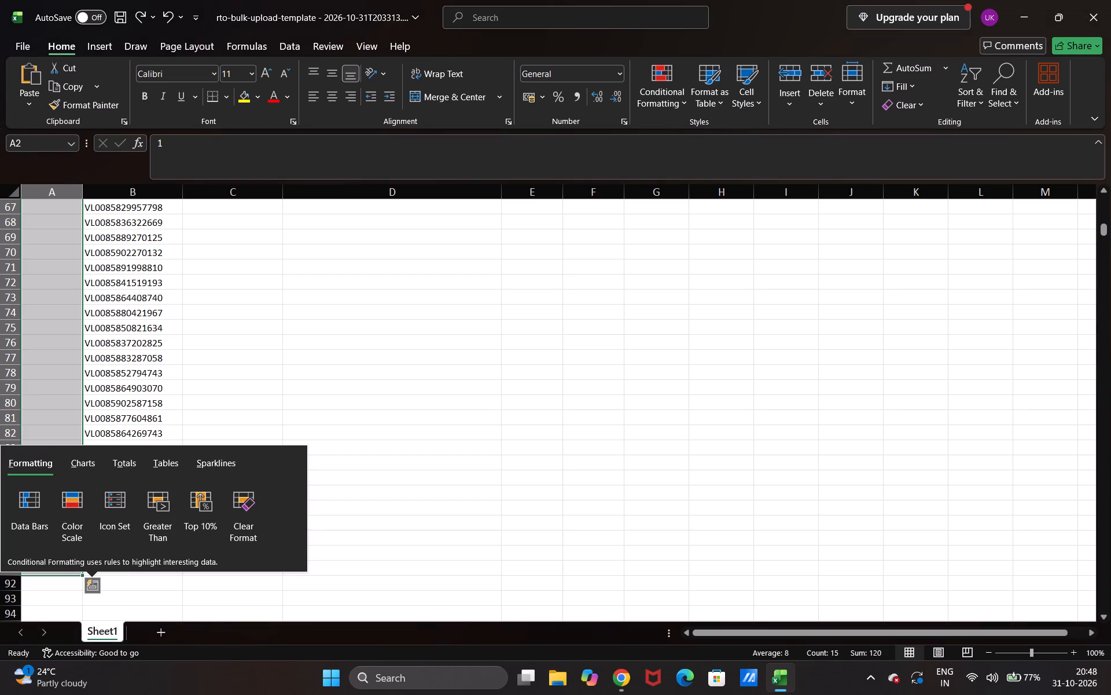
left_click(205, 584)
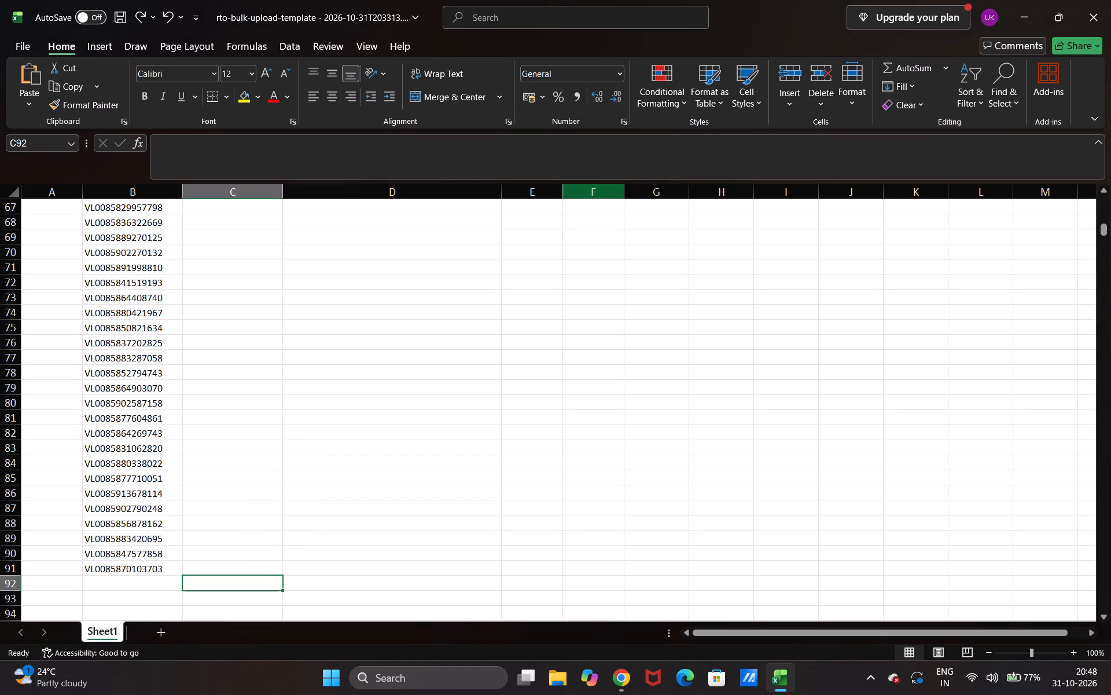
Switch to the Valmo console in Chrome, download a fresh RTO bulk upload sample file and open it in Excel.
left_click(619, 681)
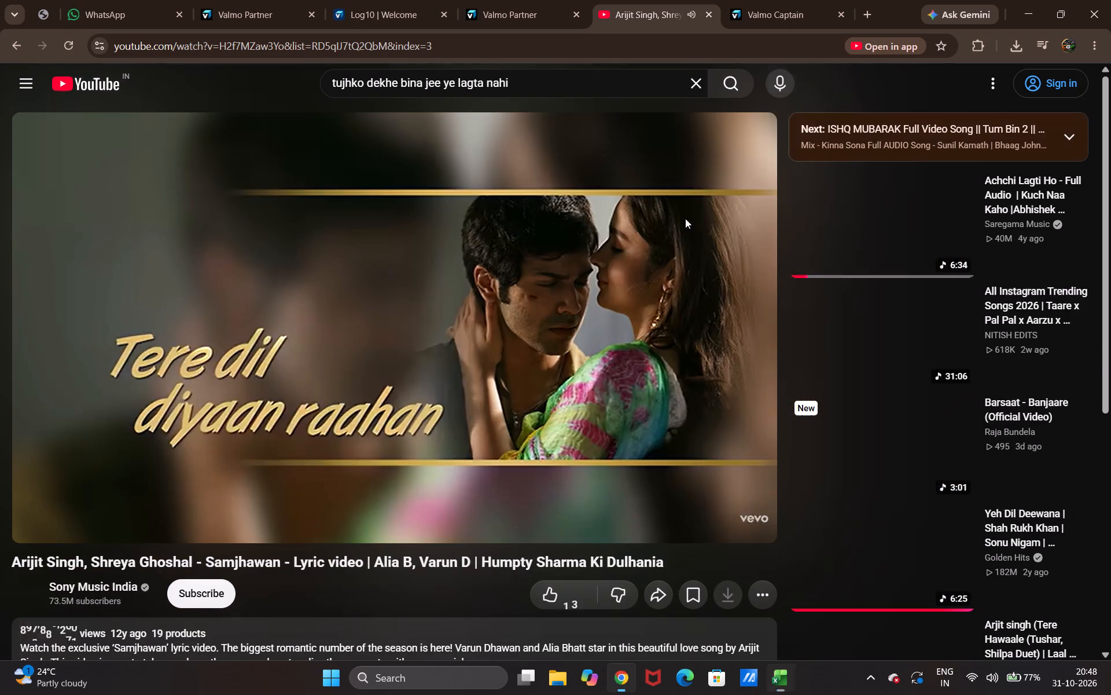
left_click(233, 12)
left_click(371, 8)
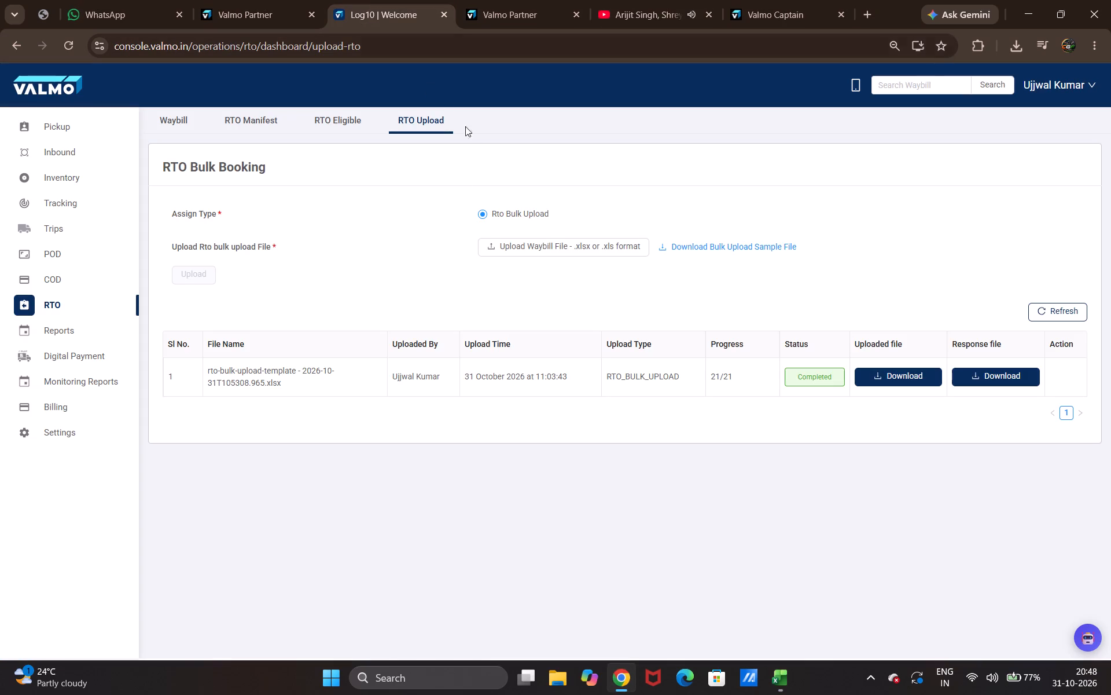
left_click(693, 247)
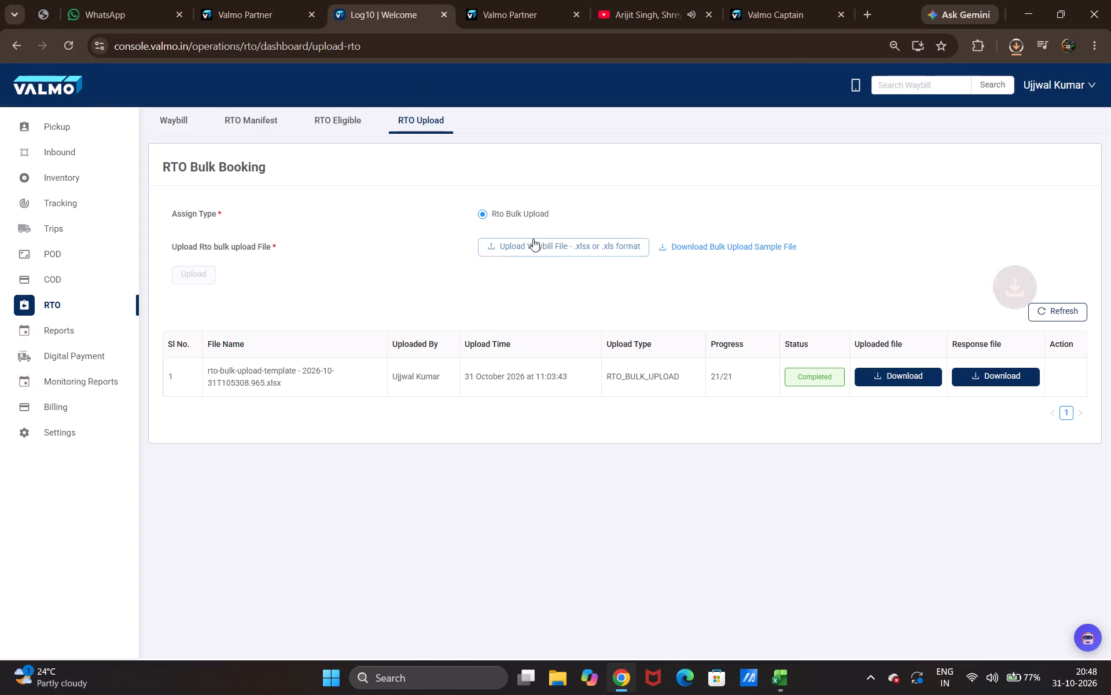
left_click(1018, 42)
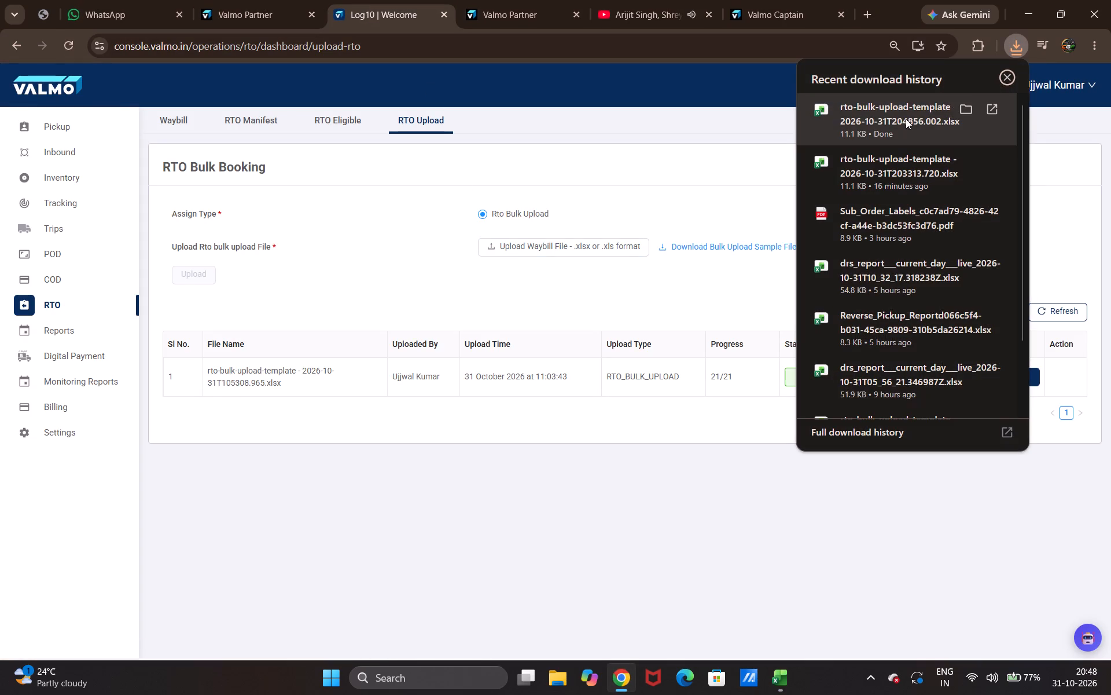
left_click(991, 107)
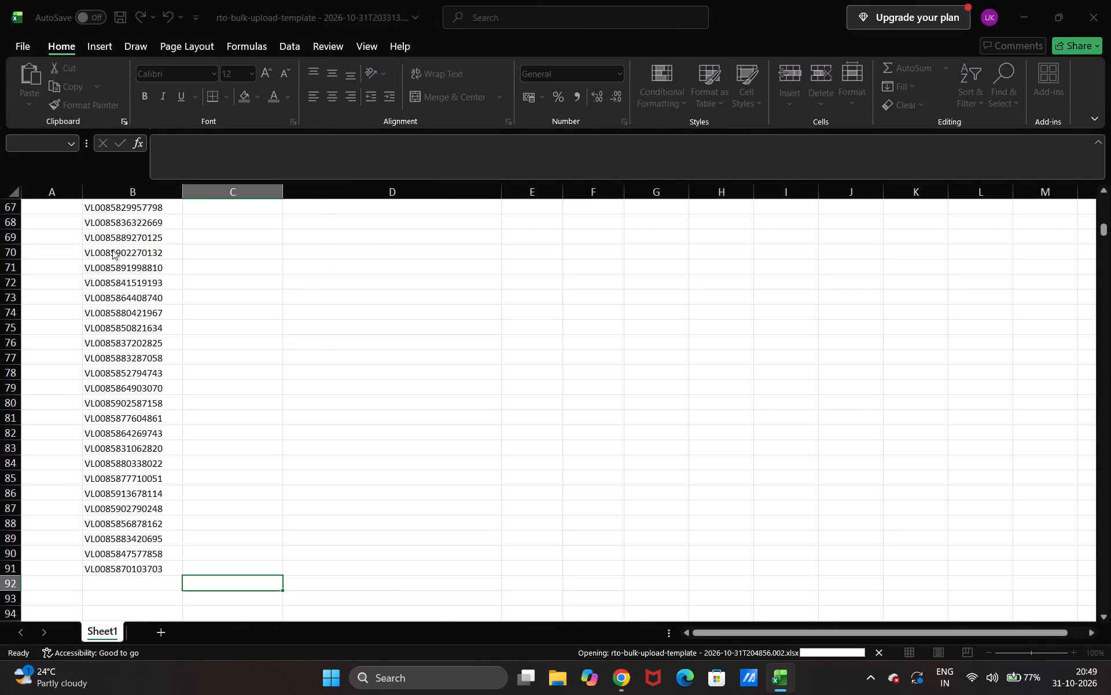
left_click(577, 67)
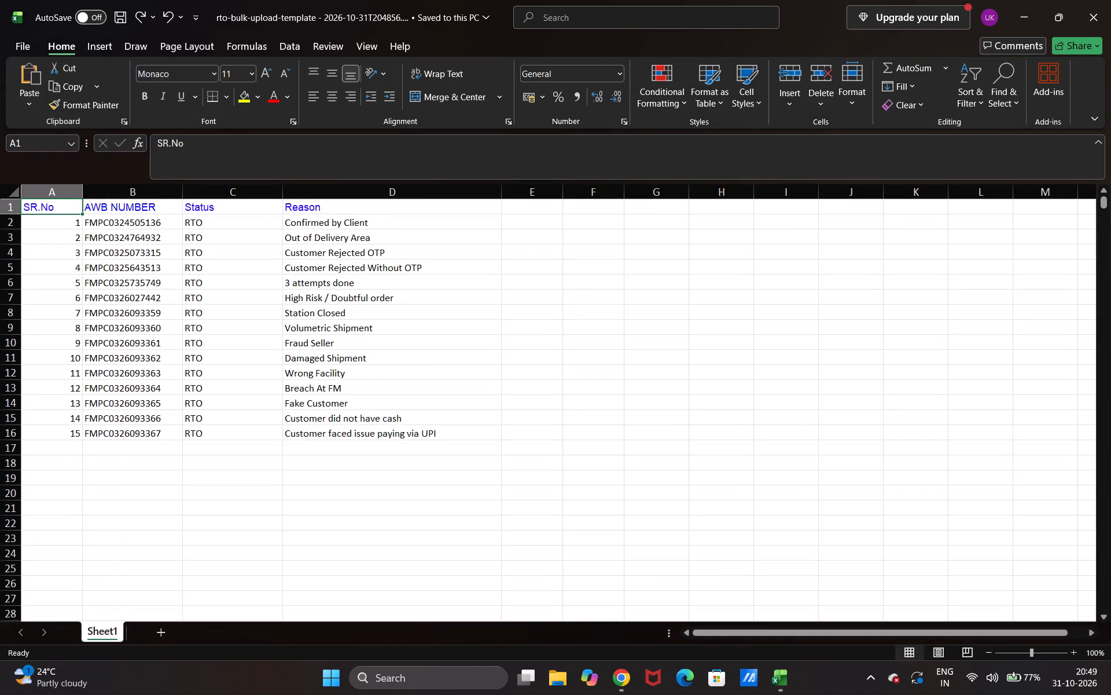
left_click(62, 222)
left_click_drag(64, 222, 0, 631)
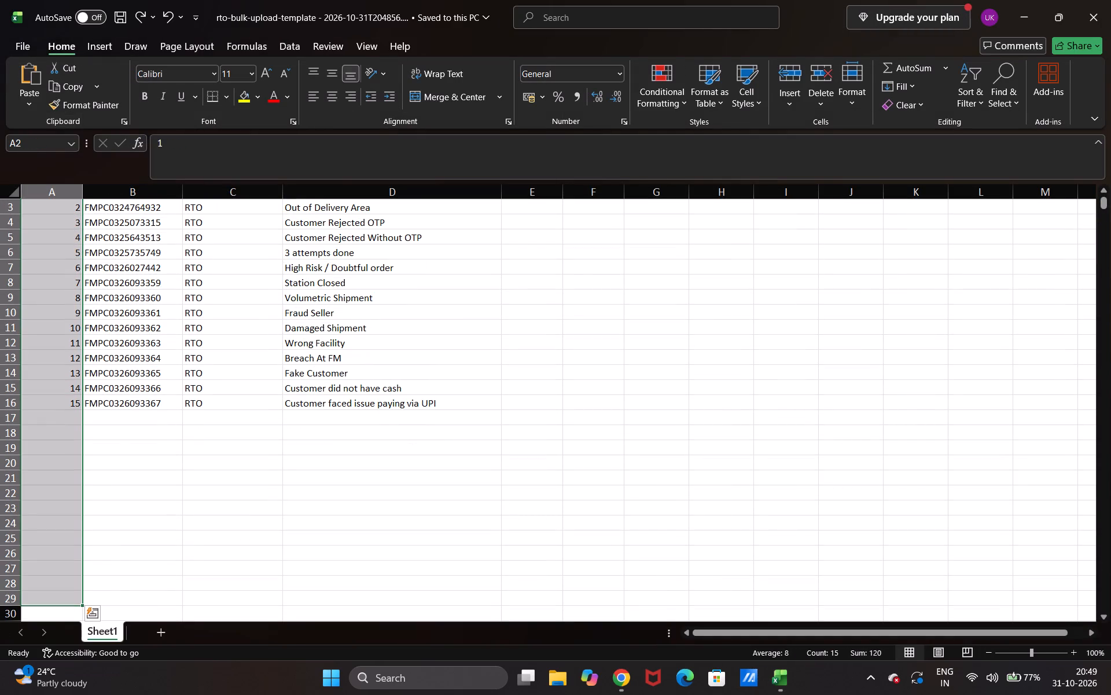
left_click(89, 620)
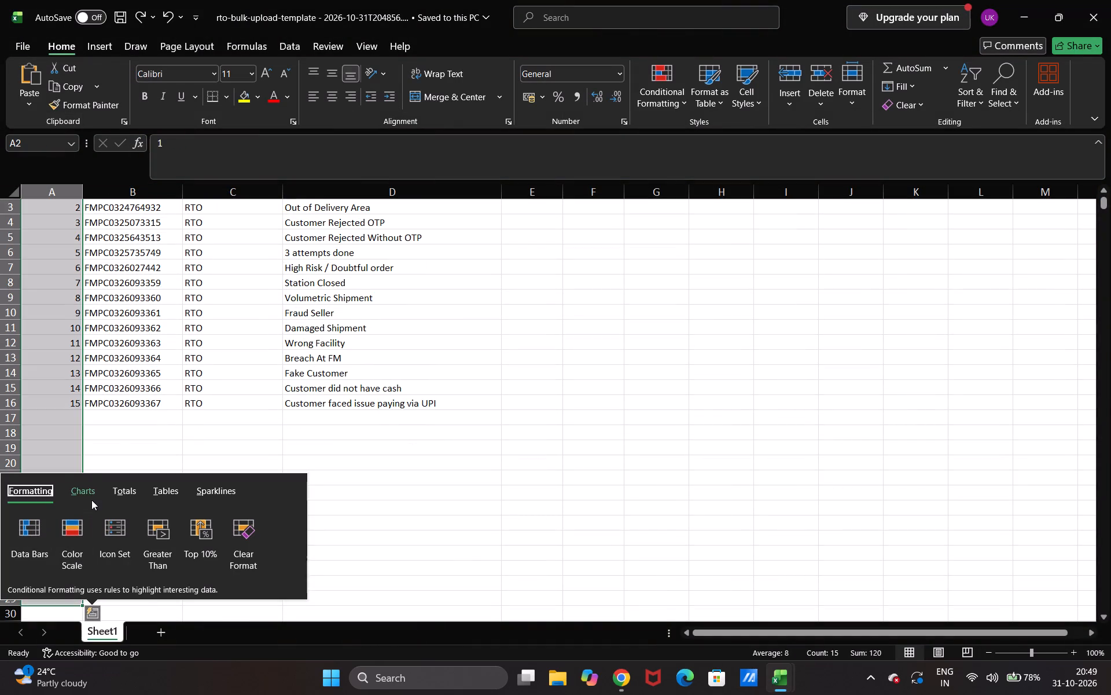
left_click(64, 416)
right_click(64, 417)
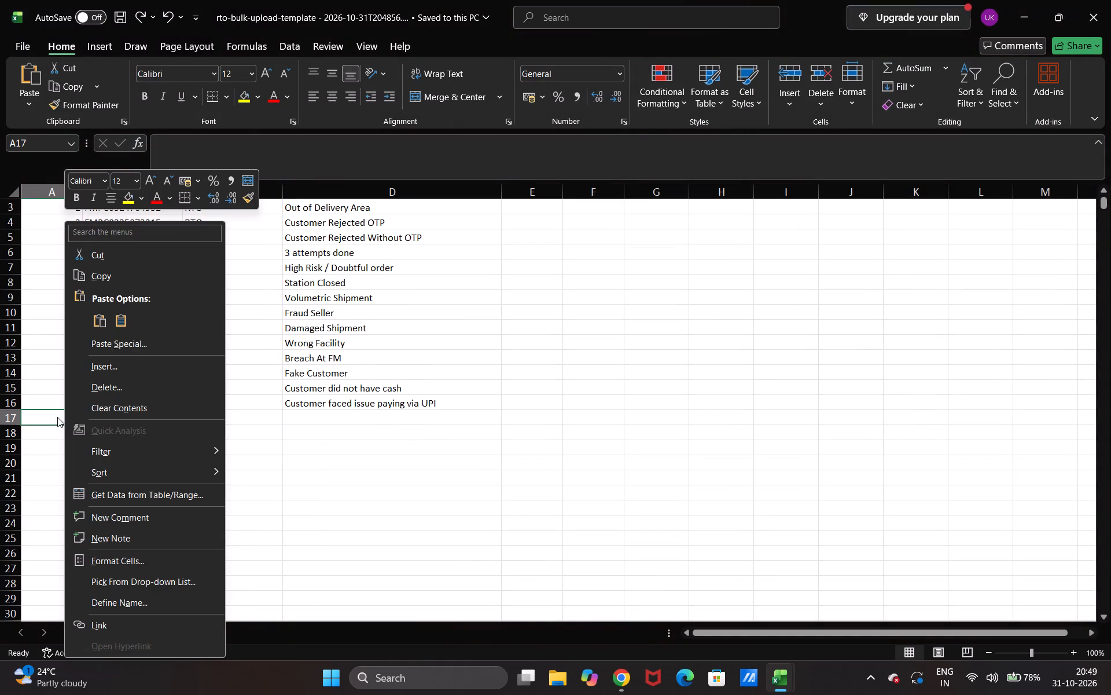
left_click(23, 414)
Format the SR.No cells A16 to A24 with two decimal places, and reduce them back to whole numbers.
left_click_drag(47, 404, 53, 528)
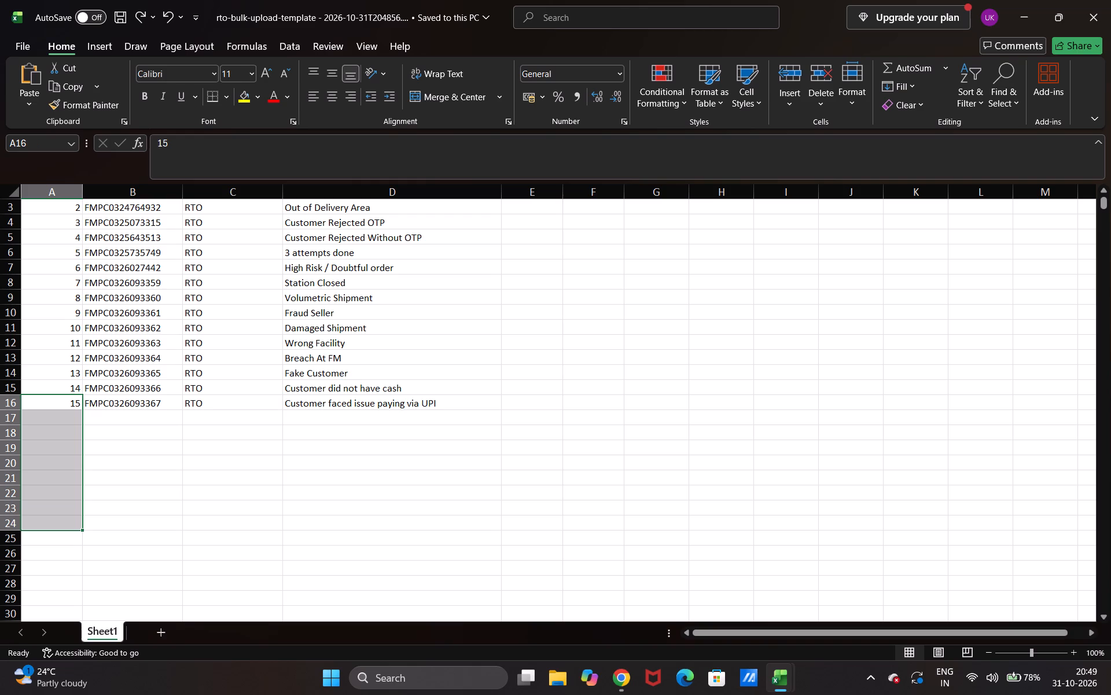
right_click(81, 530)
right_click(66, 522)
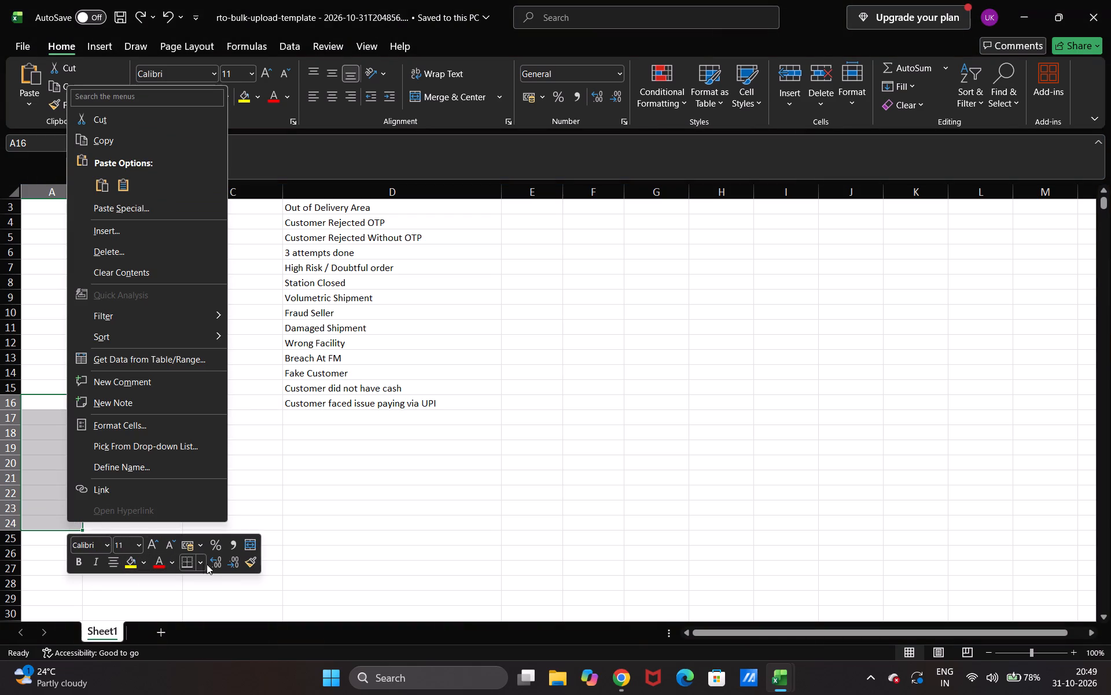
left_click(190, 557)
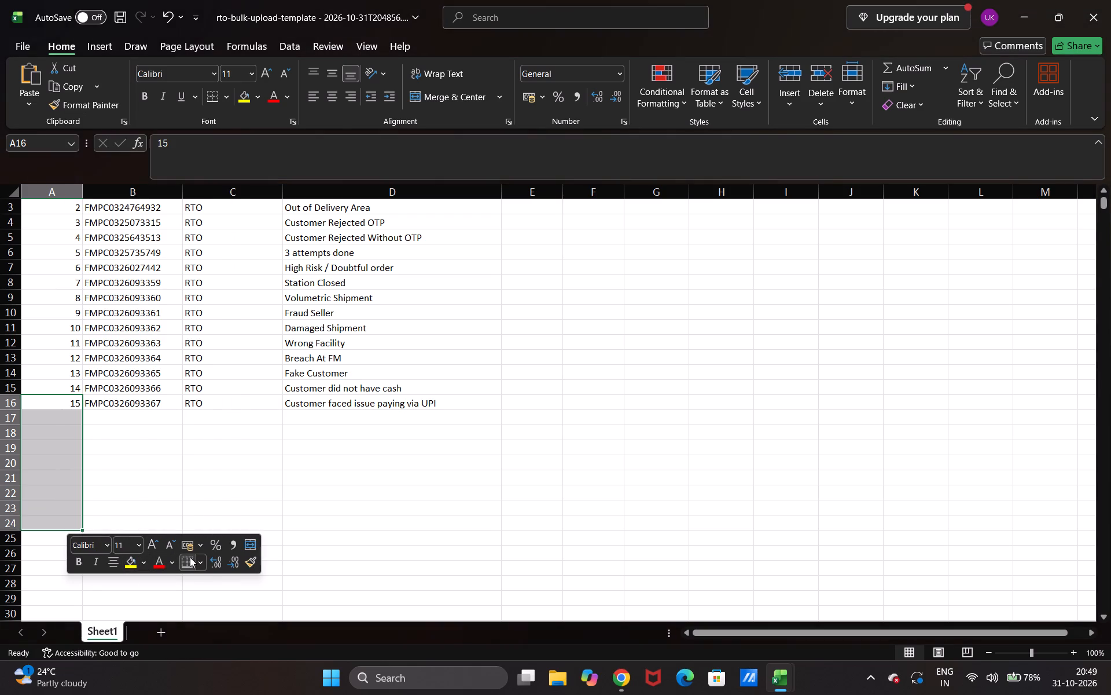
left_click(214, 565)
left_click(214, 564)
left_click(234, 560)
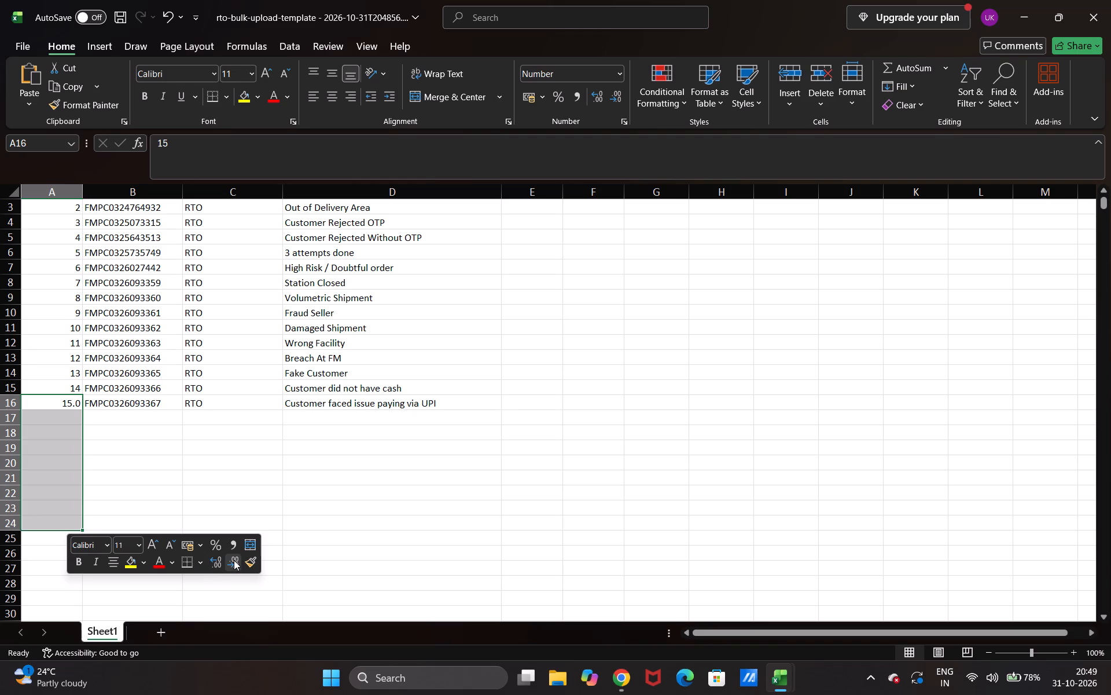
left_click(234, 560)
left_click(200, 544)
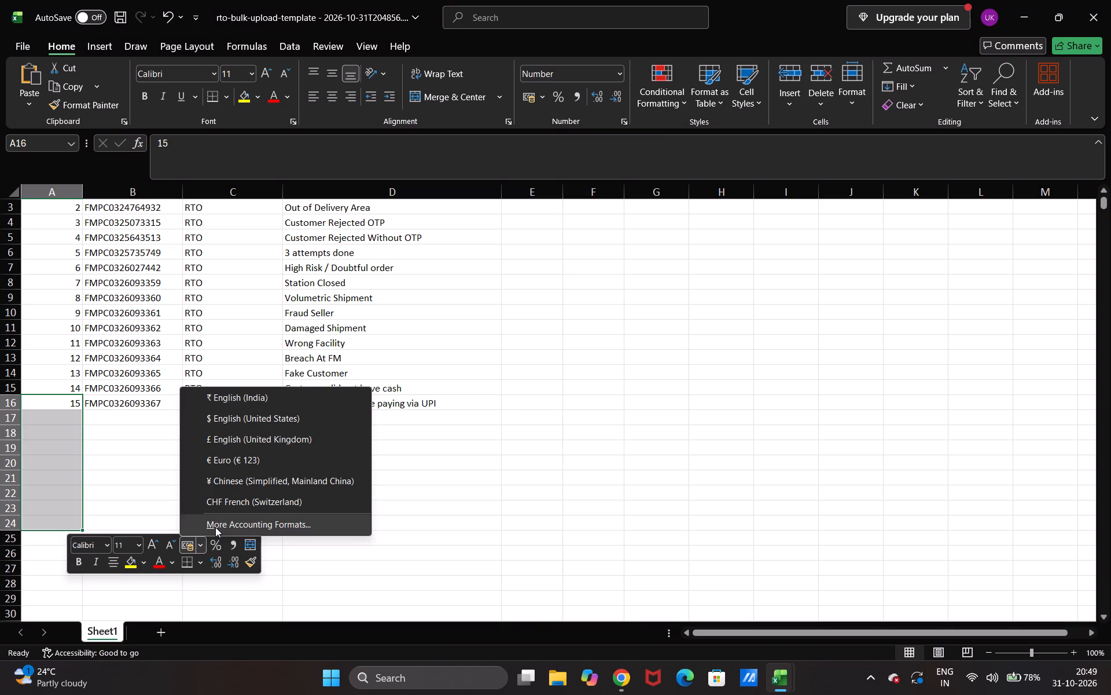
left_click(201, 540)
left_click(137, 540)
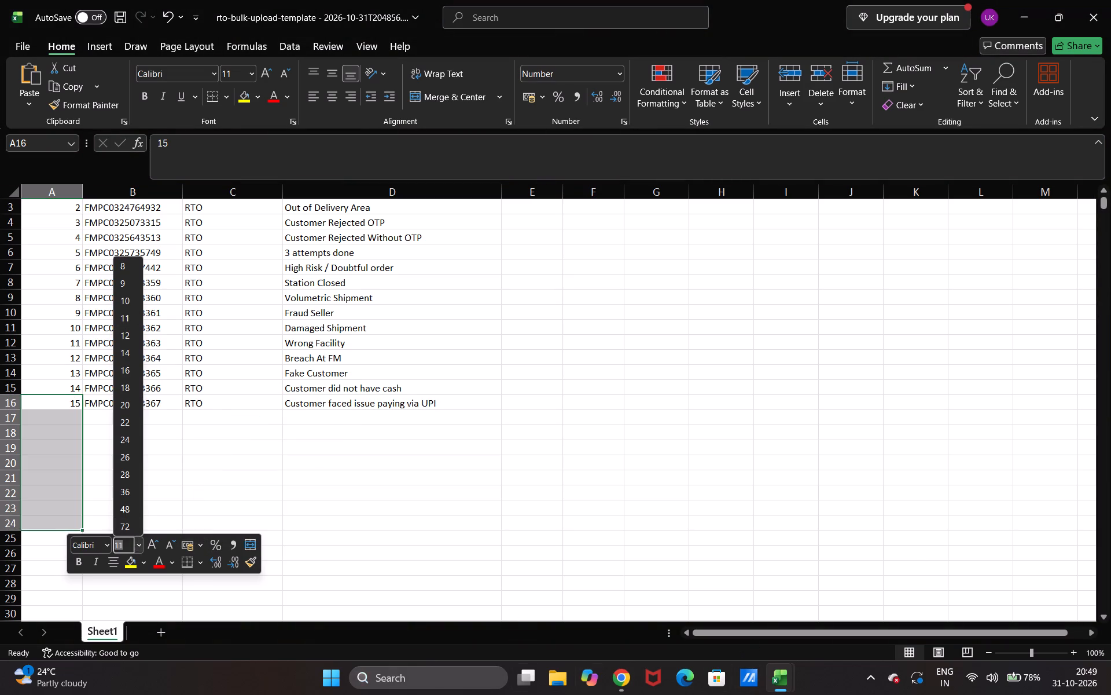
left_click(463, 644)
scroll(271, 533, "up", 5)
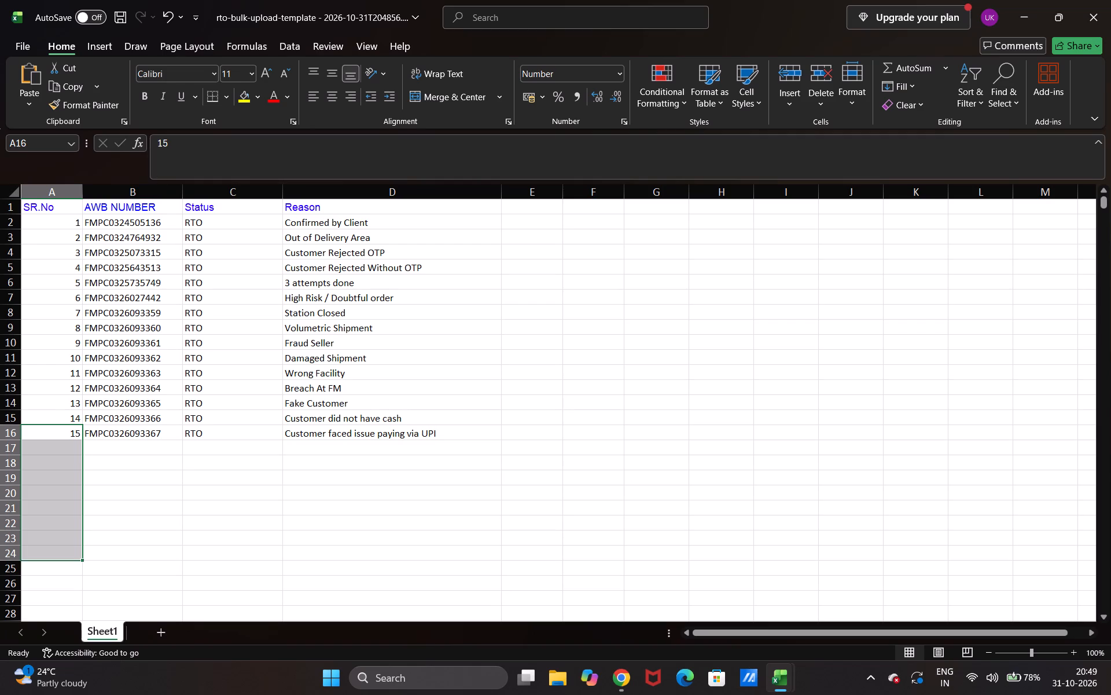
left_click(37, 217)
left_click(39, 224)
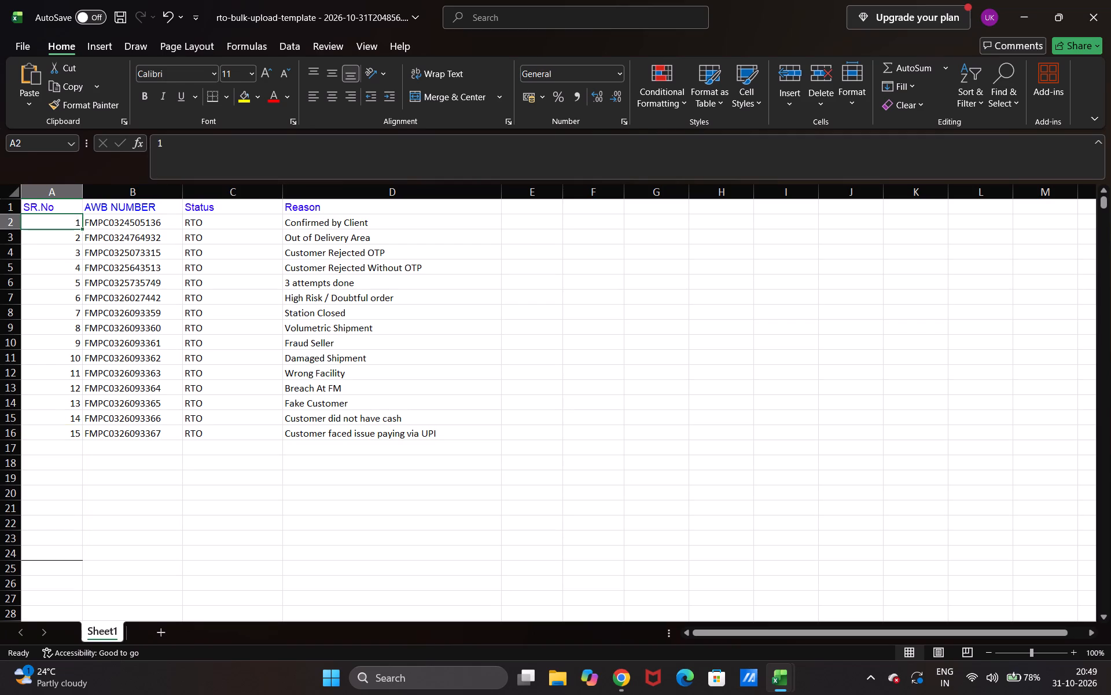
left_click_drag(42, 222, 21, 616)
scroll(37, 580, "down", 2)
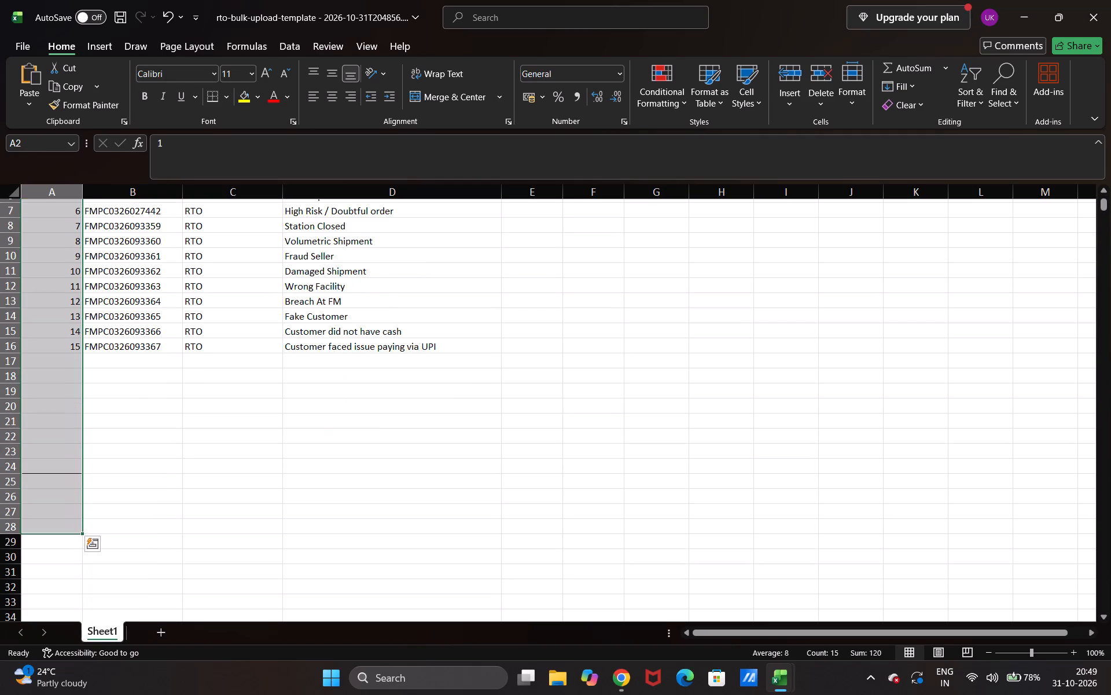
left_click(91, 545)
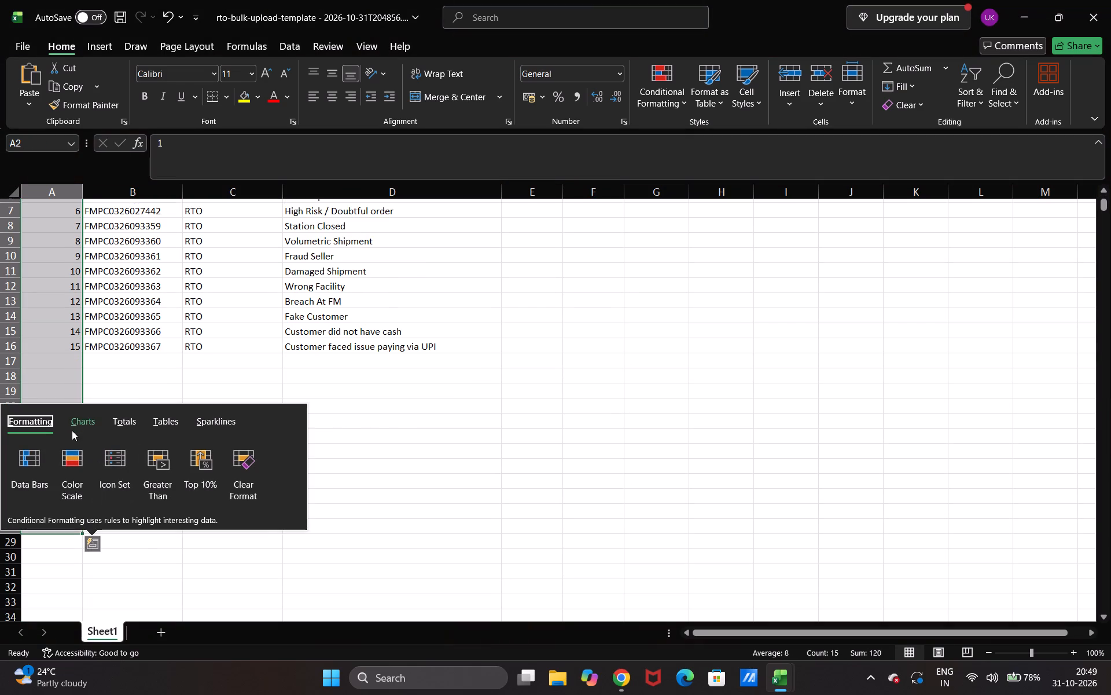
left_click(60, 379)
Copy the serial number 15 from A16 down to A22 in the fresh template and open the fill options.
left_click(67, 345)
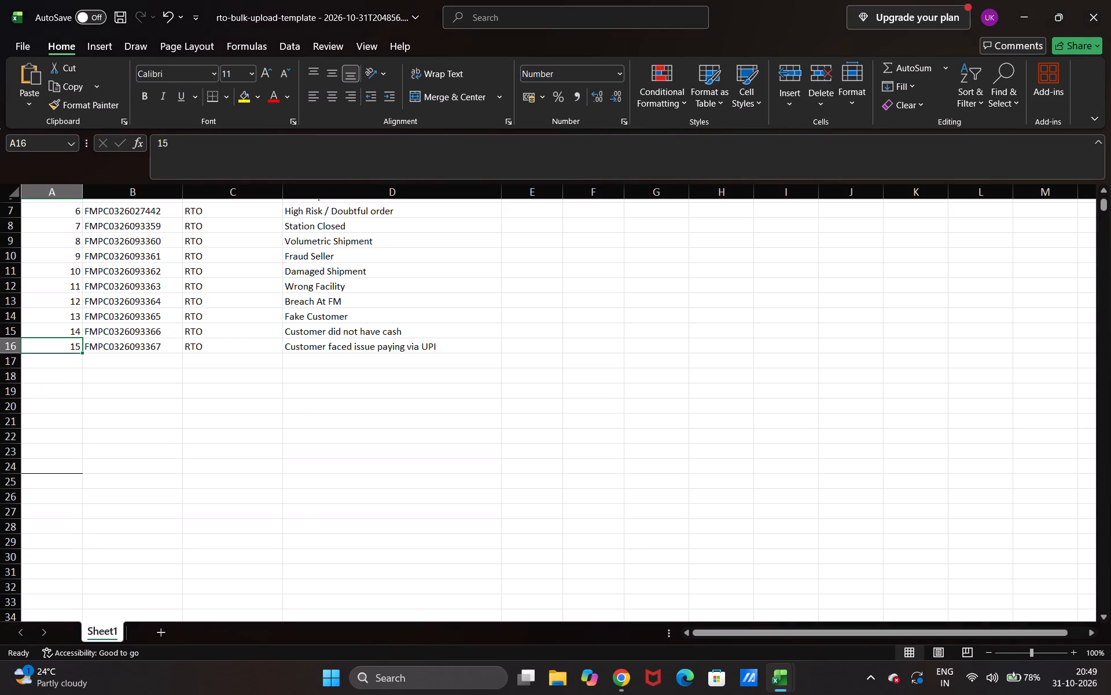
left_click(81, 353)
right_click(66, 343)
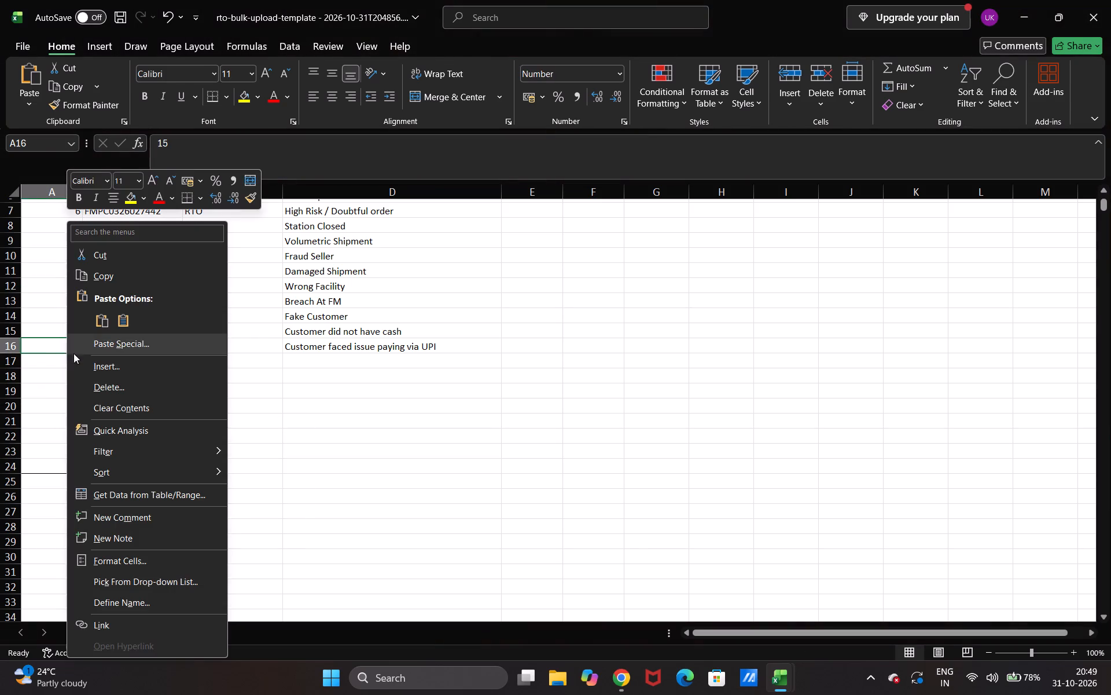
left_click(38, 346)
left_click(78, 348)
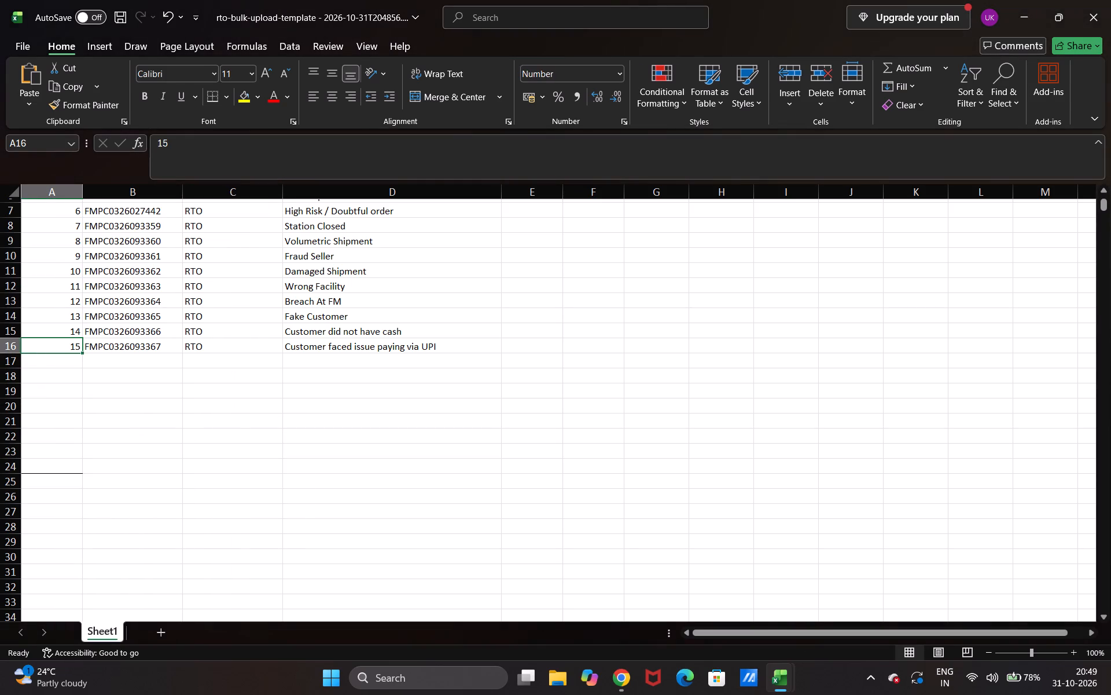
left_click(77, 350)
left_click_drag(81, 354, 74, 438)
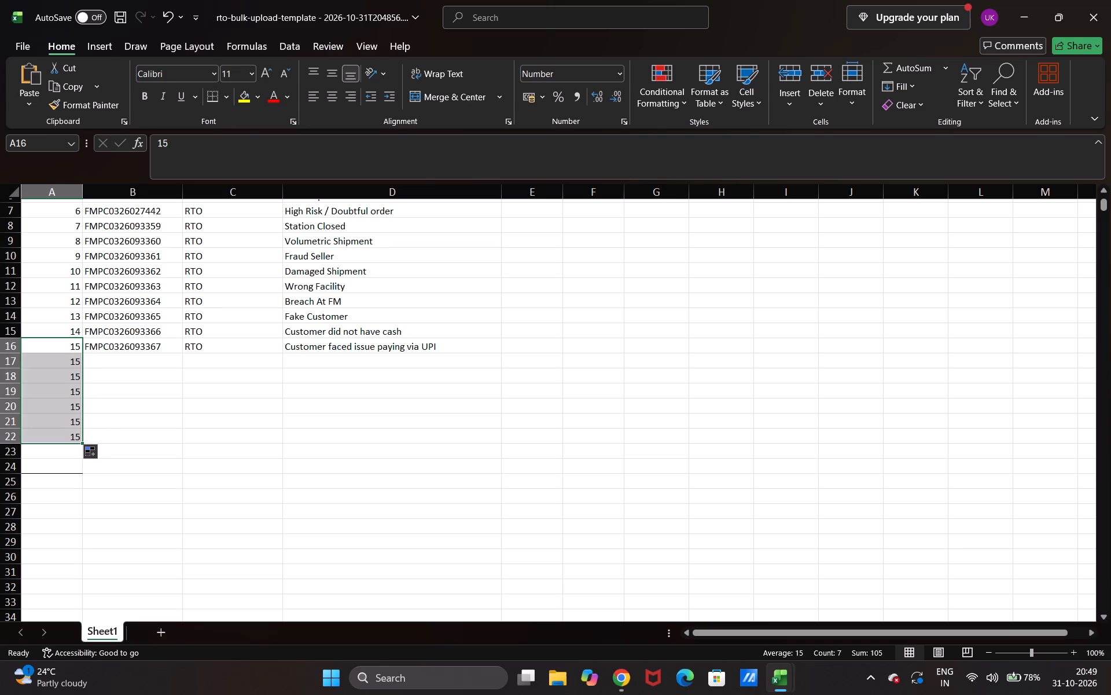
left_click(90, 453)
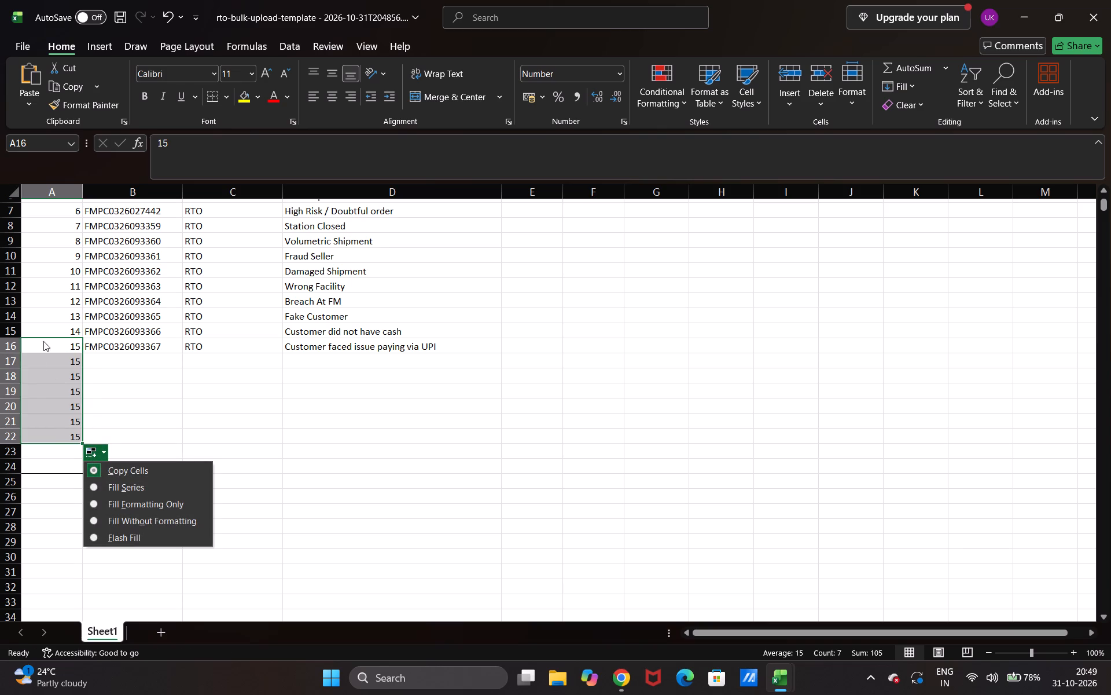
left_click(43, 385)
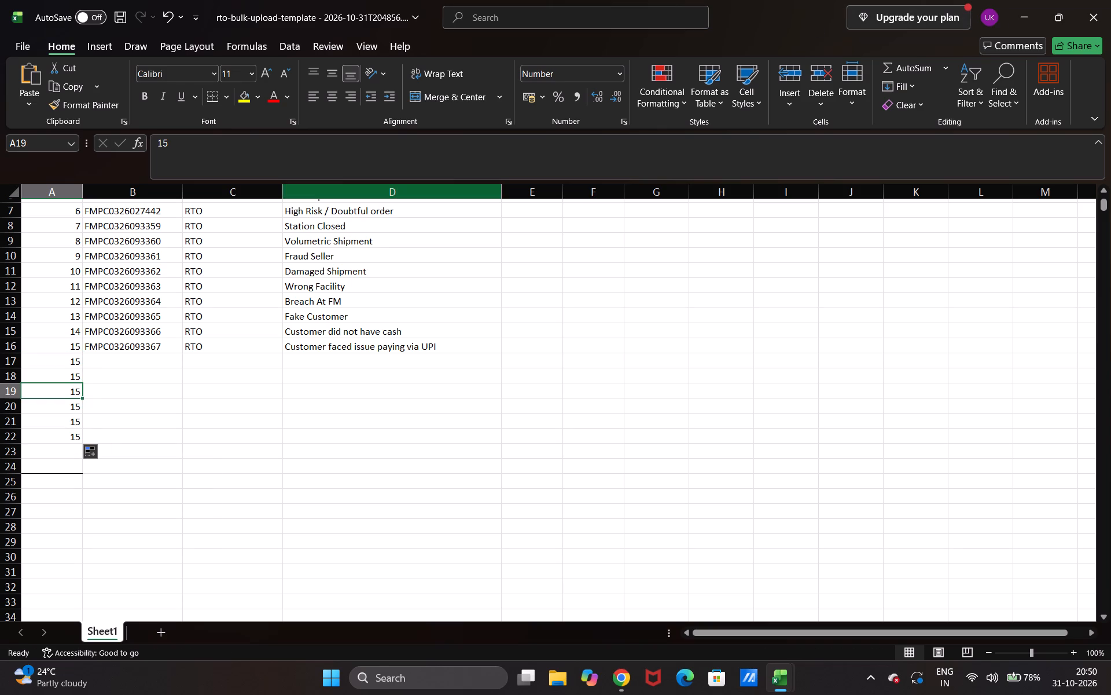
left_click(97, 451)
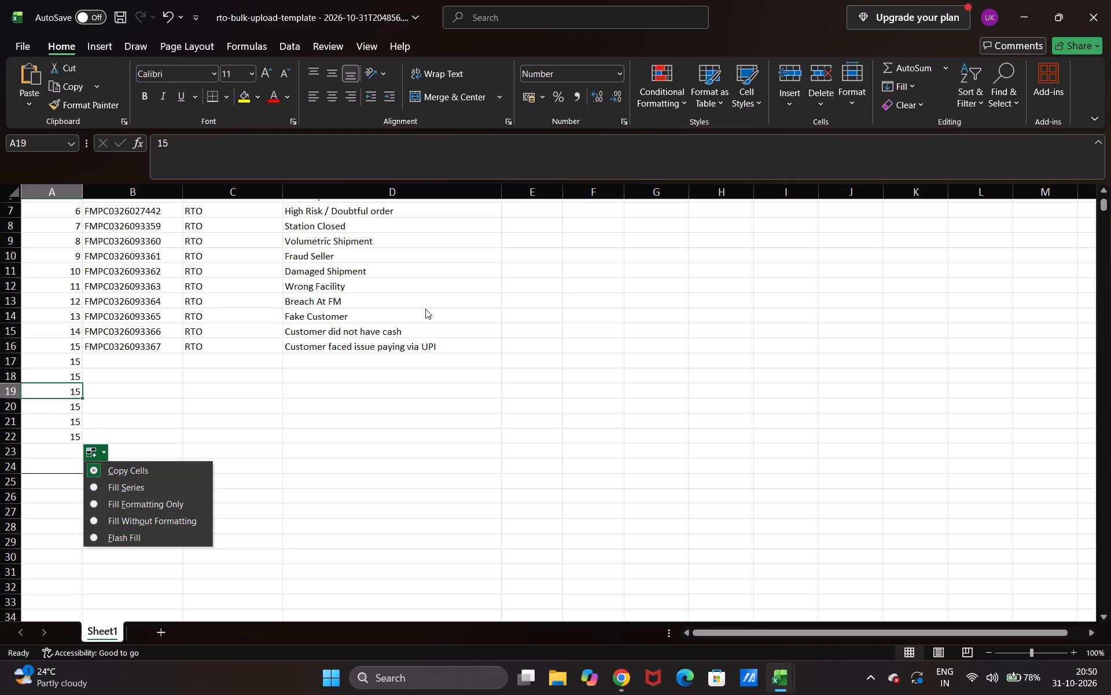
Close the fresh template without saving its test changes and return to the original RTO bulk upload workbook.
left_click(1091, 14)
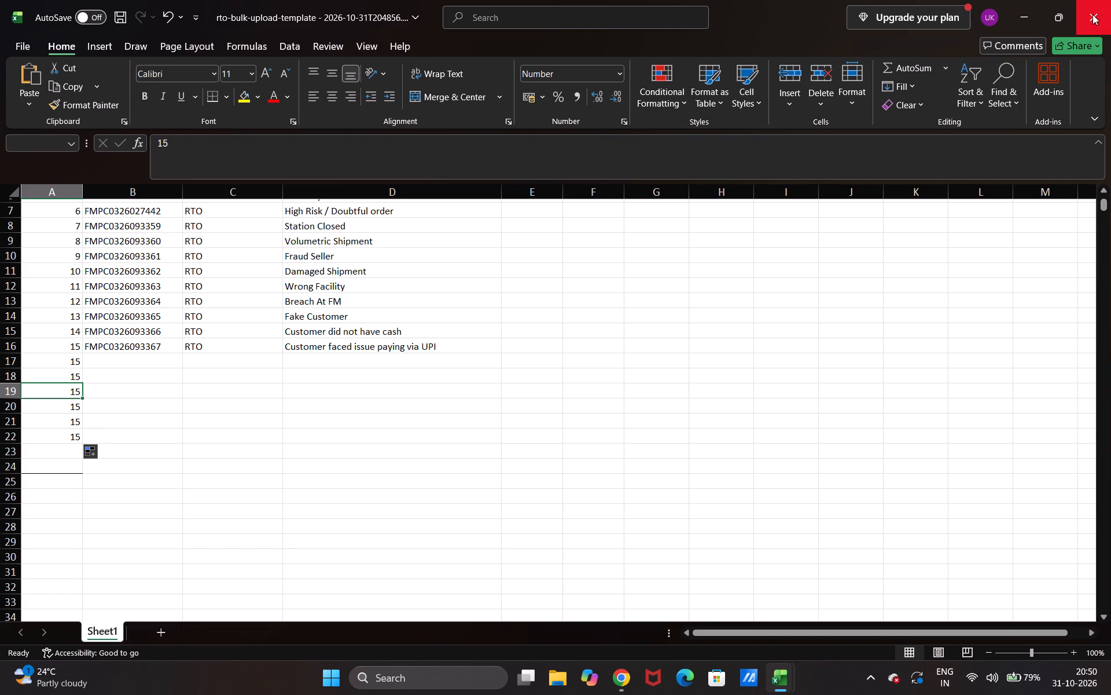
left_click(605, 441)
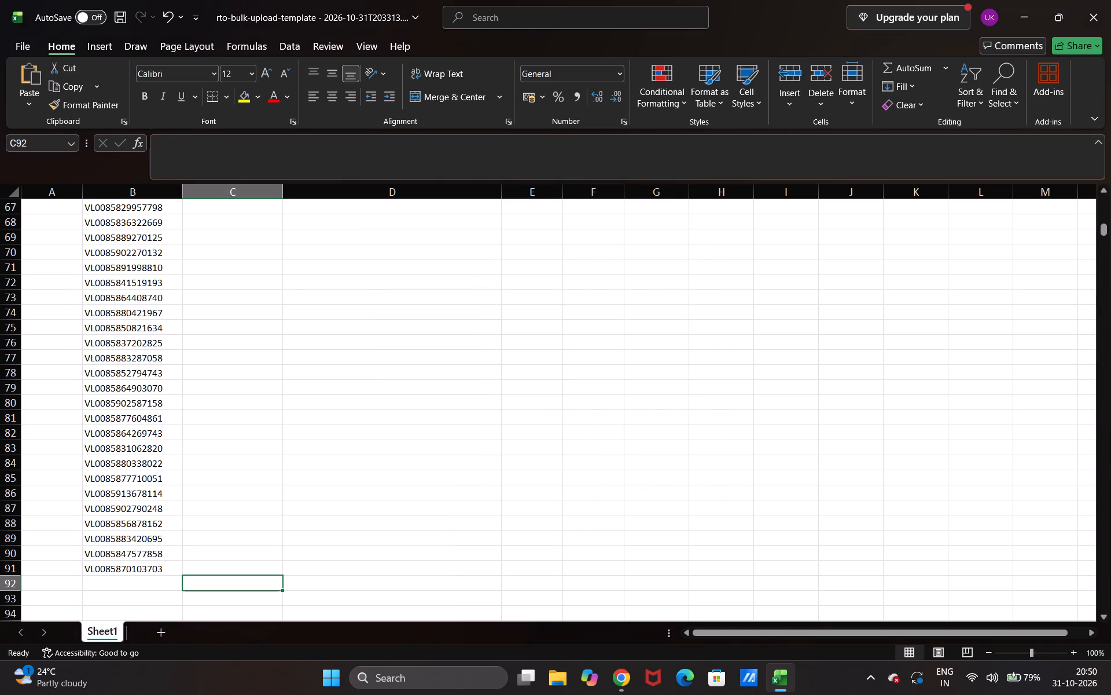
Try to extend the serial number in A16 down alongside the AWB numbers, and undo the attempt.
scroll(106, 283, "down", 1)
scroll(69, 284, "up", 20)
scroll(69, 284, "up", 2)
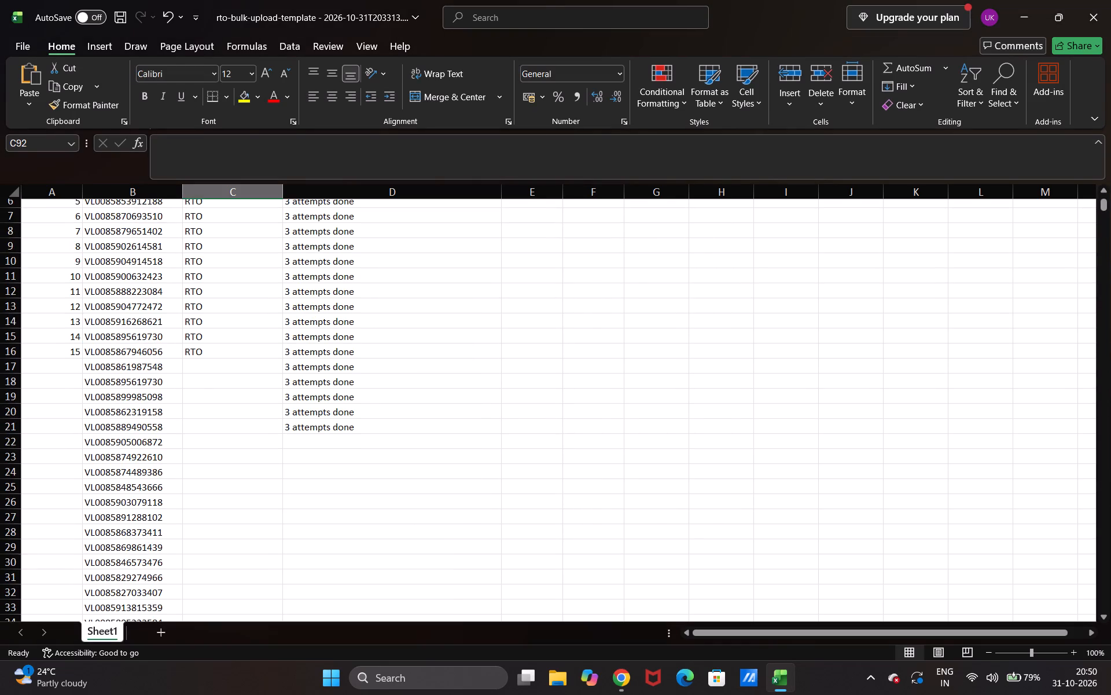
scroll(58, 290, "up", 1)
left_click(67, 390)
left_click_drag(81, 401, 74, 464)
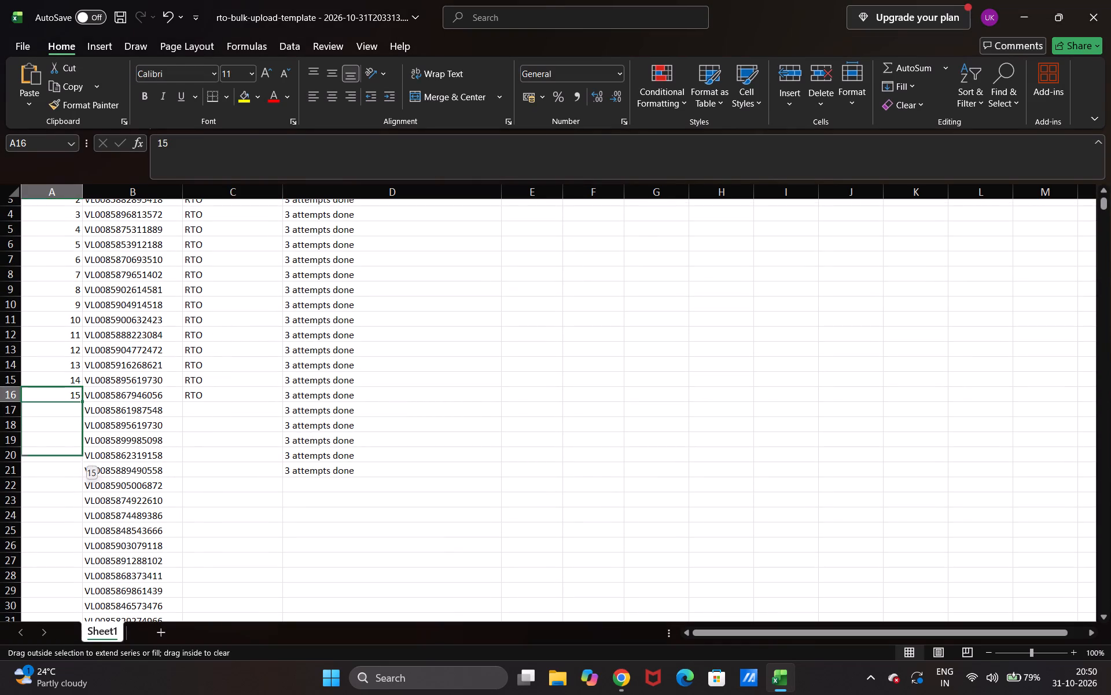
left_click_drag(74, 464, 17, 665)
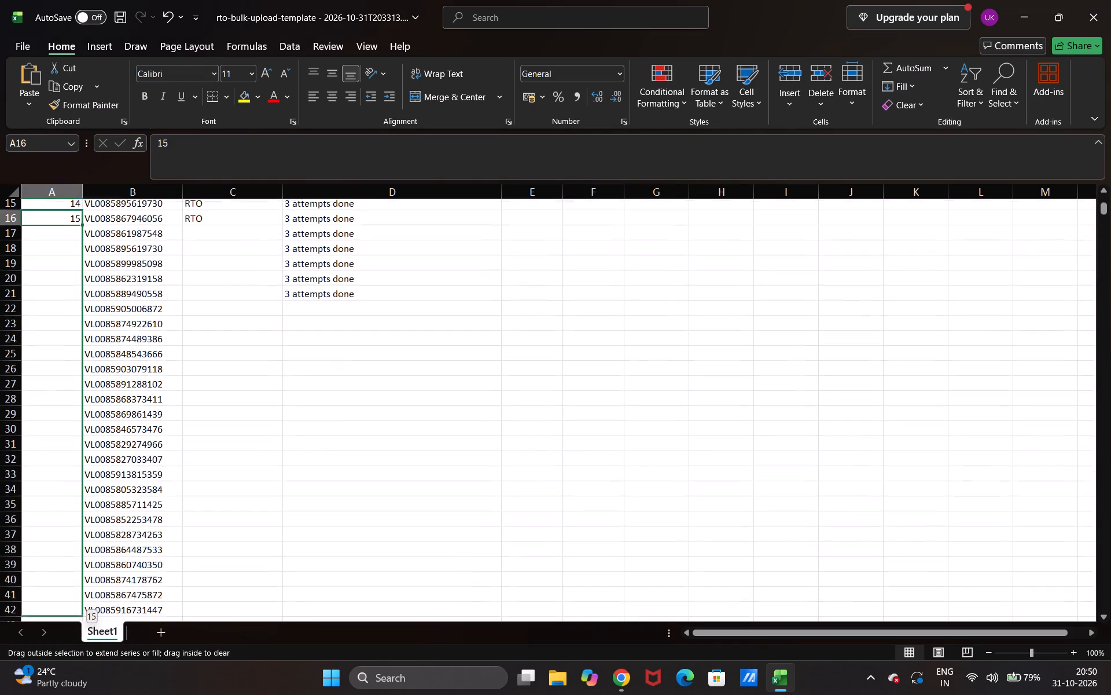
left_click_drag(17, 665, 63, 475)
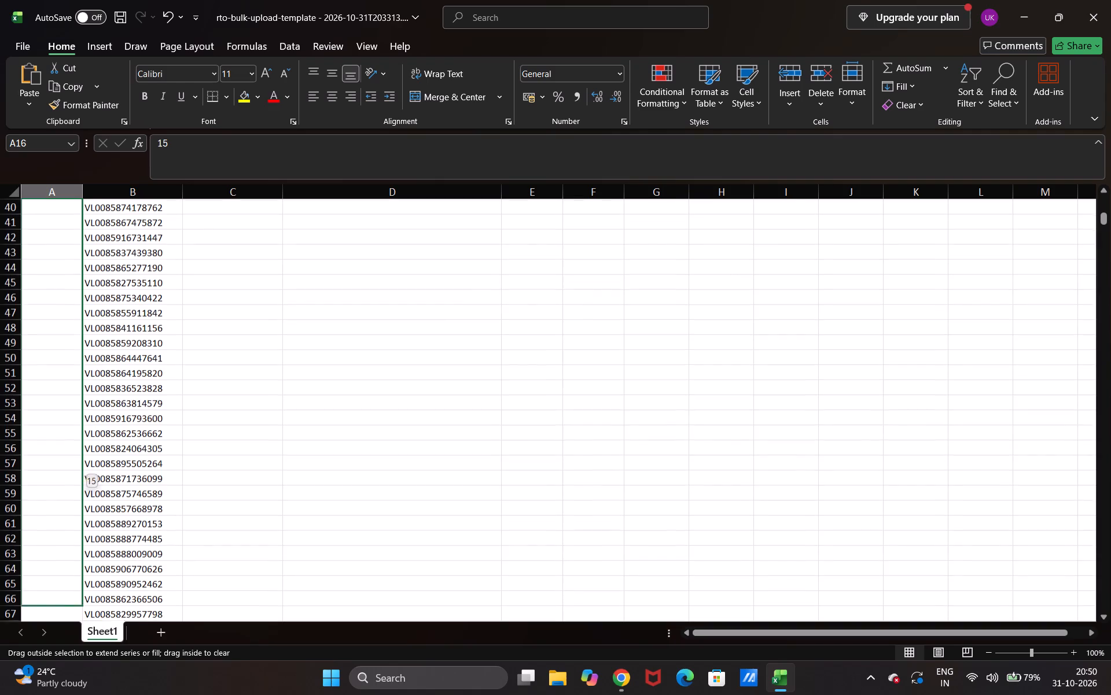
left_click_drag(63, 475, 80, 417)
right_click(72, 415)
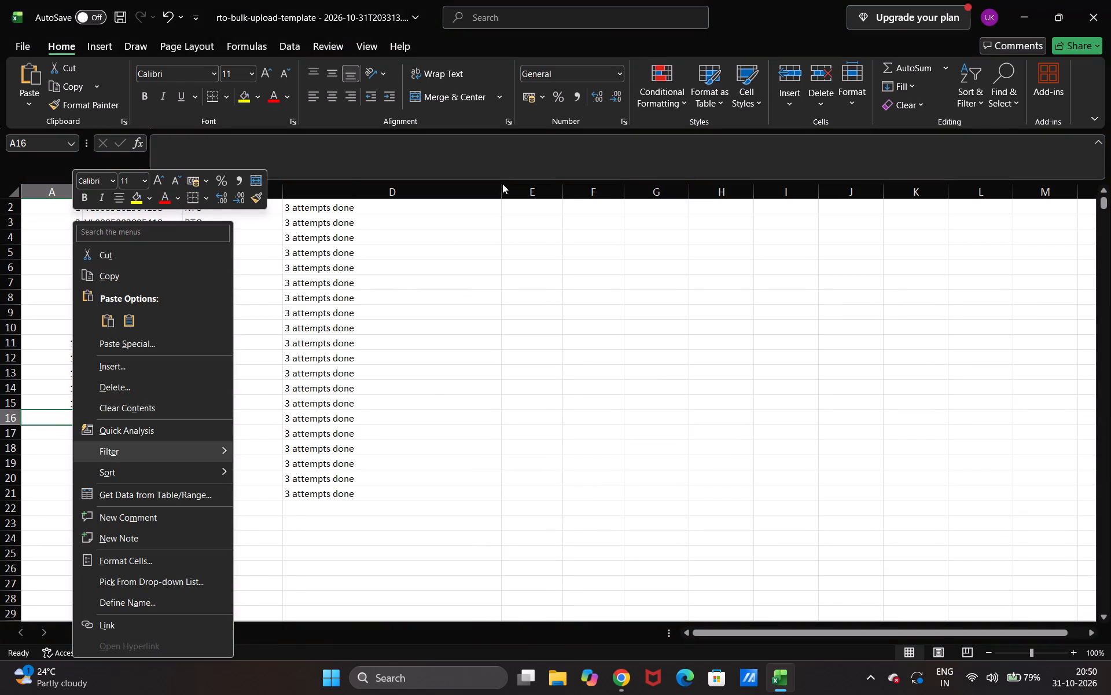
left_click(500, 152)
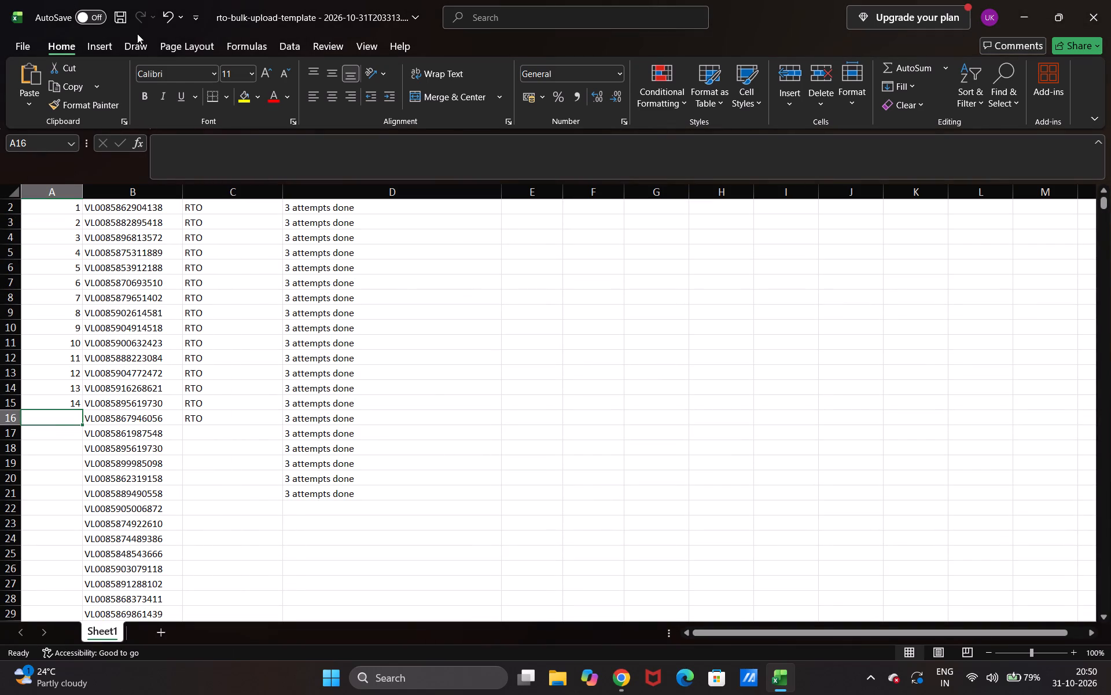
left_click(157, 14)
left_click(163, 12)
Extend the SR.No column from A16 down to A91 as an incrementing series using the Fill Series option.
left_click(82, 423)
right_click(82, 425)
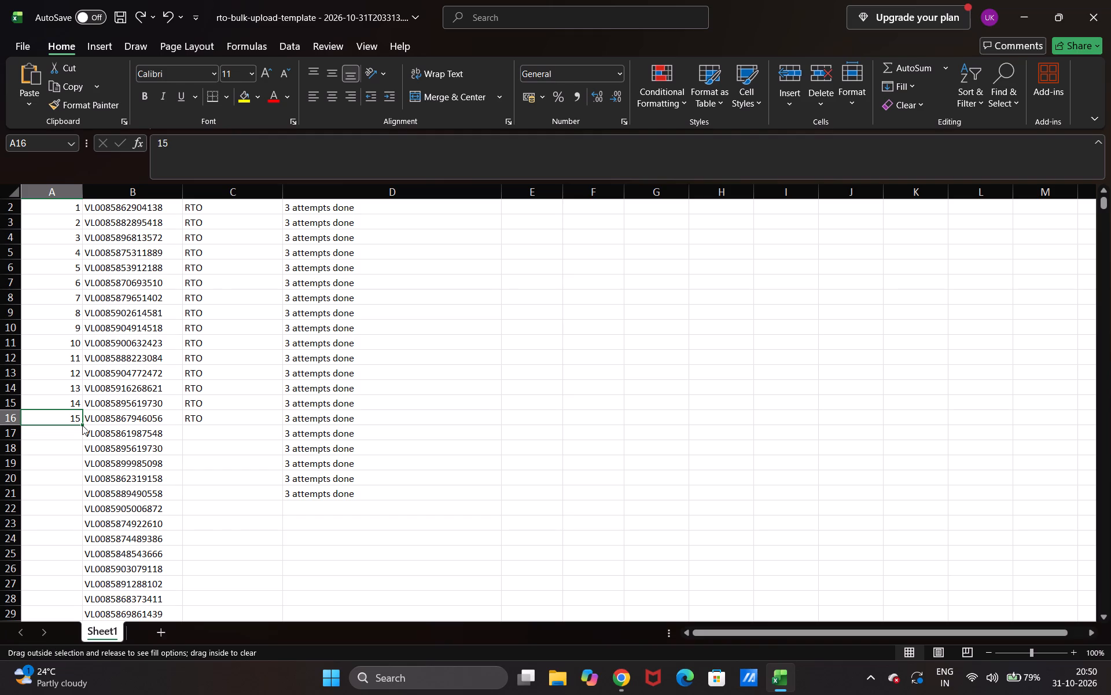
left_click_drag(82, 423, 0, 694)
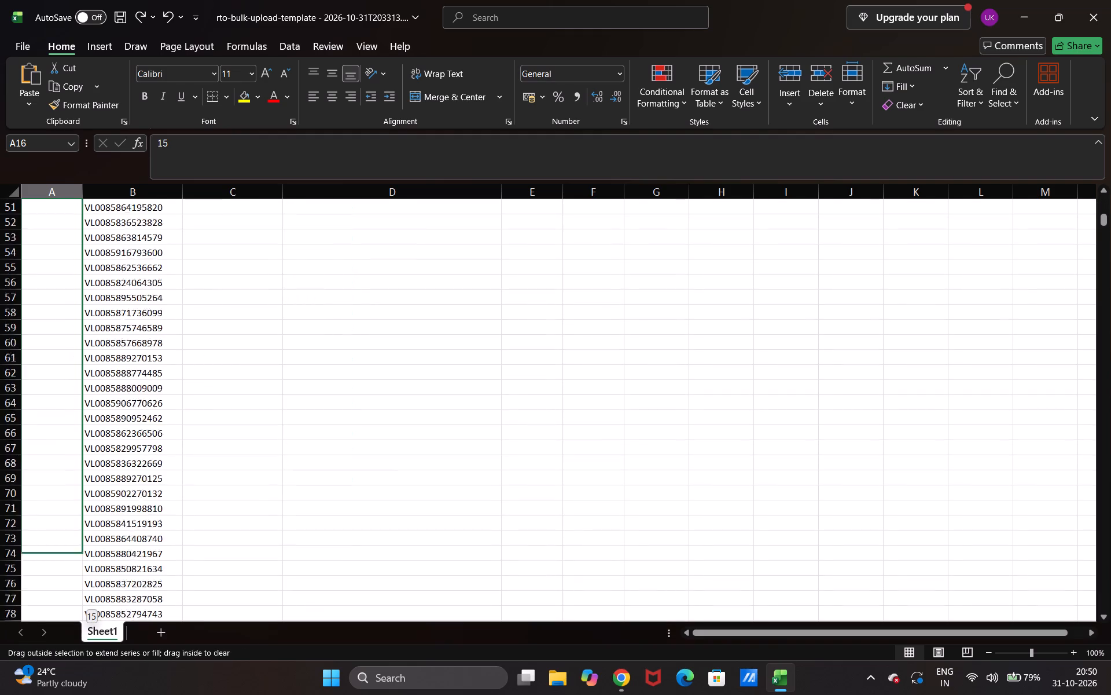
left_click_drag(0, 694, 40, 576)
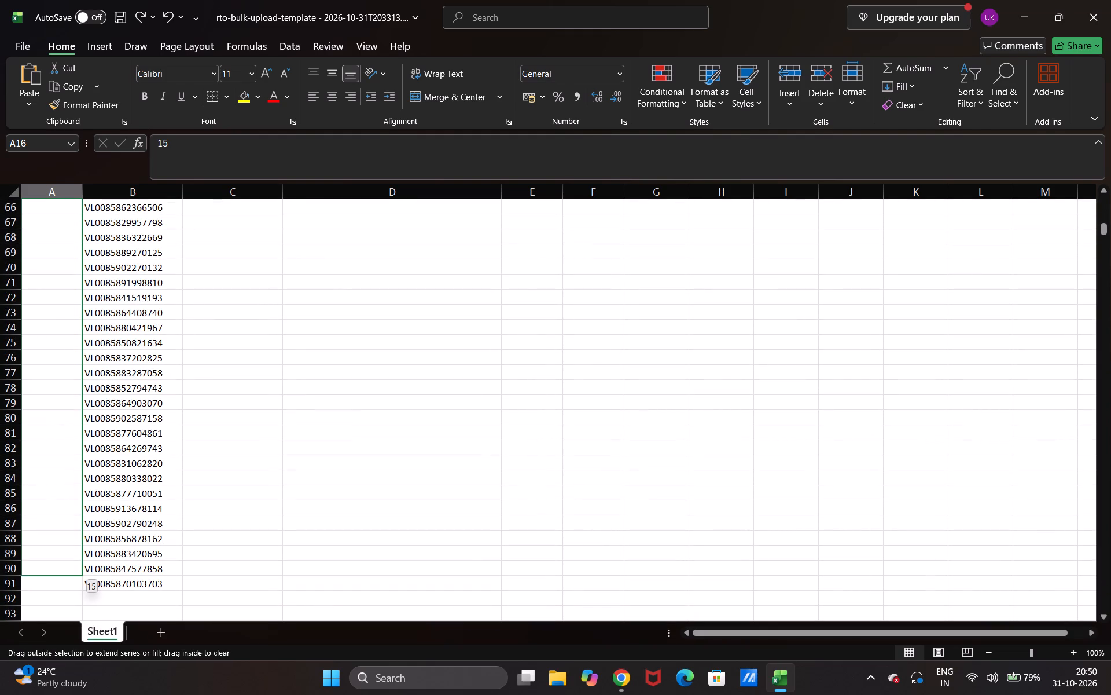
left_click_drag(40, 576, 41, 586)
left_click(87, 595)
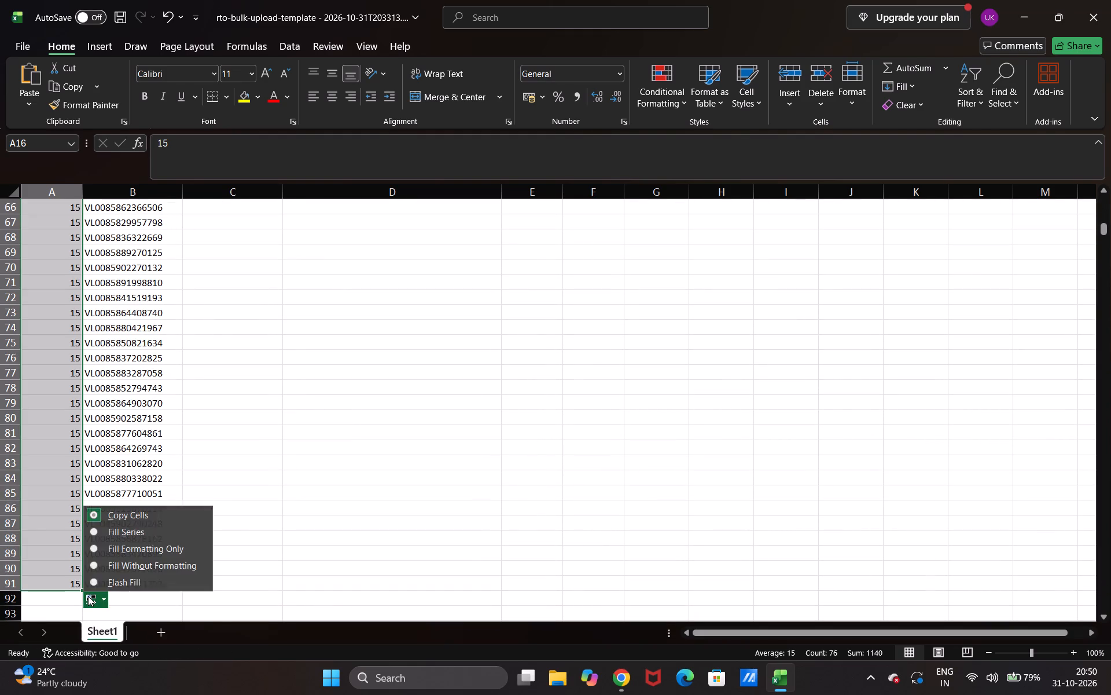
left_click(145, 534)
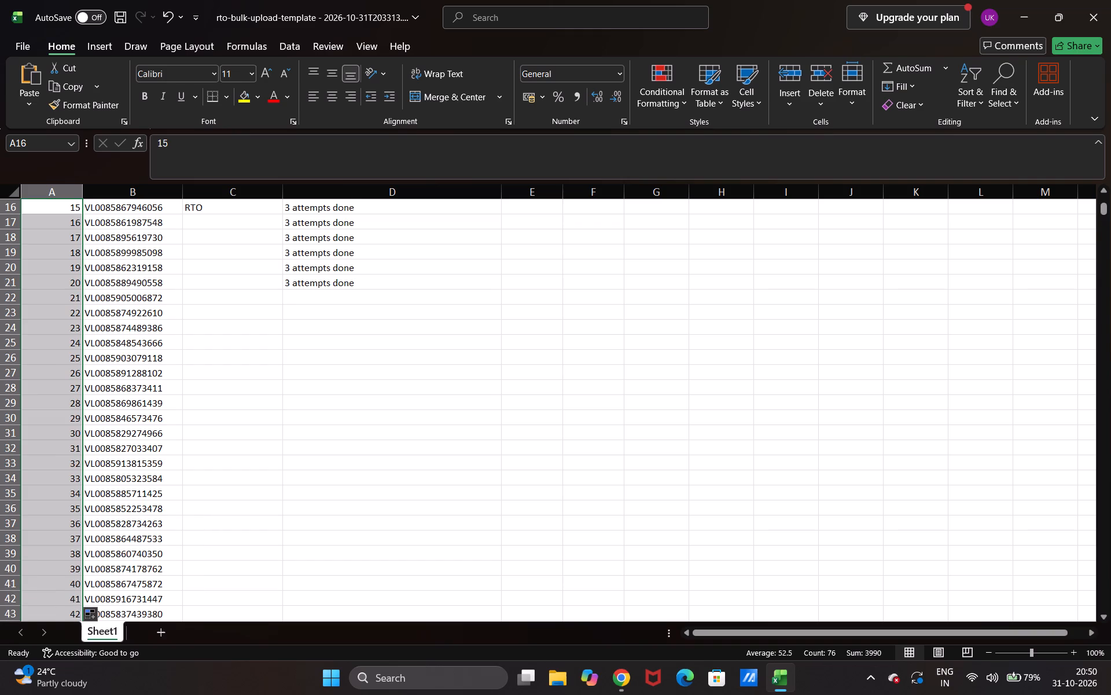
Fill the RTO status from C16 down to C91, matching the last AWB row.
scroll(78, 471, "up", 6)
left_click(264, 445)
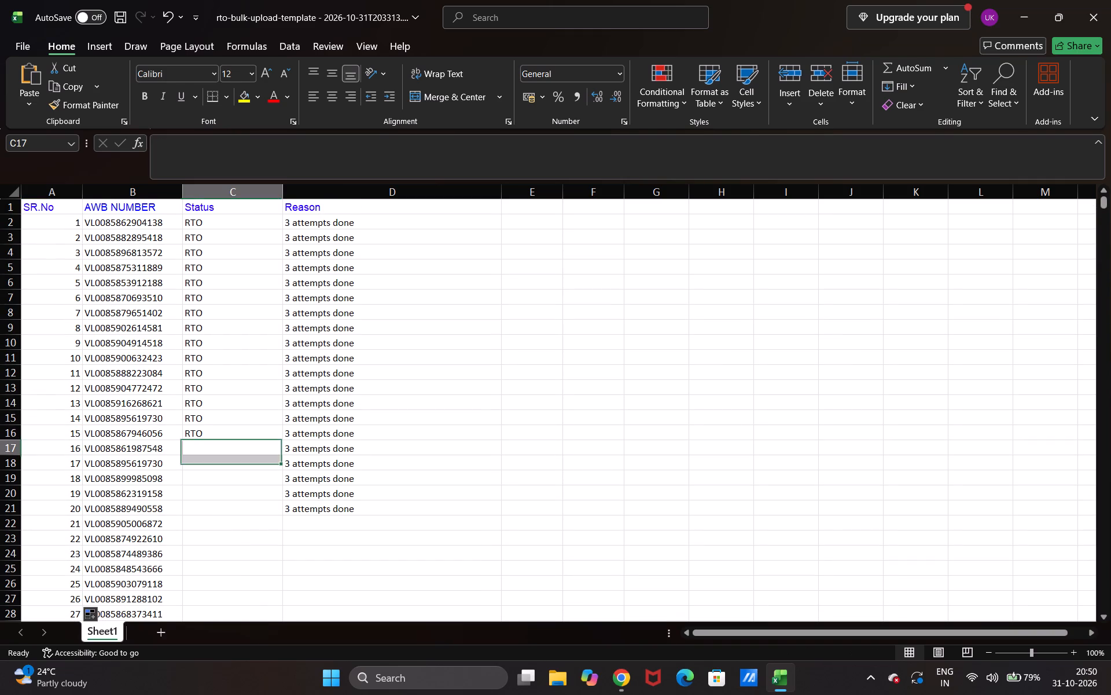
scroll(125, 428, "down", 20)
scroll(125, 428, "down", 7)
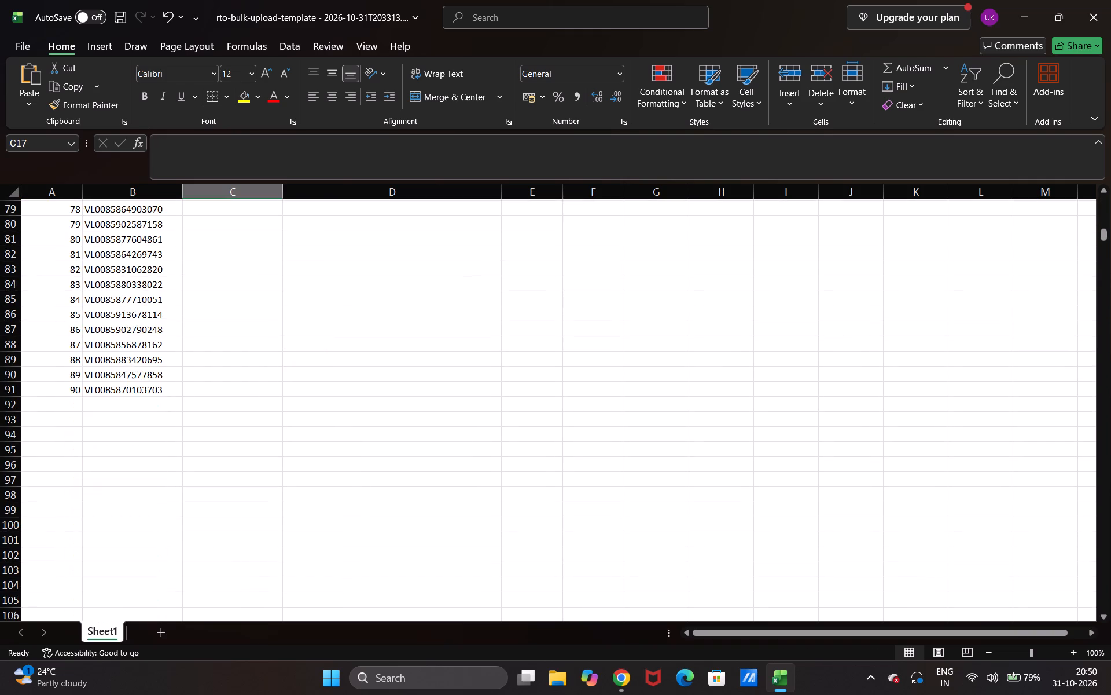
scroll(130, 415, "up", 20)
scroll(130, 415, "up", 10)
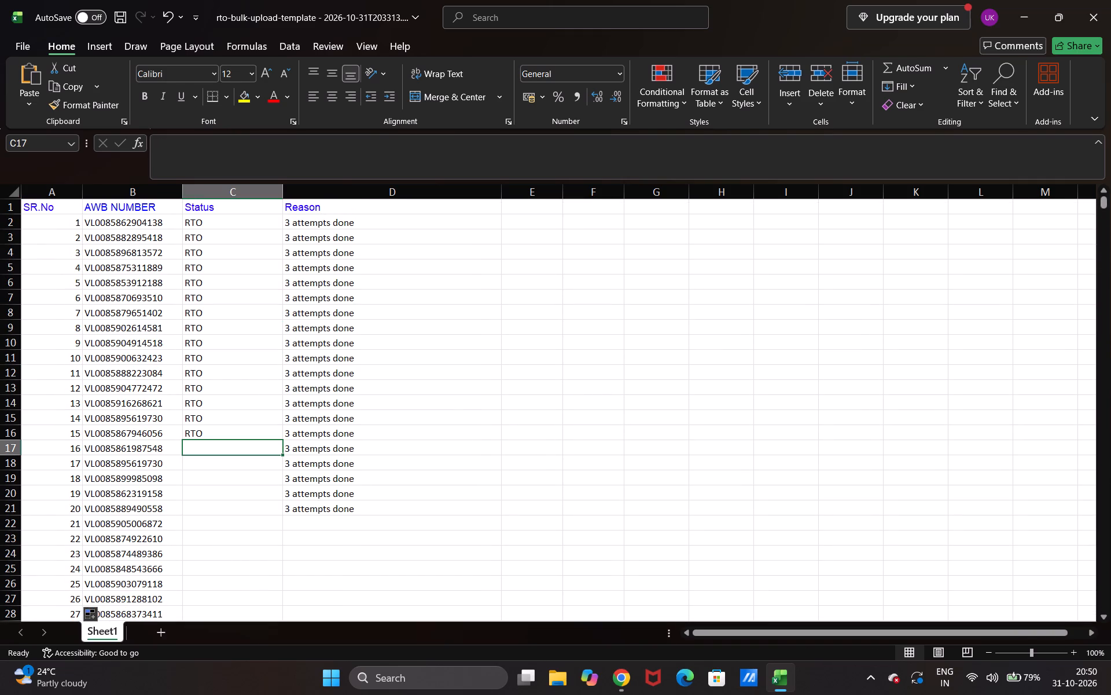
left_click(225, 435)
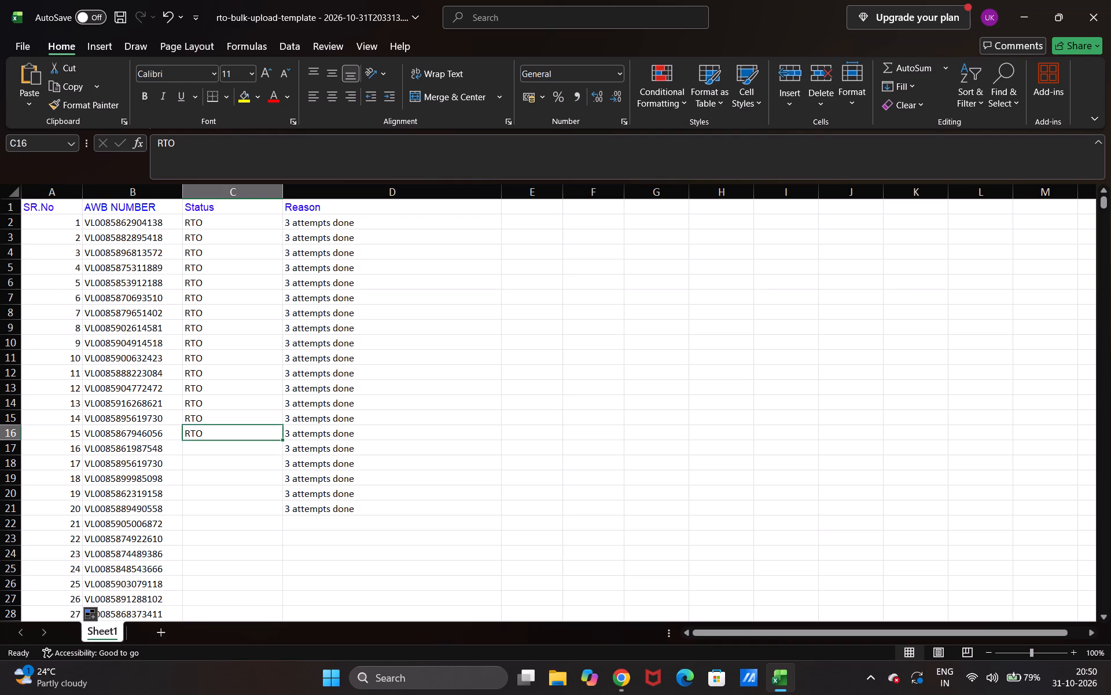
left_click_drag(283, 438, 281, 672)
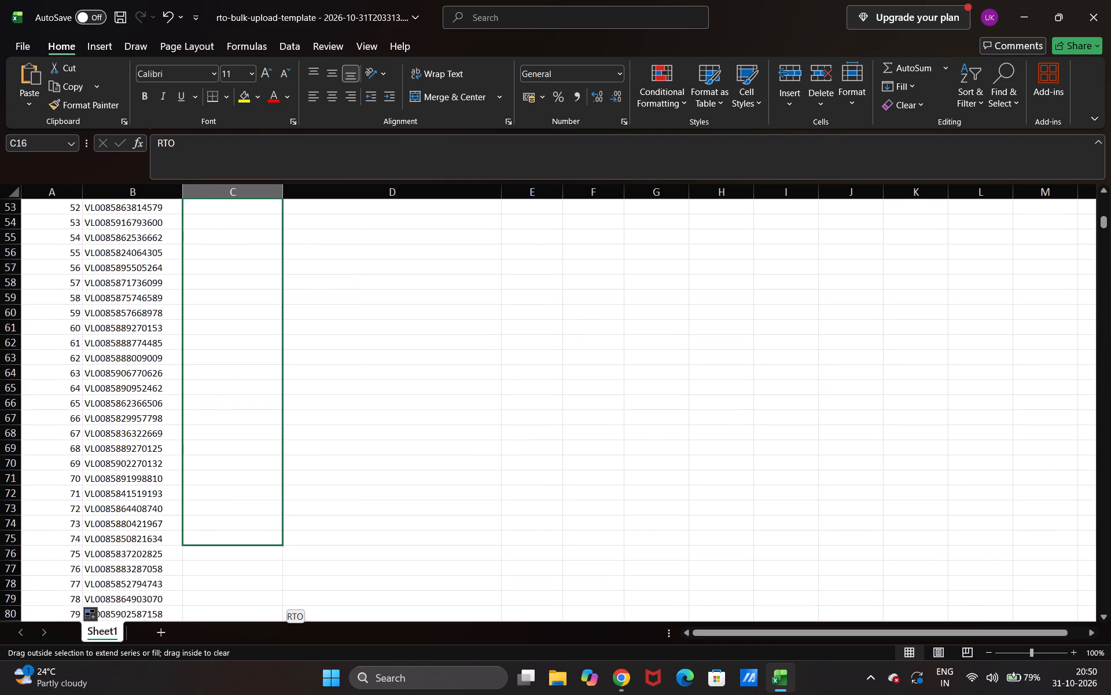
left_click_drag(281, 672, 273, 563)
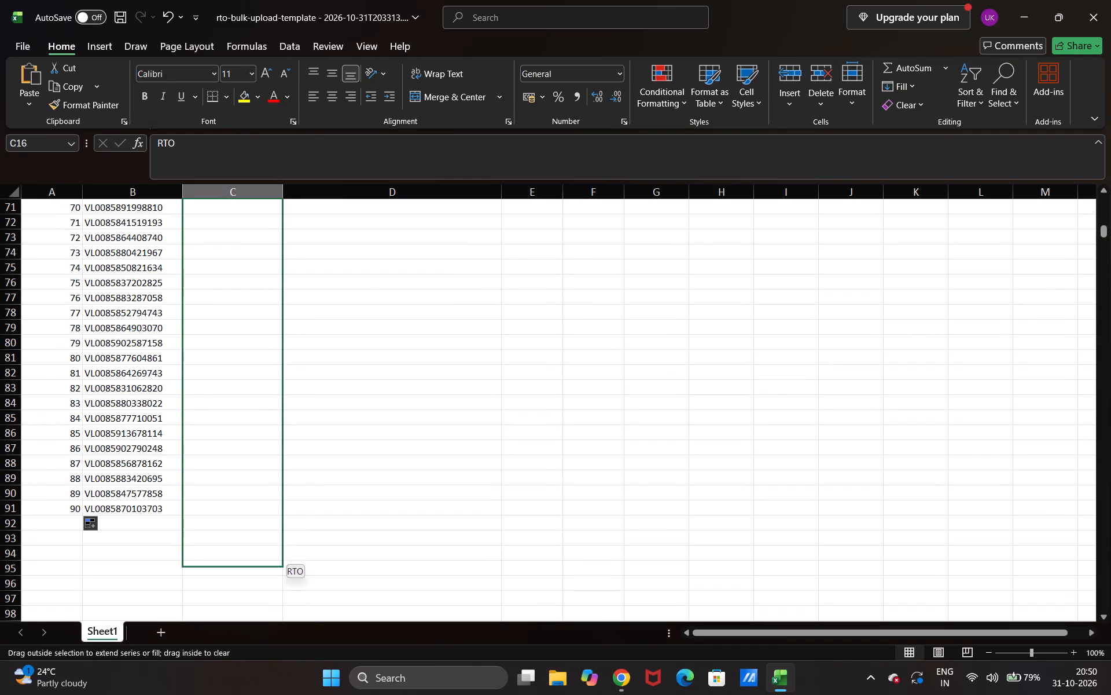
left_click_drag(273, 563, 266, 514)
scroll(293, 510, "up", 8)
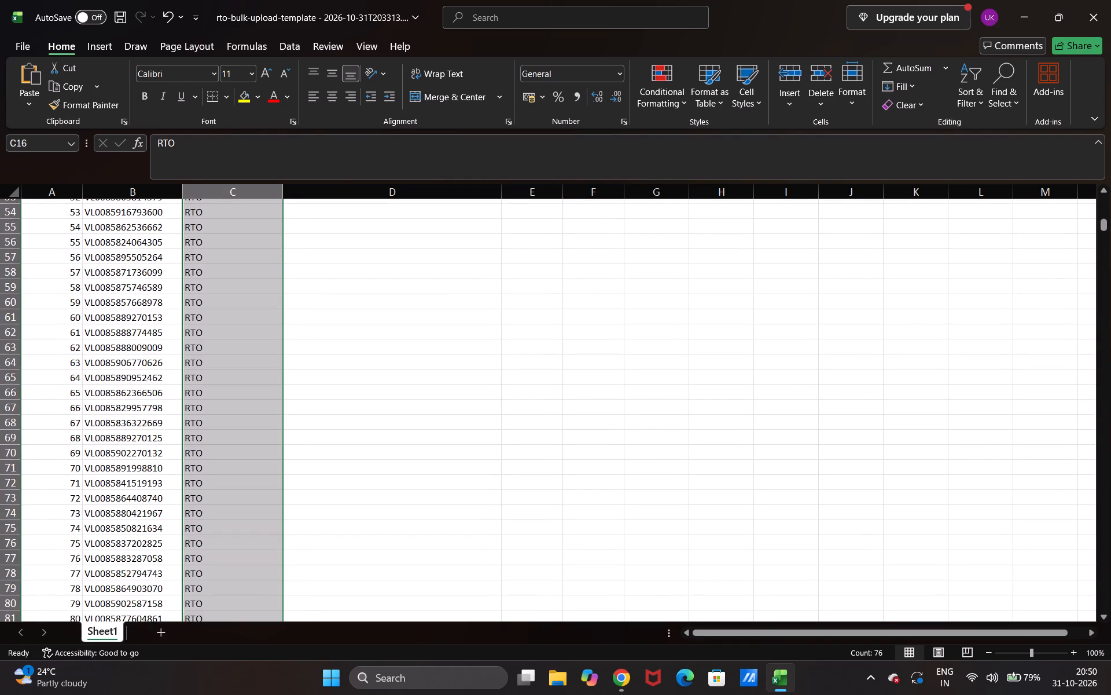
Fill the reason '3 attempts done' from D21 down to D91 using the Copy Cells fill option.
scroll(319, 509, "up", 17)
left_click(327, 511)
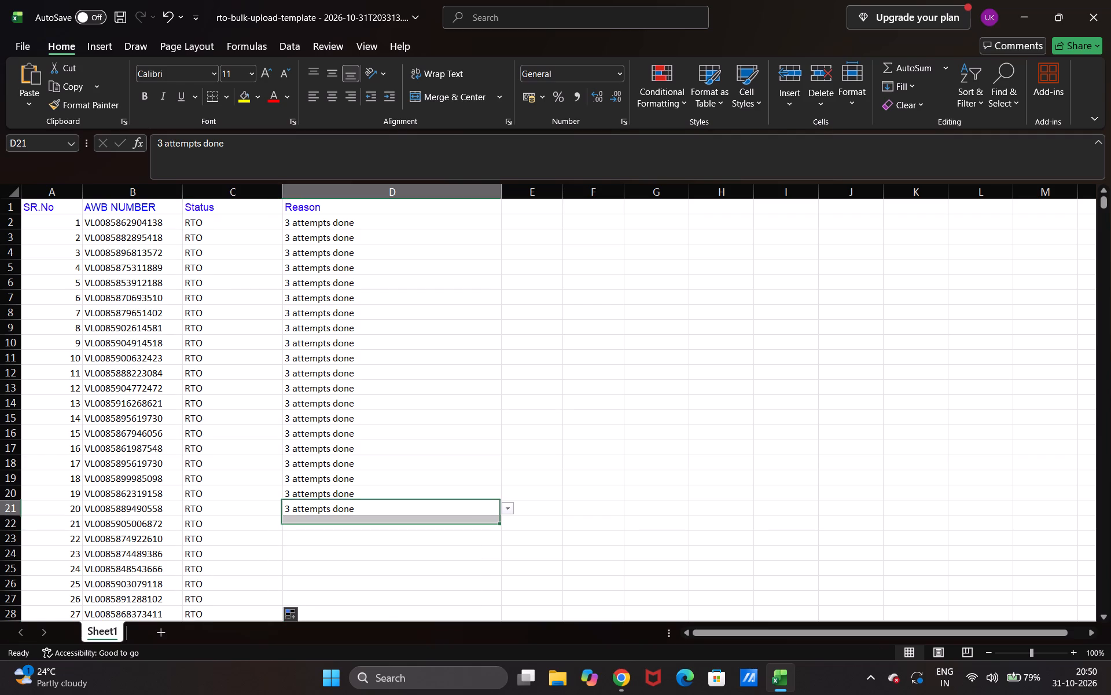
left_click_drag(500, 514, 496, 649)
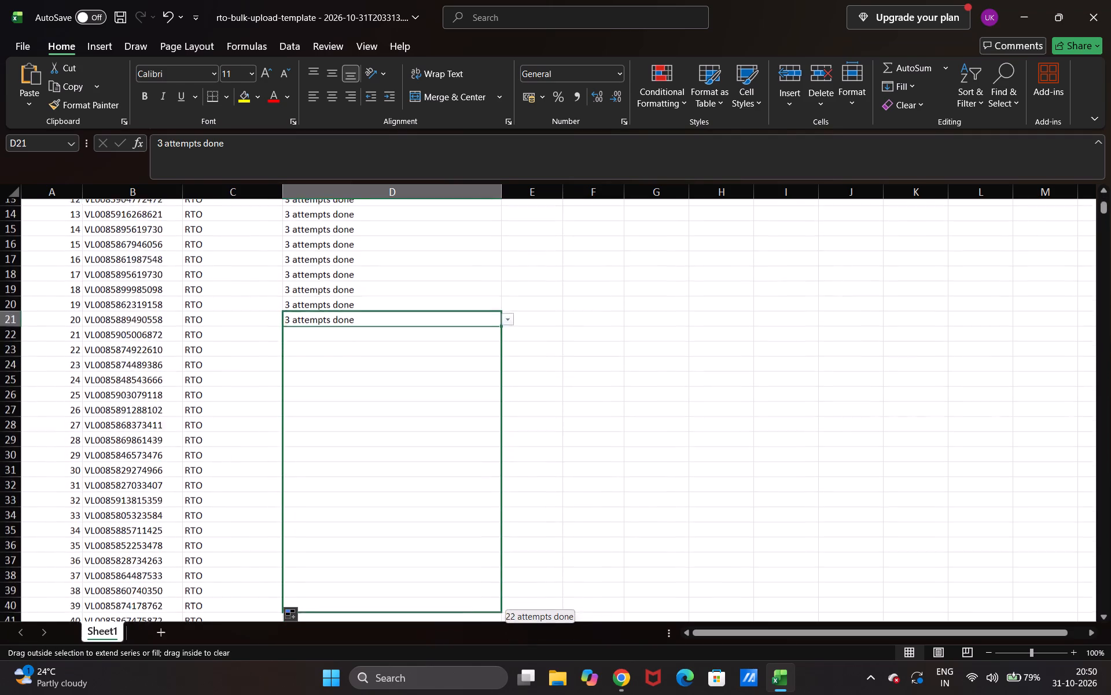
left_click_drag(496, 649, 496, 675)
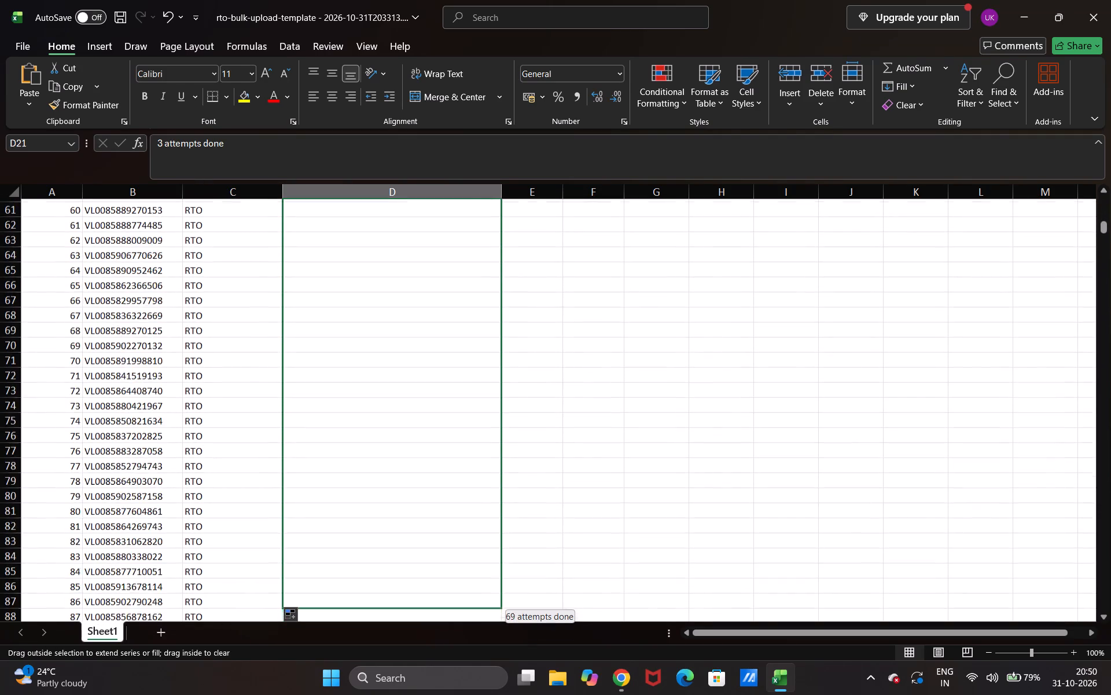
left_click_drag(496, 675, 474, 514)
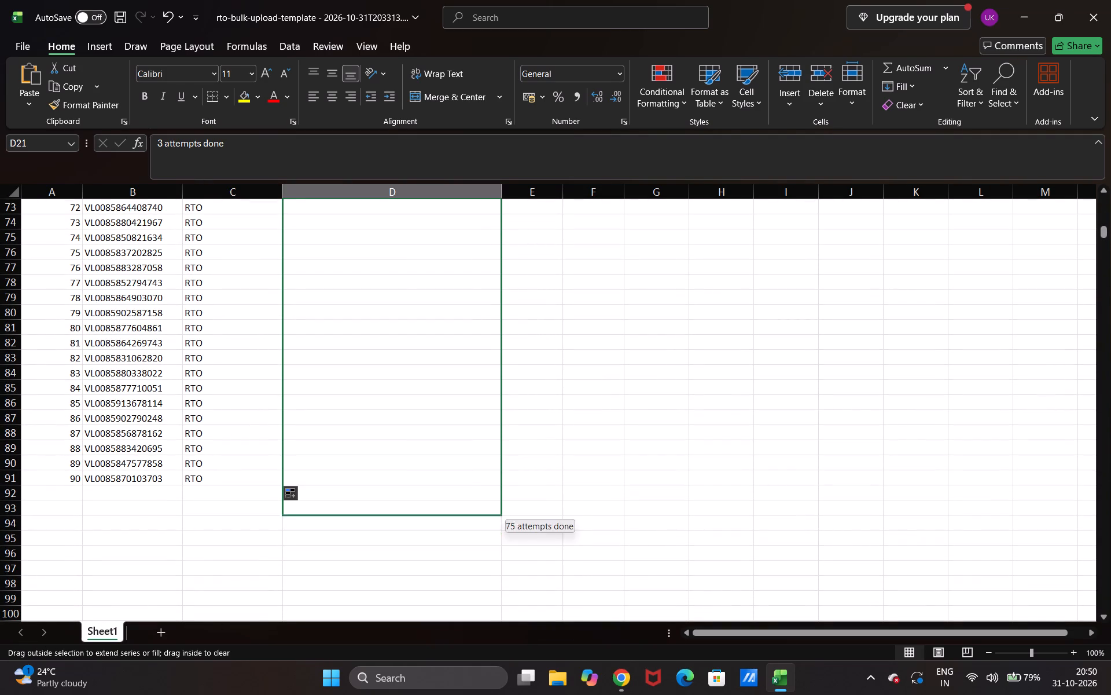
left_click_drag(474, 514, 476, 481)
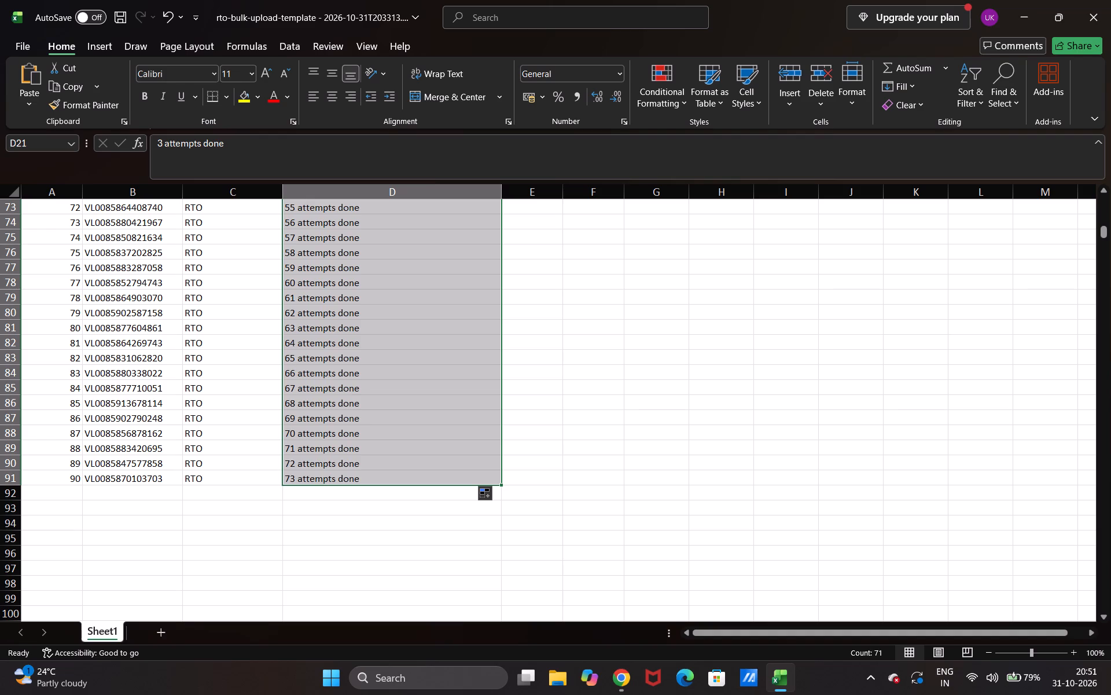
left_click(491, 498)
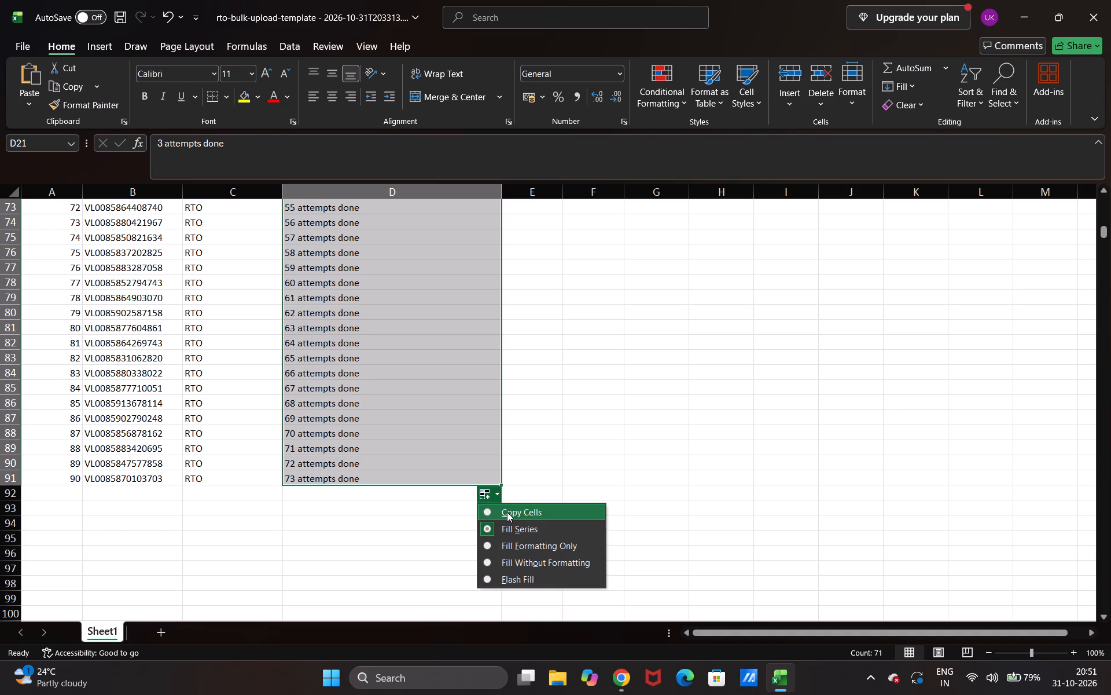
left_click(507, 512)
Review the serial number, status and reason columns from the first row down to the last AWB row.
scroll(352, 471, "up", 6)
scroll(357, 471, "down", 18)
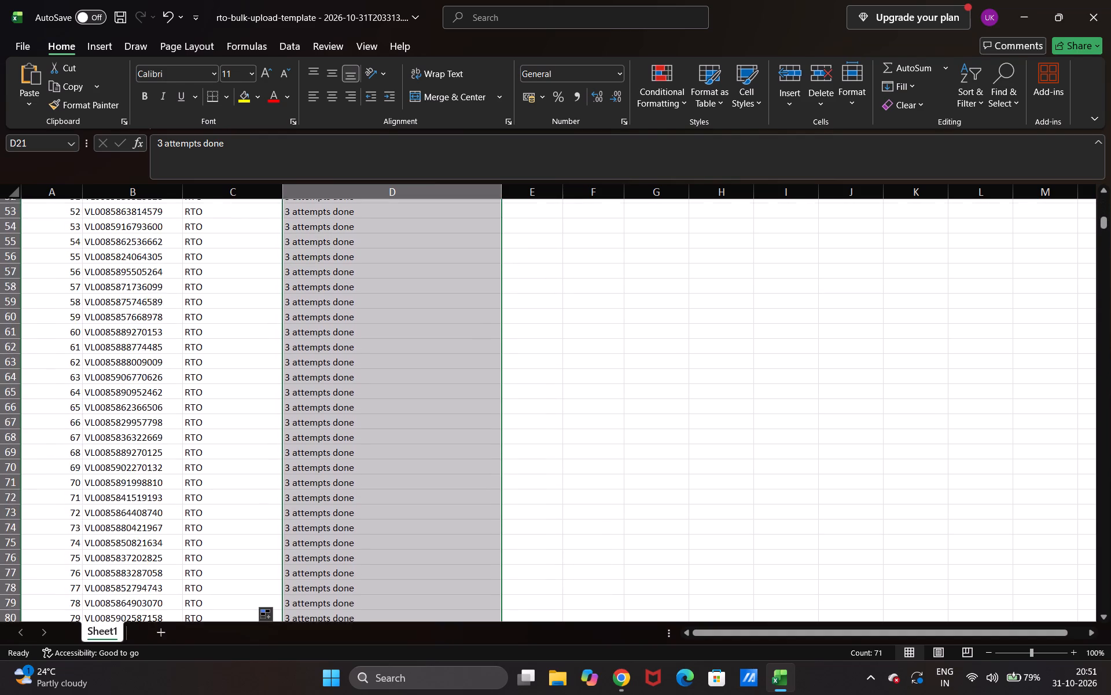
scroll(420, 487, "down", 10)
scroll(432, 494, "up", 20)
scroll(432, 494, "up", 9)
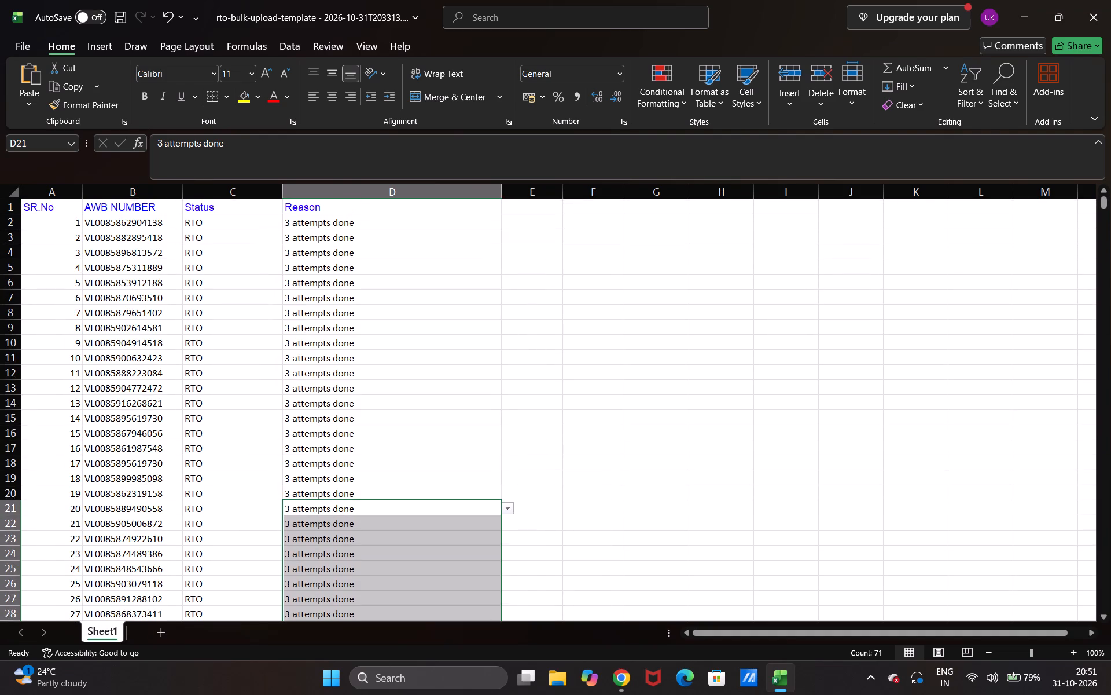
left_click(373, 416)
scroll(160, 272, "up", 2)
scroll(164, 276, "down", 19)
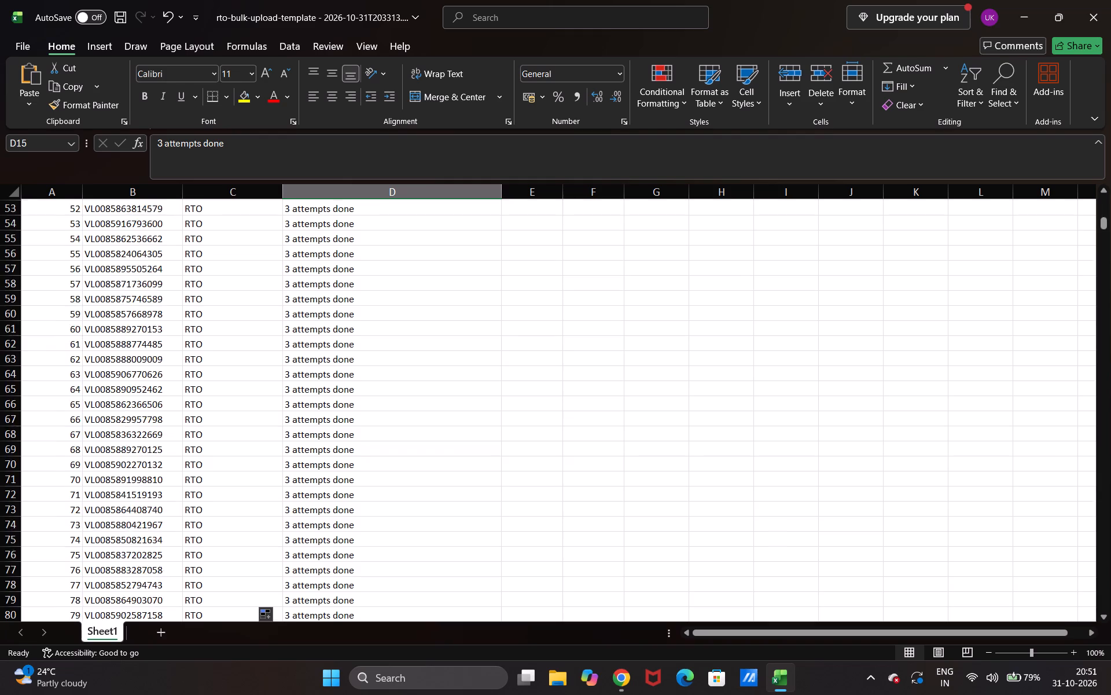
scroll(156, 316, "down", 5)
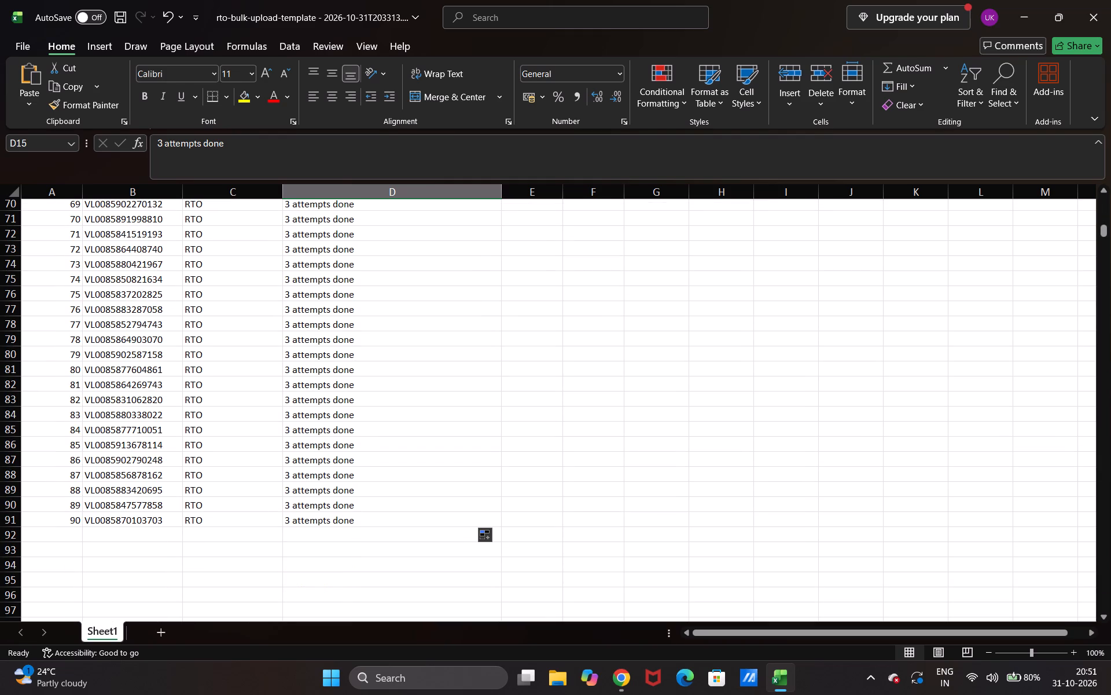
Save the completed RTO bulk upload workbook.
key("ctrl+s")
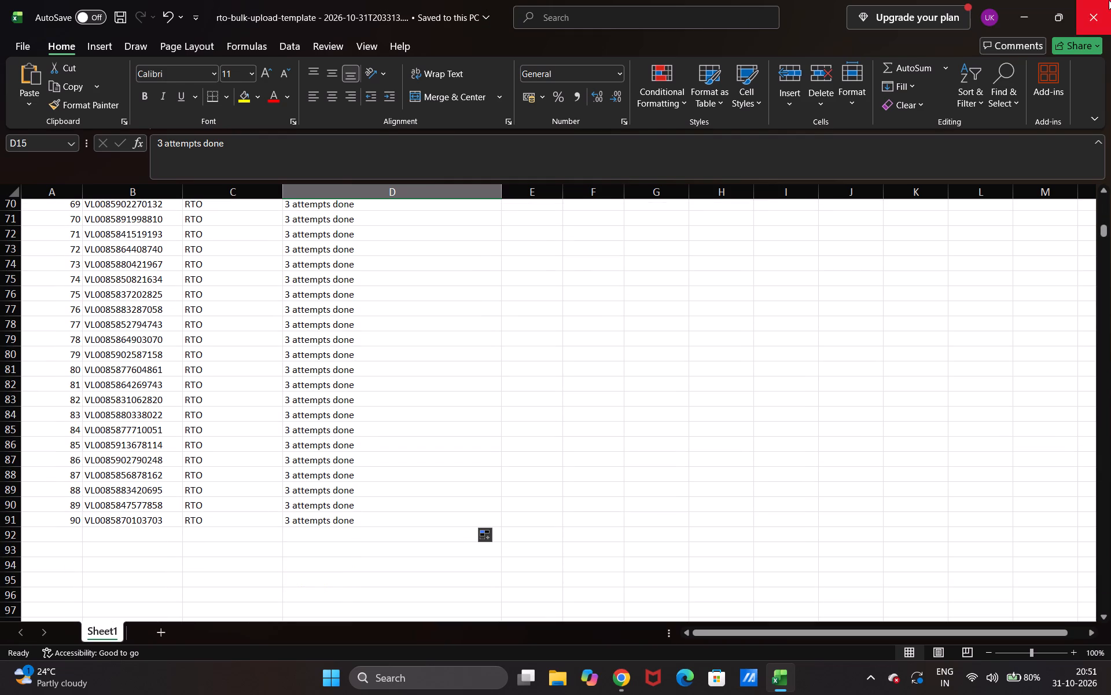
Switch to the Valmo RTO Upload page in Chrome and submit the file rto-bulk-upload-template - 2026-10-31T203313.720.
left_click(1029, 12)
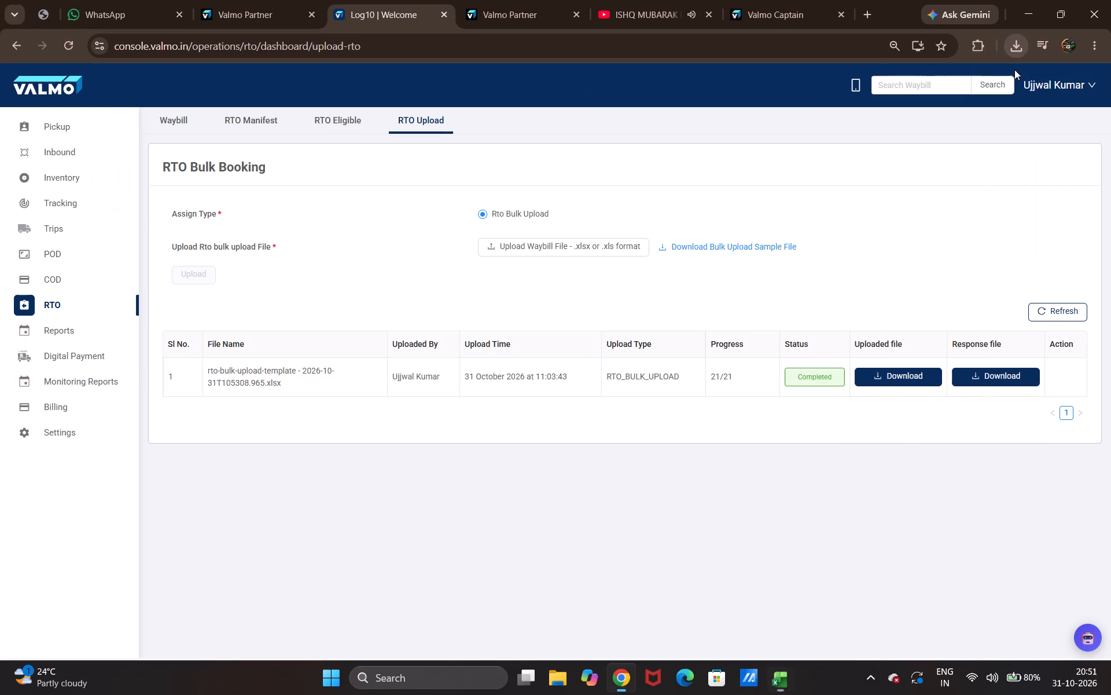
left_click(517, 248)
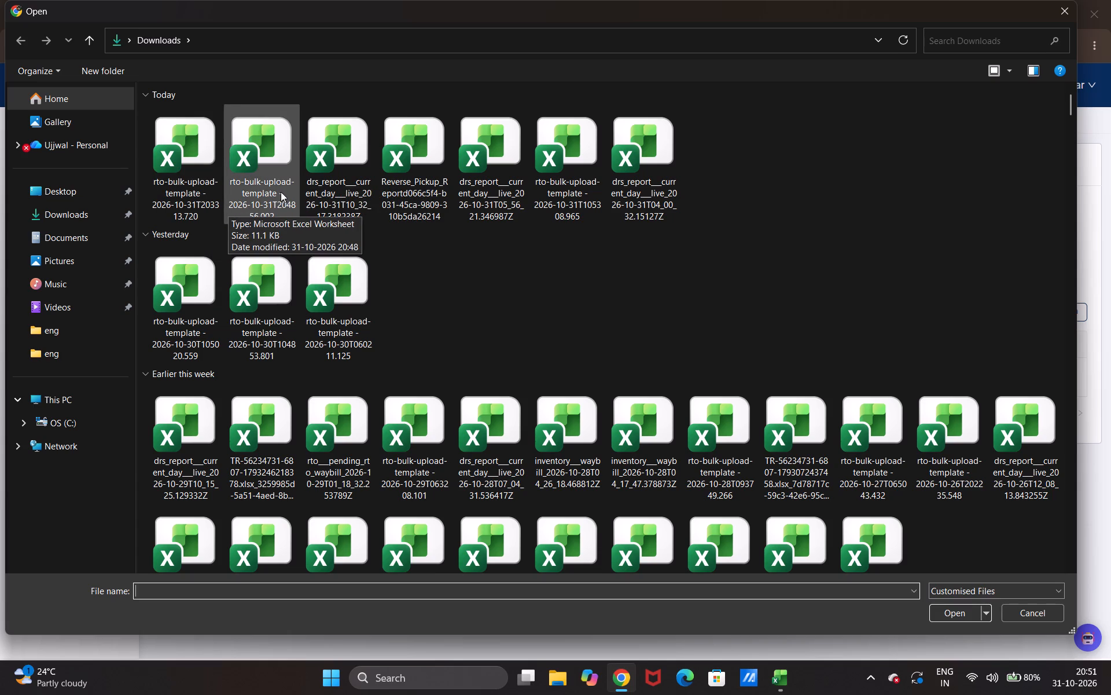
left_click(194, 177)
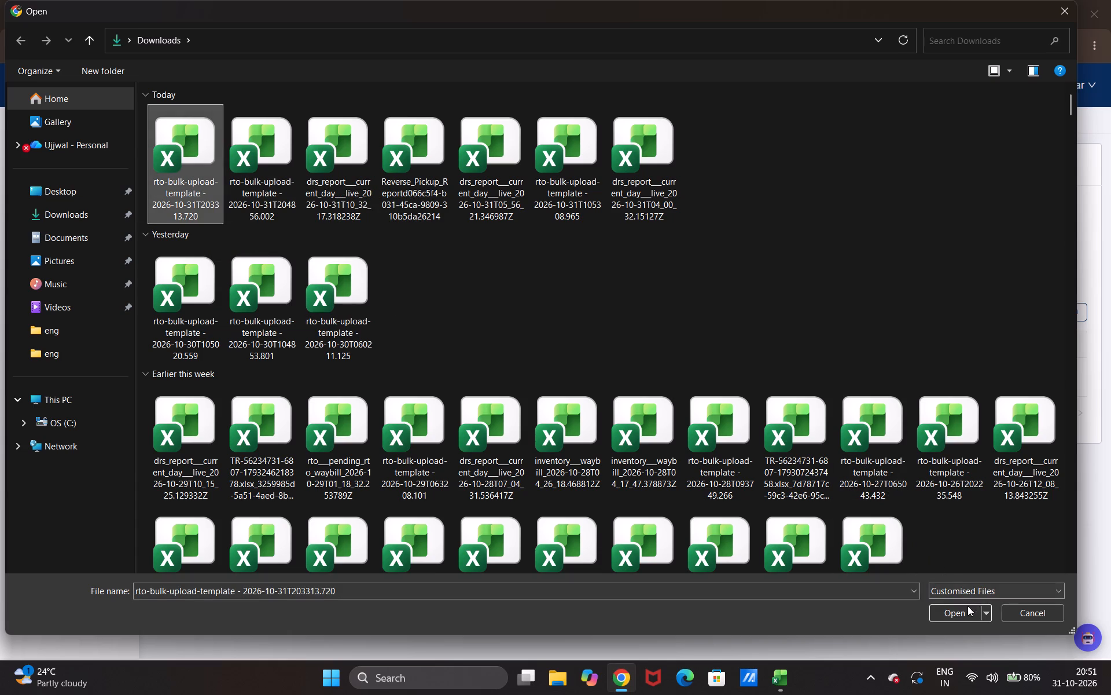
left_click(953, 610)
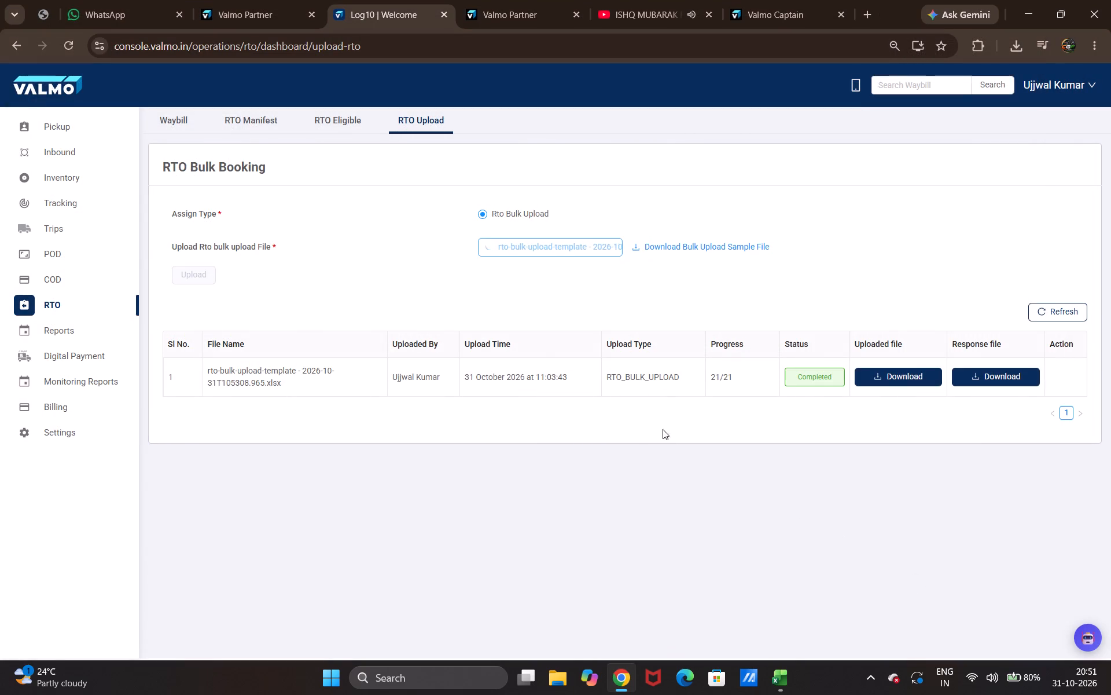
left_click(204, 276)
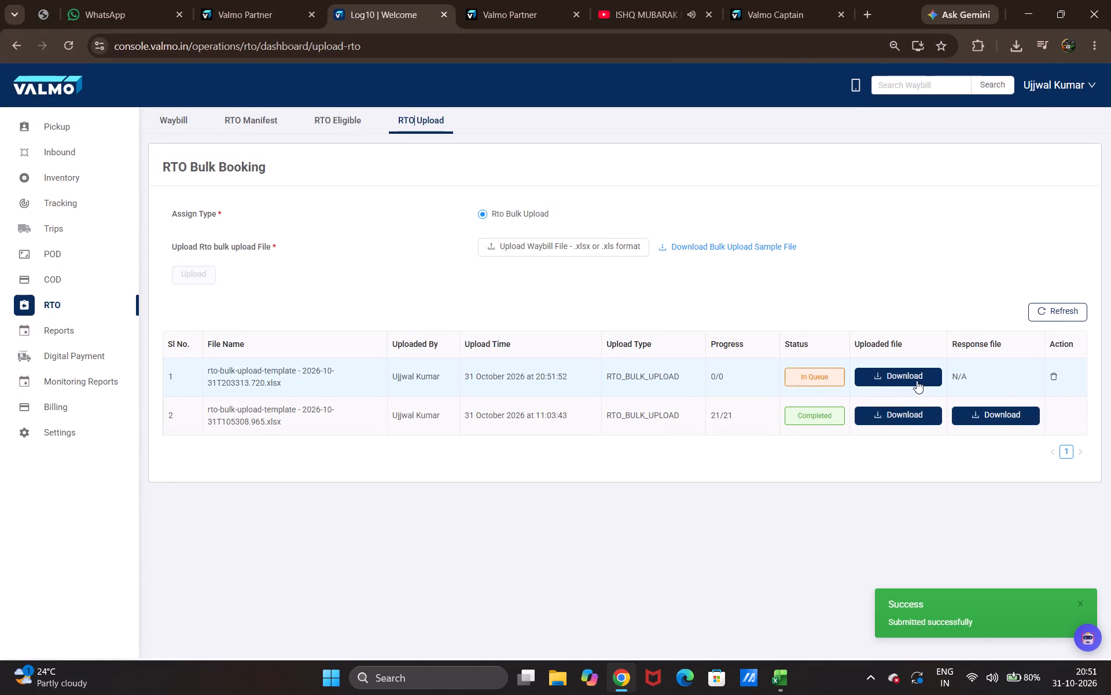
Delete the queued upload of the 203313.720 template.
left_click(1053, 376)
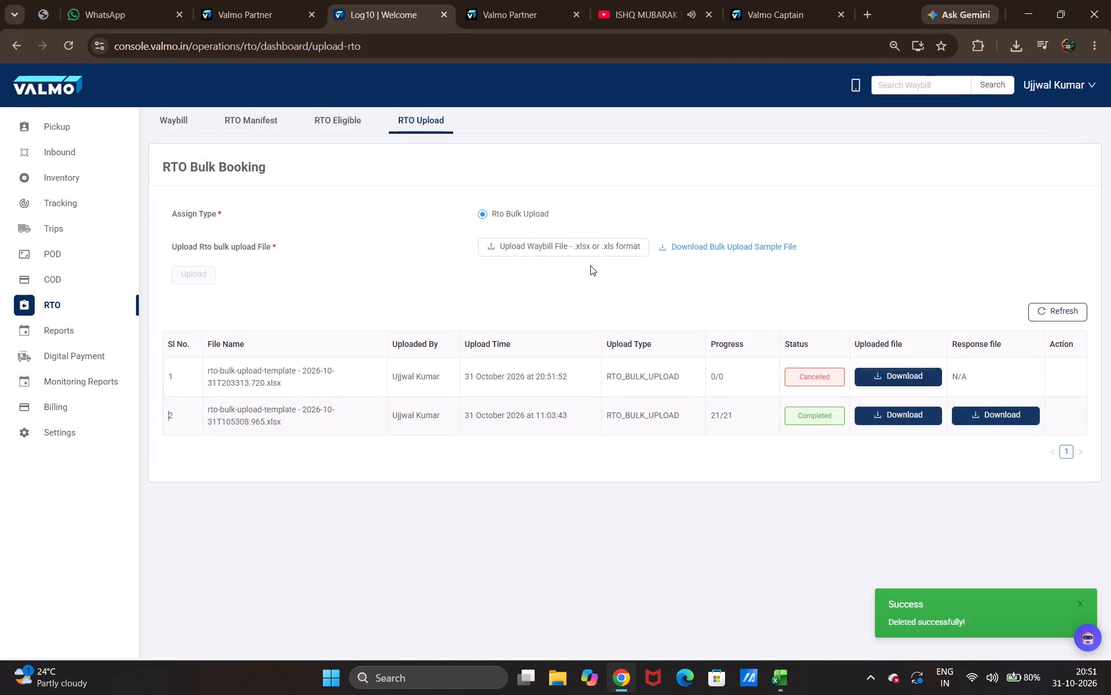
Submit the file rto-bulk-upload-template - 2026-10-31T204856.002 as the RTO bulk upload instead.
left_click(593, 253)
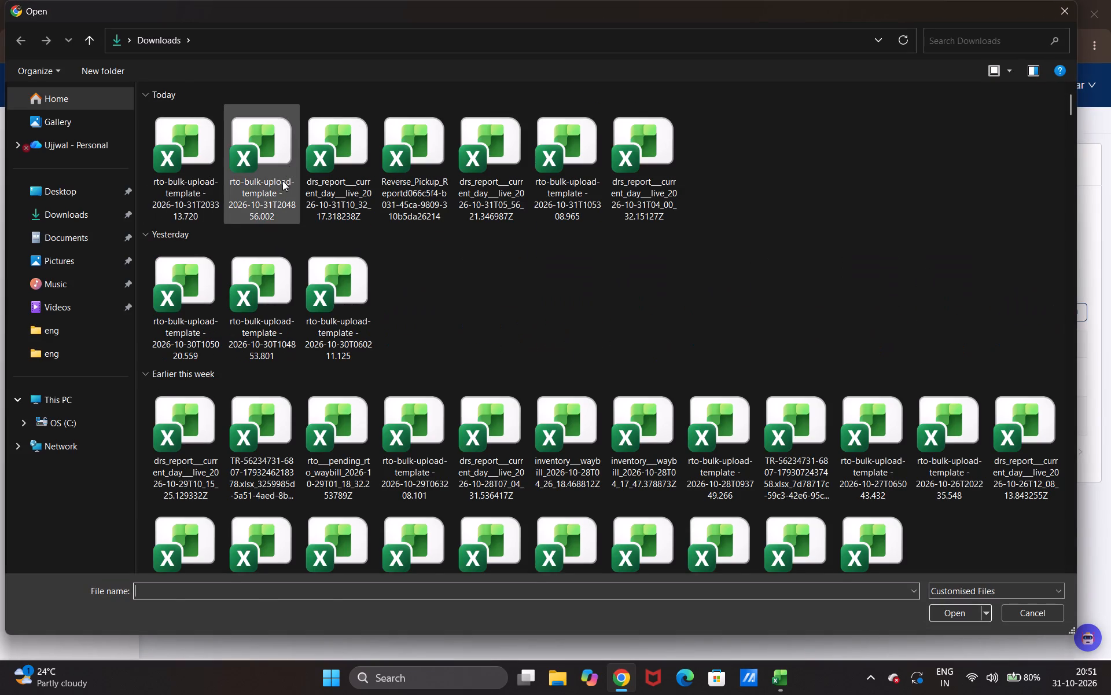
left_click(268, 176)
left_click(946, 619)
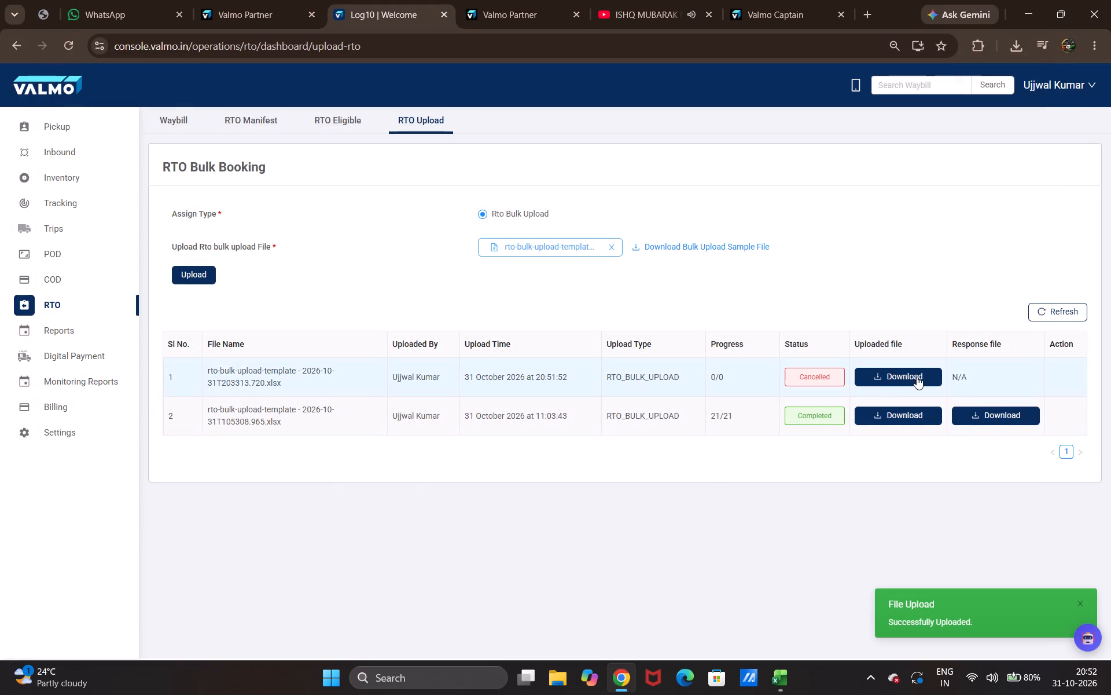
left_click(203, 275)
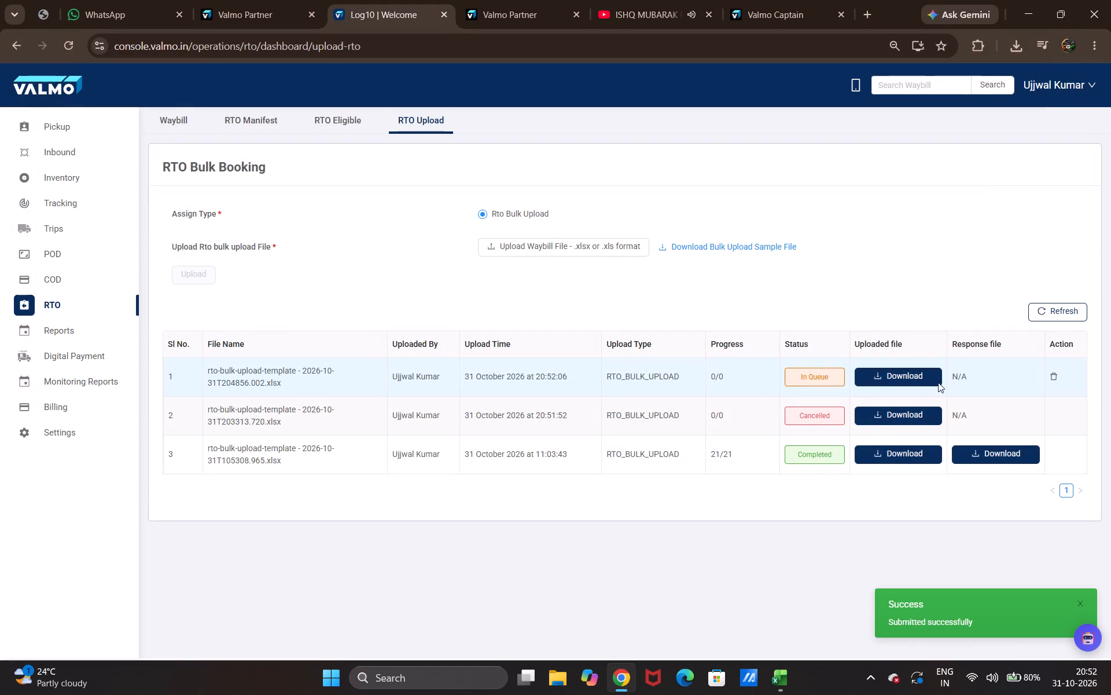
Refresh the upload list repeatedly to check the processing status of the 204856.002 upload.
left_click(1069, 311)
left_click(1054, 313)
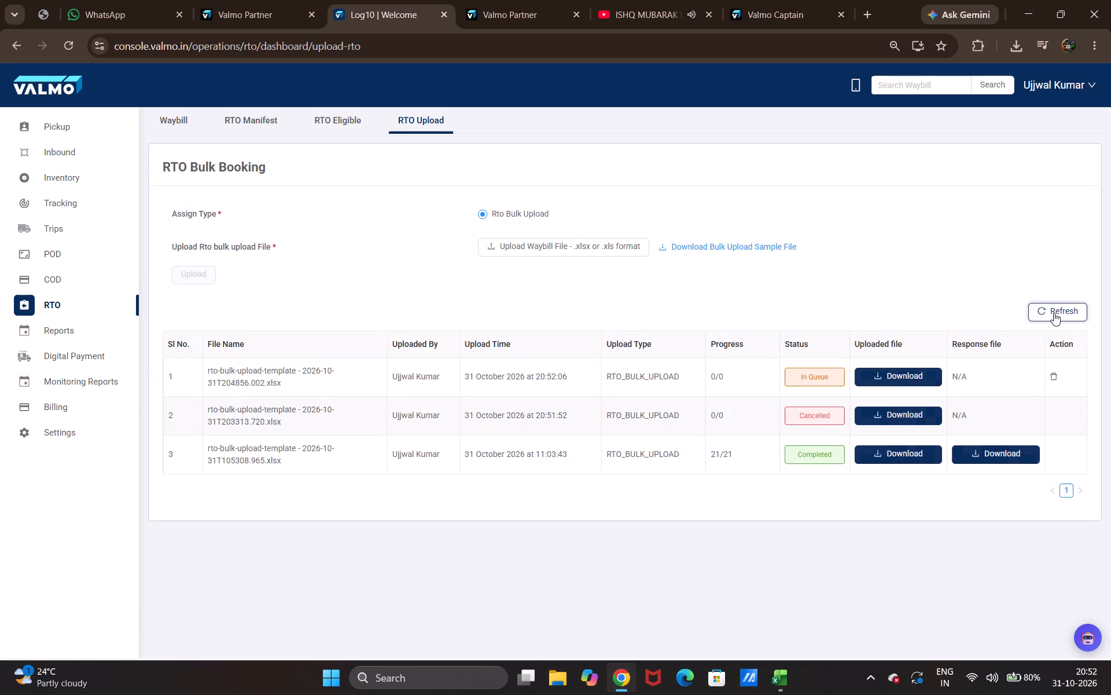
left_click(1055, 311)
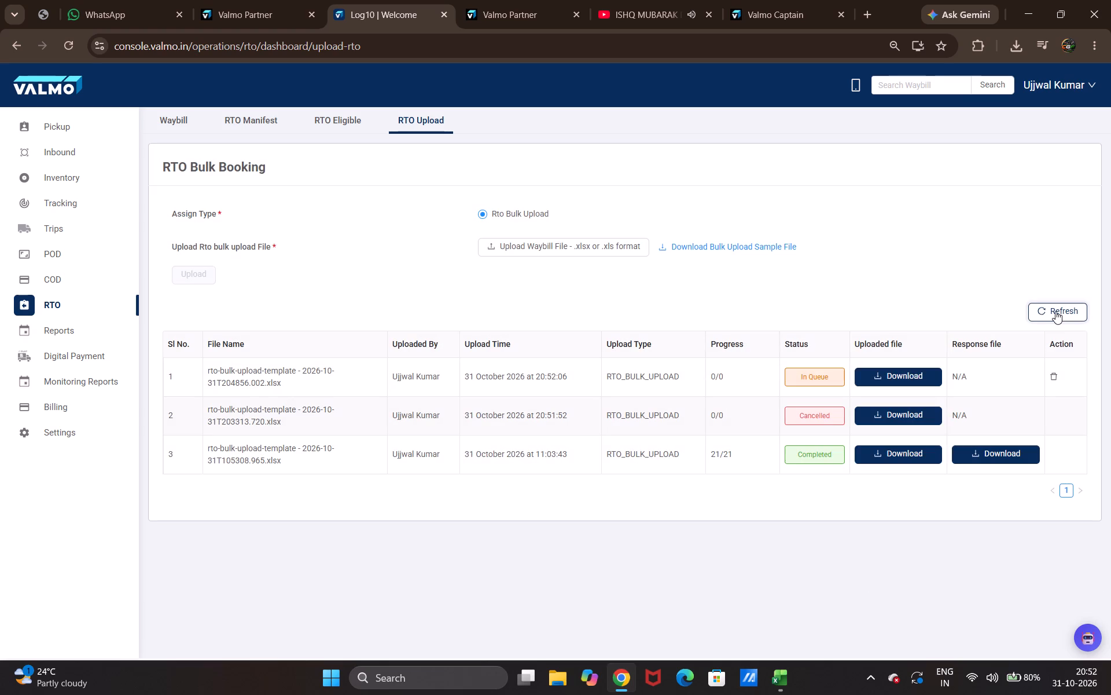
left_click(1055, 311)
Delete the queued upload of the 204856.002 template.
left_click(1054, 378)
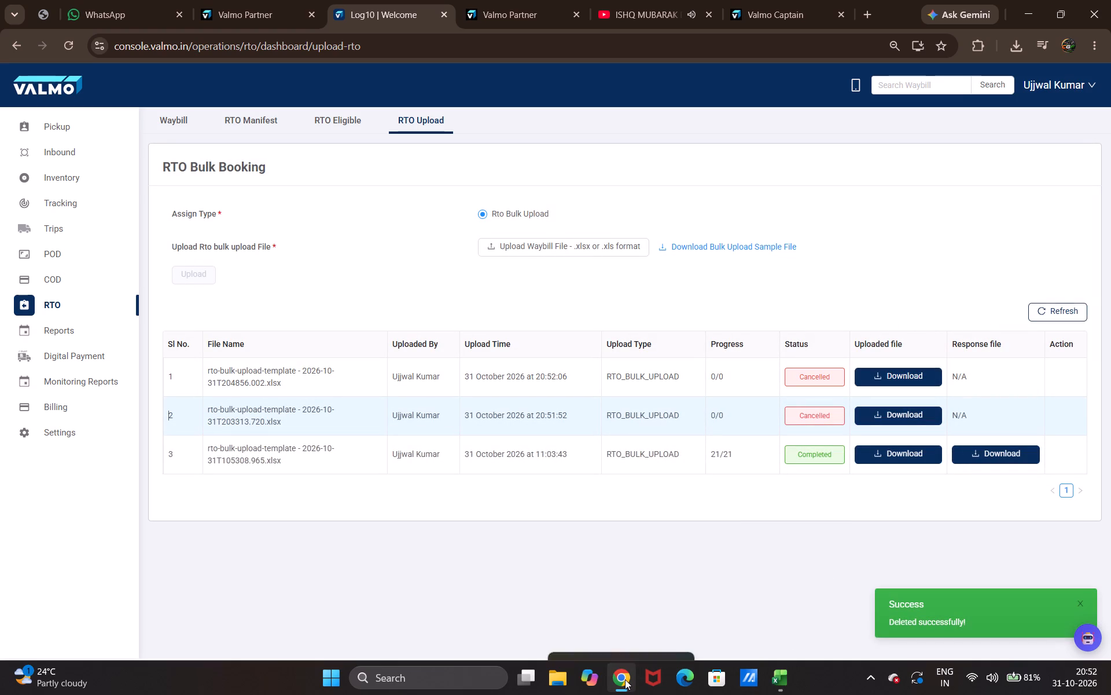
Switch to Excel and check the completed workbook's file name and its rows.
left_click(781, 682)
scroll(234, 324, "up", 2)
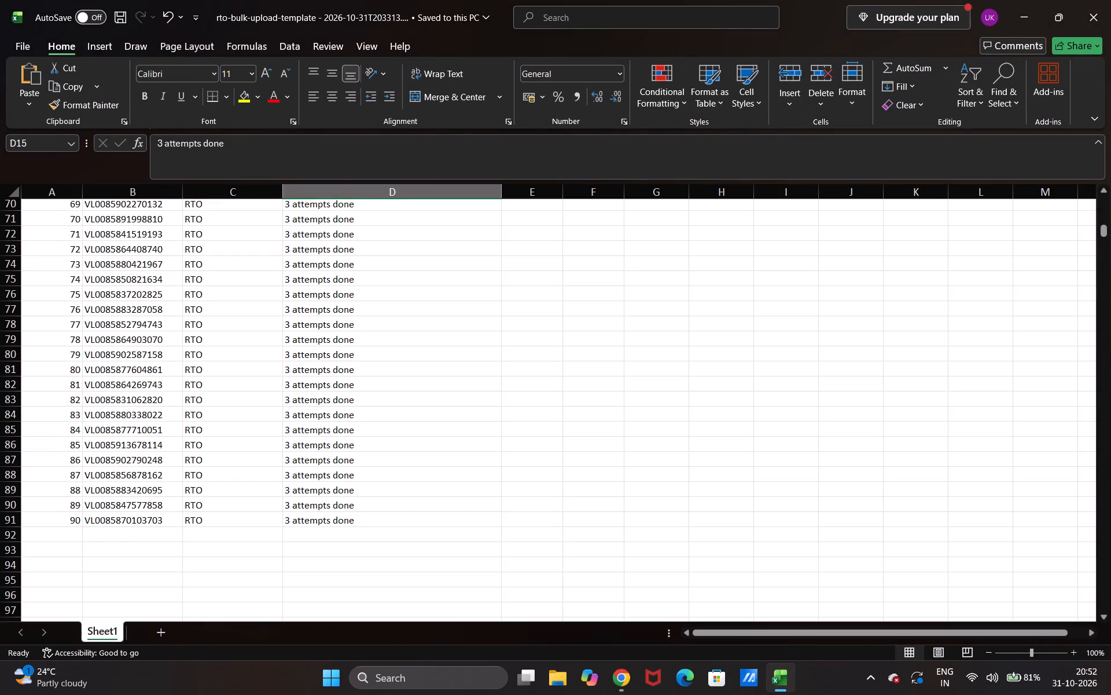
scroll(245, 335, "up", 20)
scroll(245, 335, "up", 17)
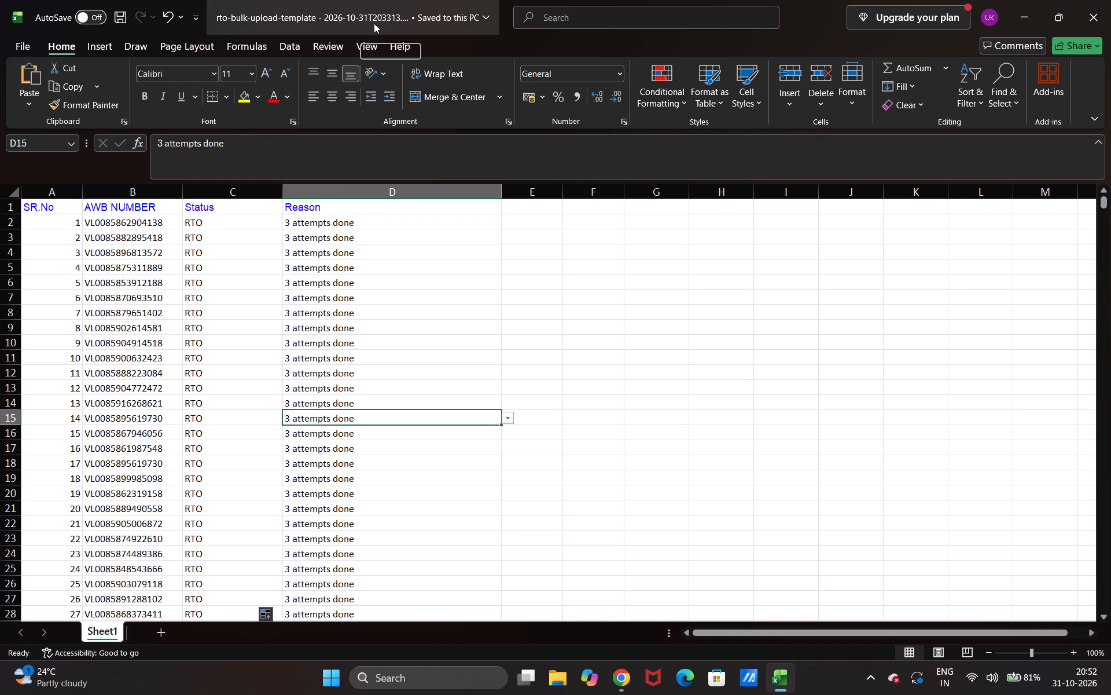
Return to Chrome and submit rto-bulk-upload-template - 2026-10-31T203313.720 for RTO bulk booking, rechecking the file name against the open workbook.
left_click(622, 671)
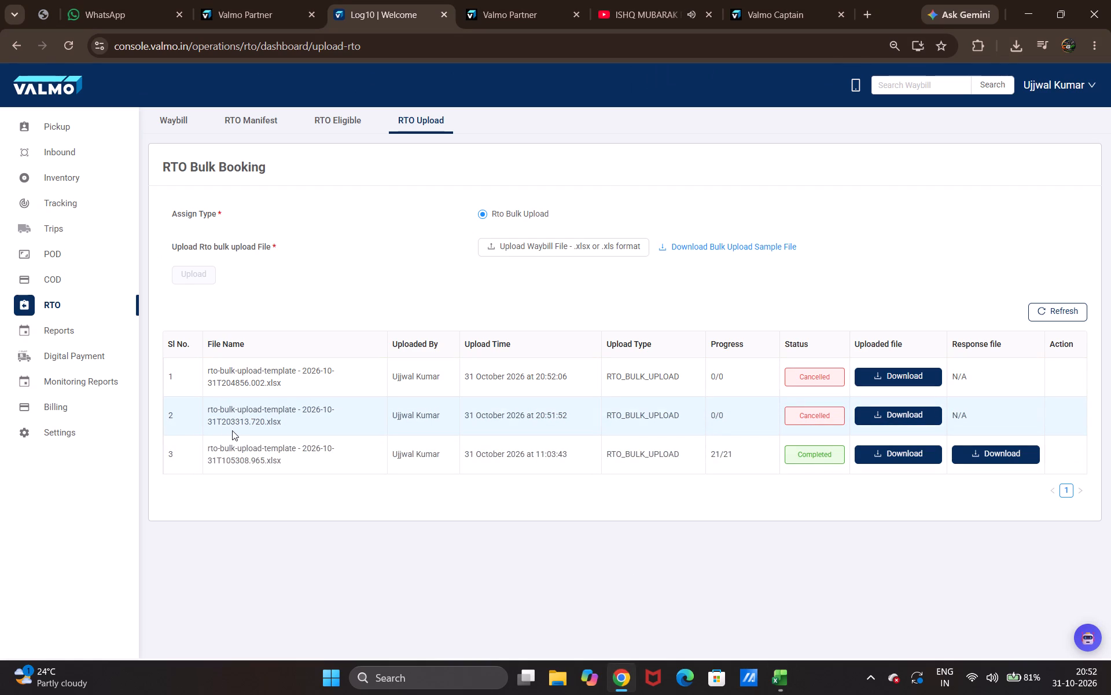
left_click(574, 250)
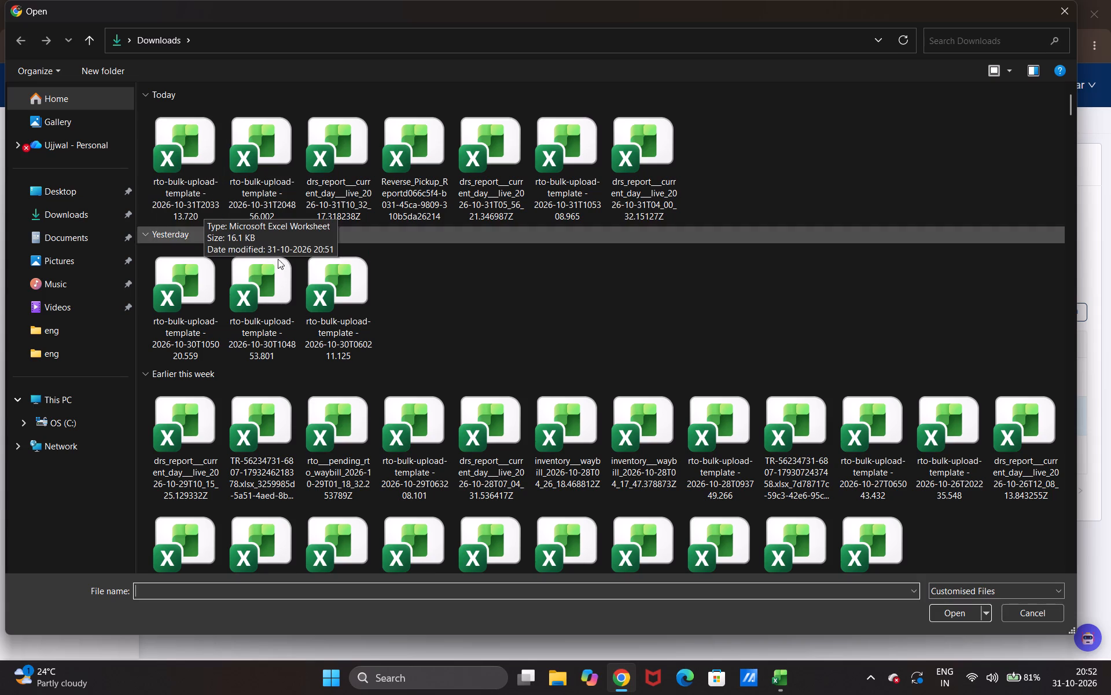
left_click(778, 683)
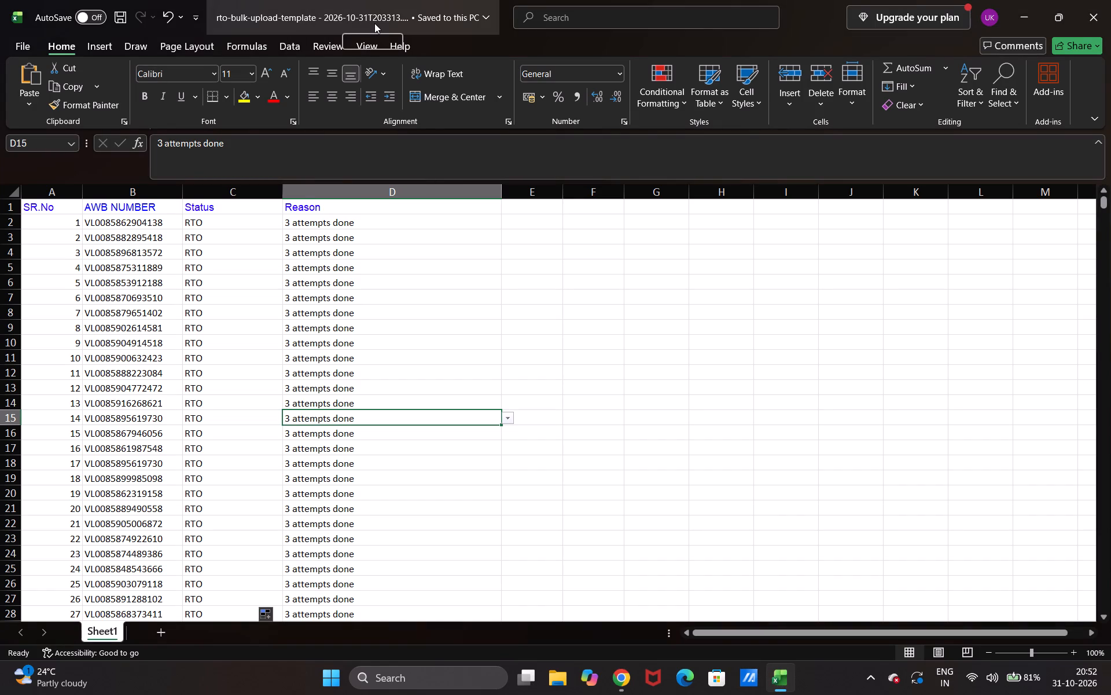
left_click(622, 677)
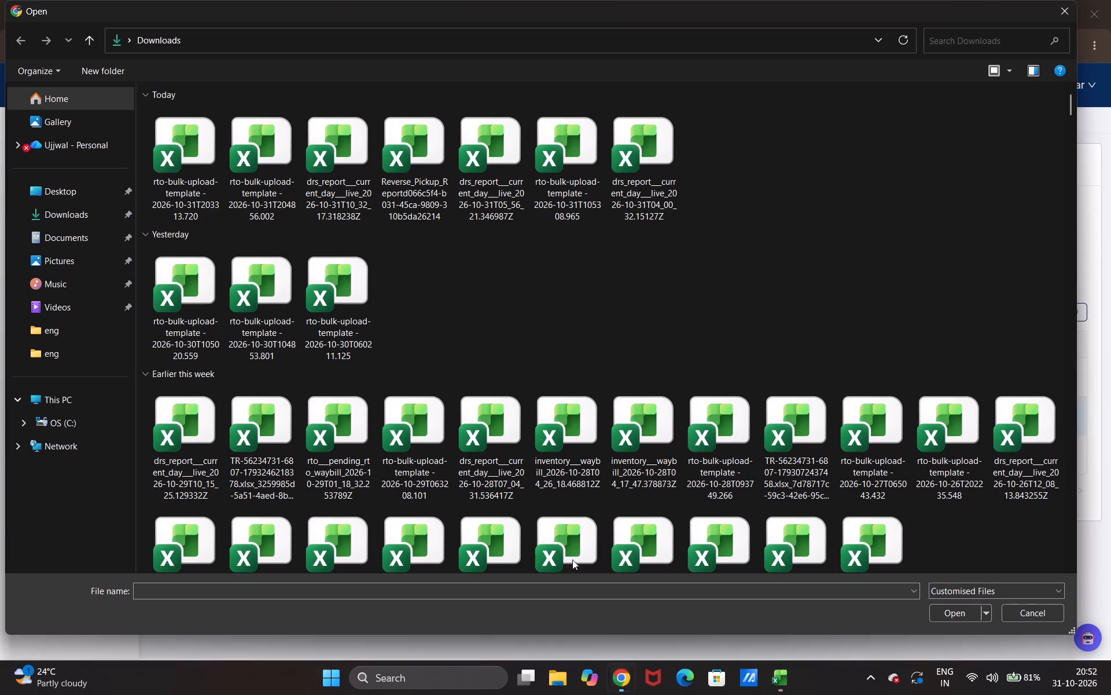
left_click(194, 173)
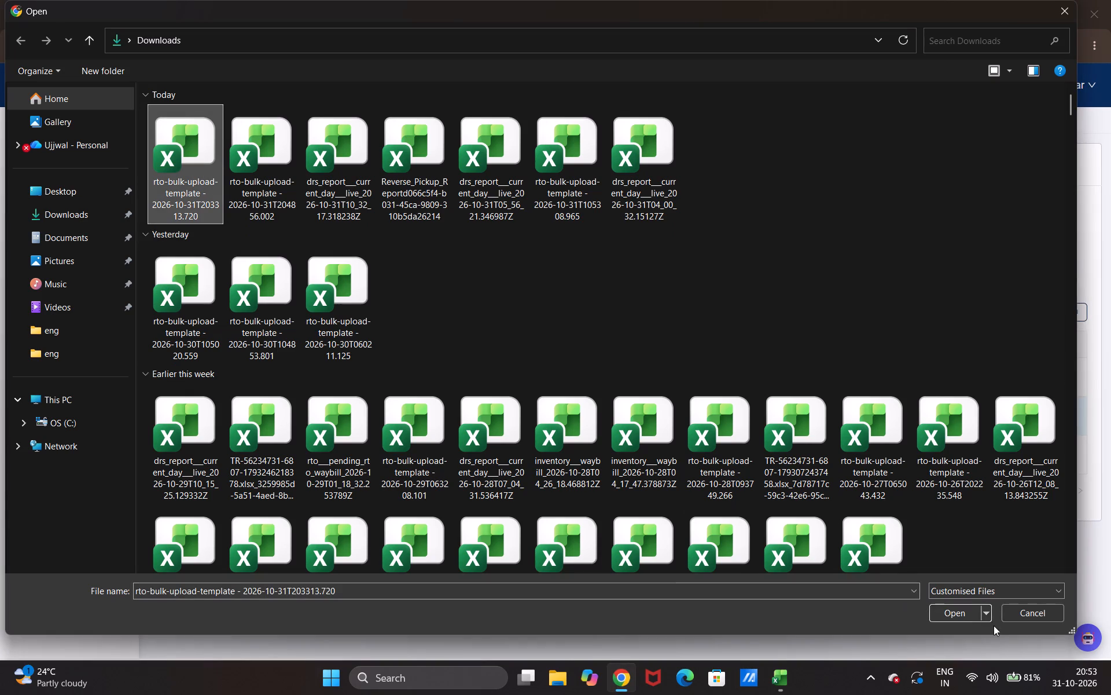
left_click(965, 610)
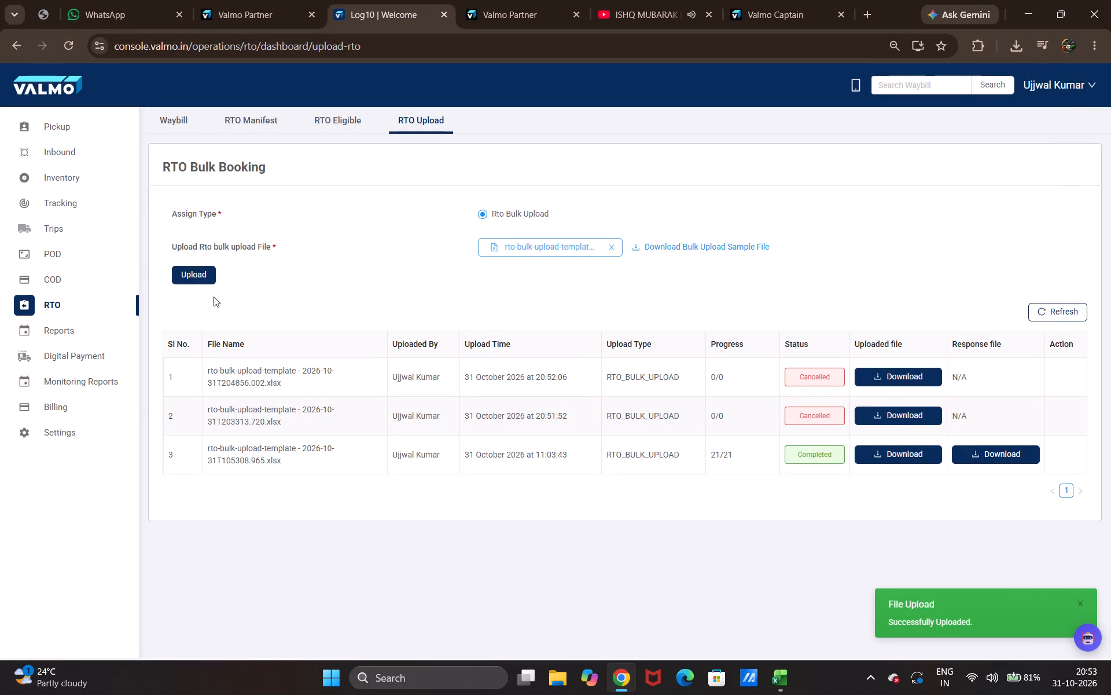
left_click(198, 269)
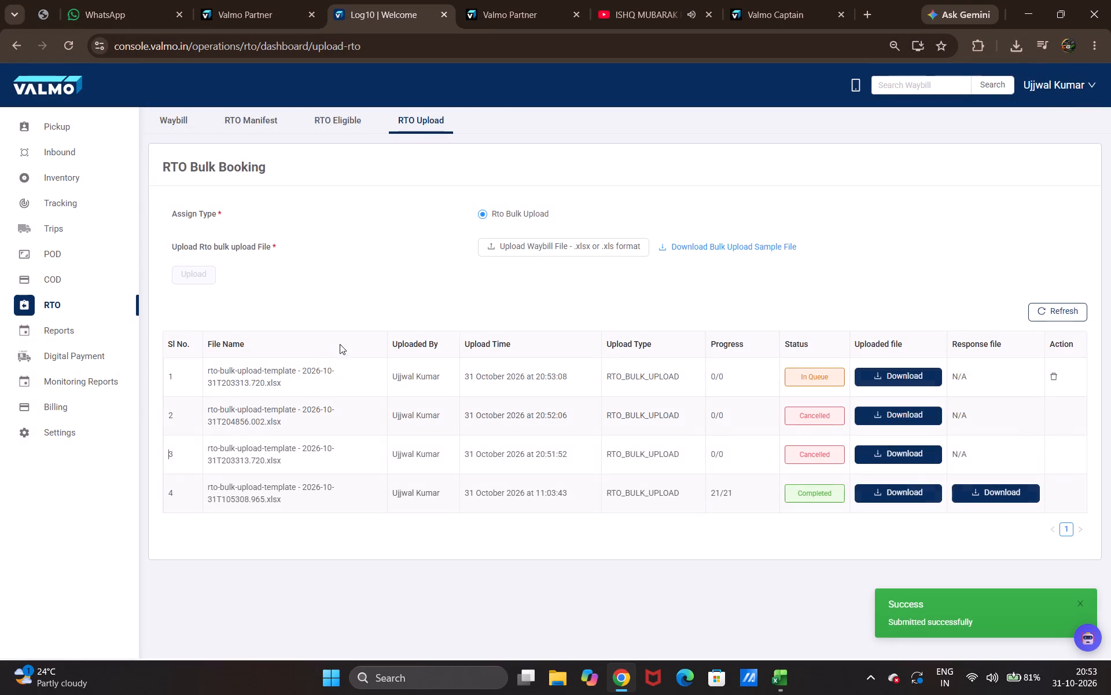
Refresh the upload list repeatedly to check the processing status of the resubmitted 203313.720 file.
left_click(1050, 315)
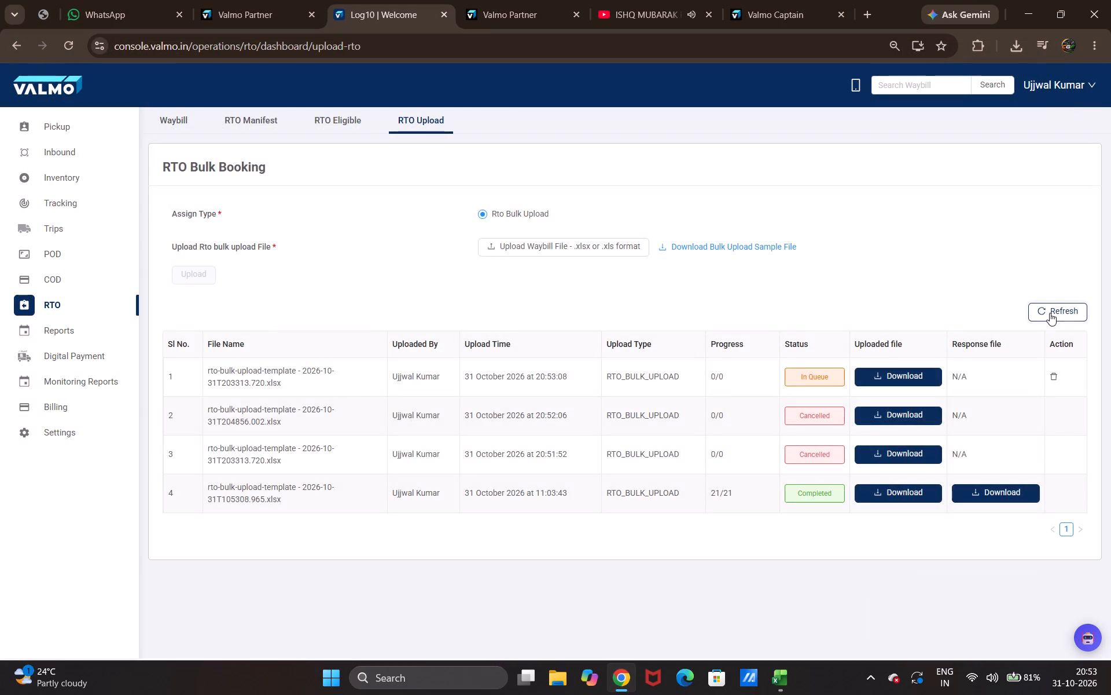
left_click(1050, 312)
left_click(1050, 312)
double_click(1050, 312)
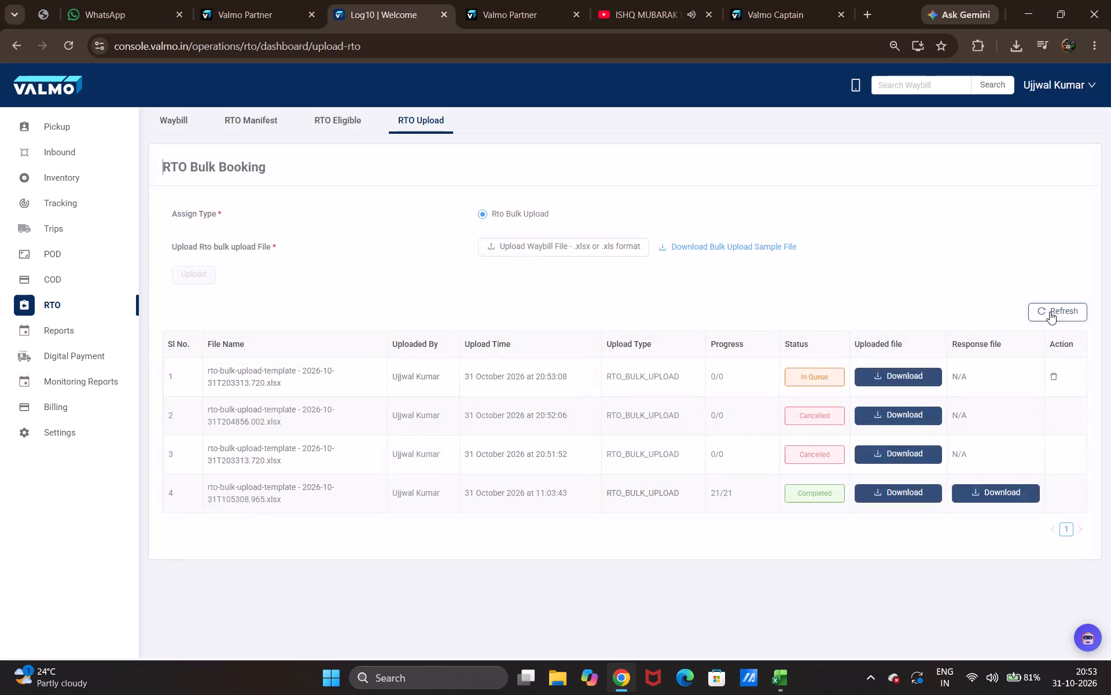
Refresh the upload list, view the RTO Eligible page, and reopen RTO Upload to recheck the queued 203313.720 file's status.
left_click(1050, 312)
left_click(78, 278)
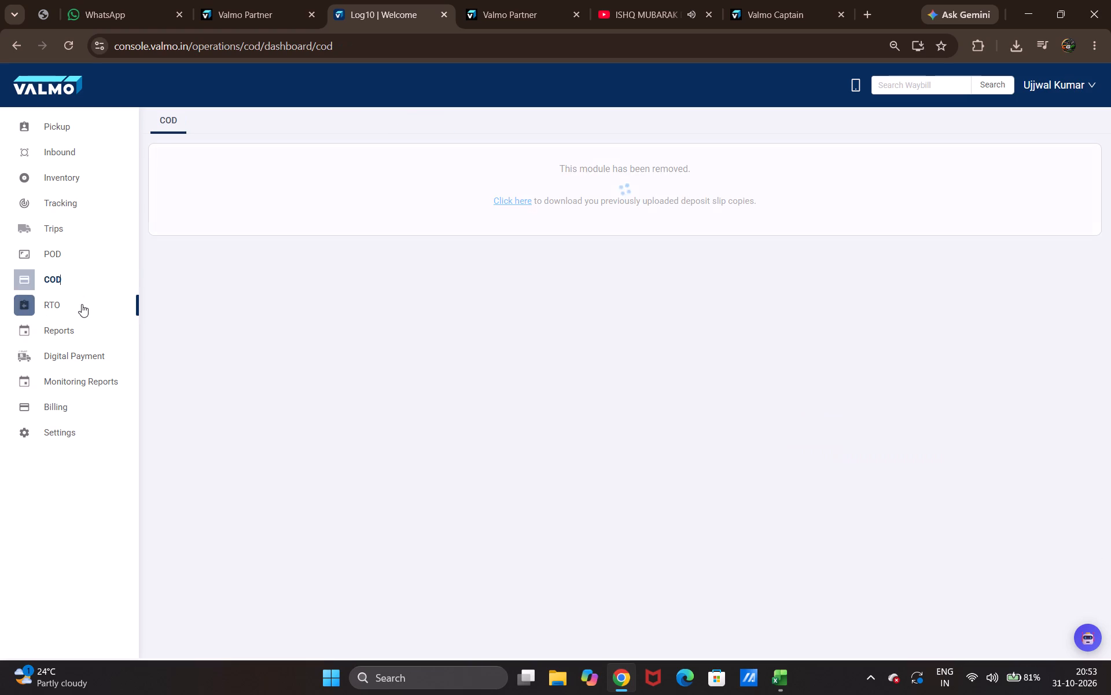
left_click(82, 304)
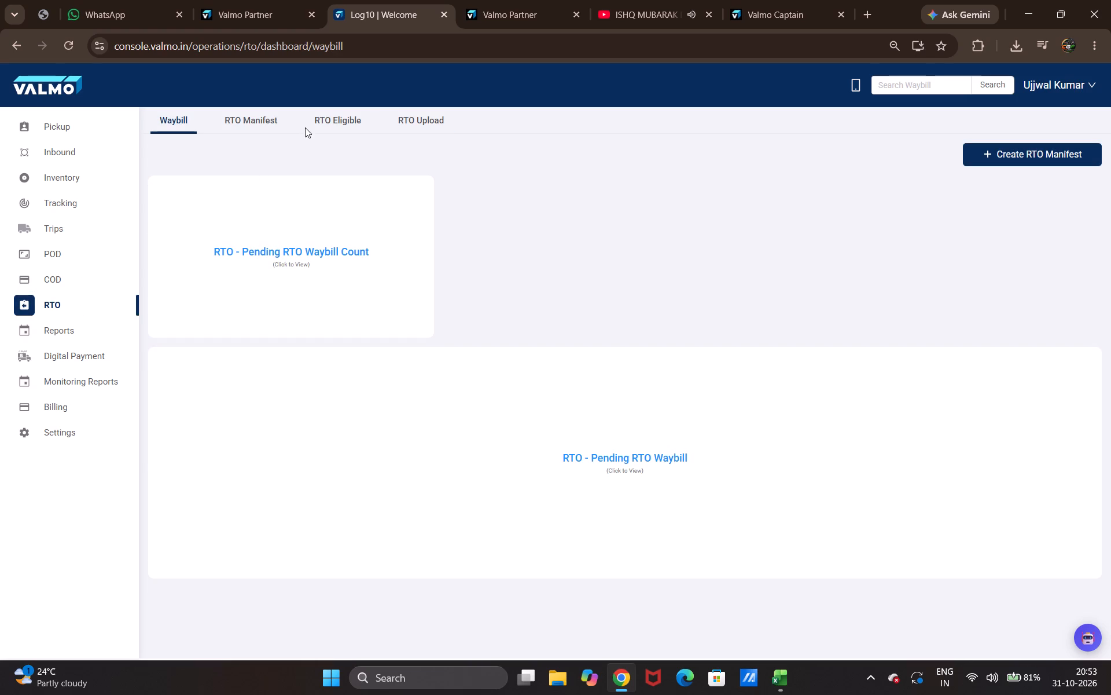
left_click(358, 118)
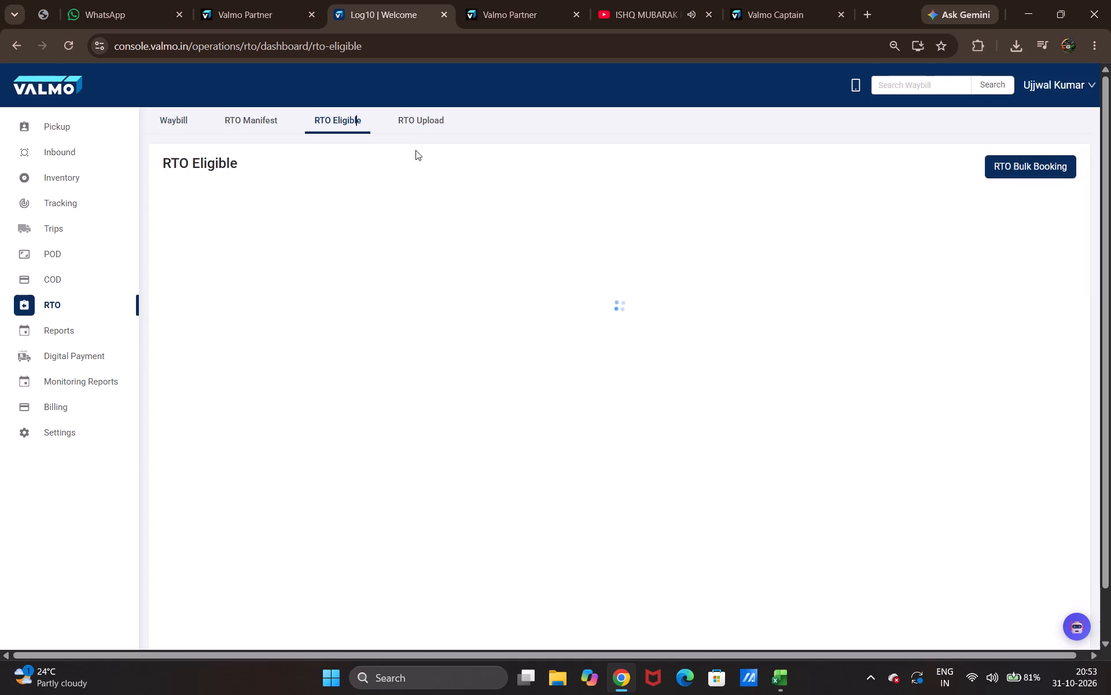
left_click(422, 125)
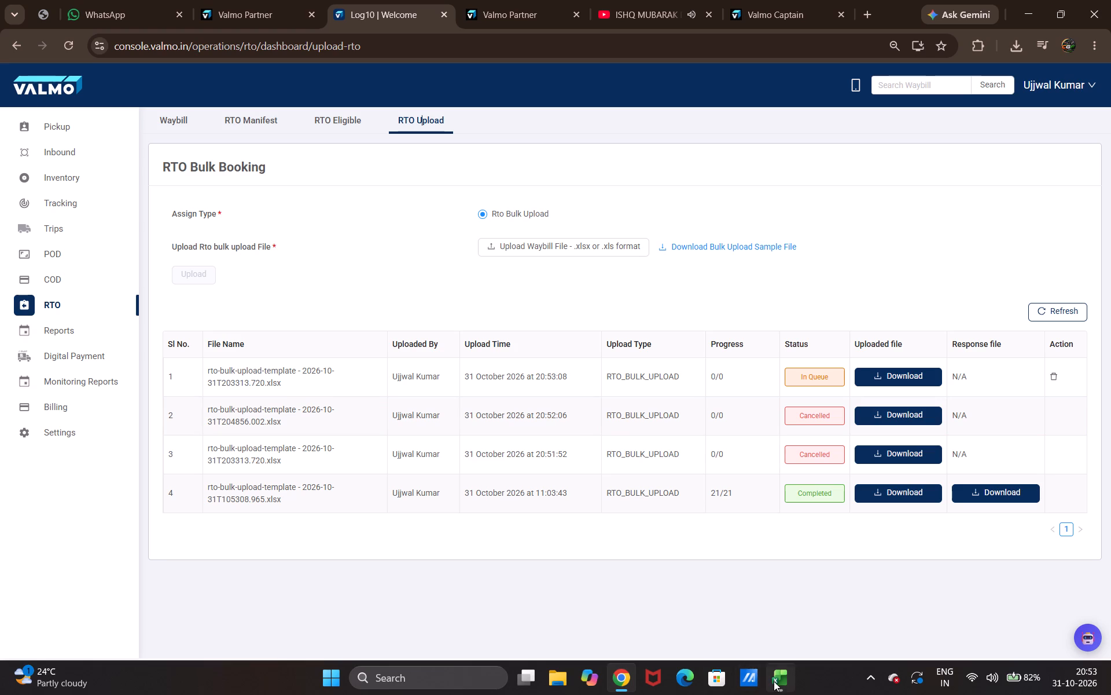
Open rto-bulk-upload-template - 2026-10-31T203313.720 from File Explorer's recent files and check its rows in Excel.
double_click(563, 676)
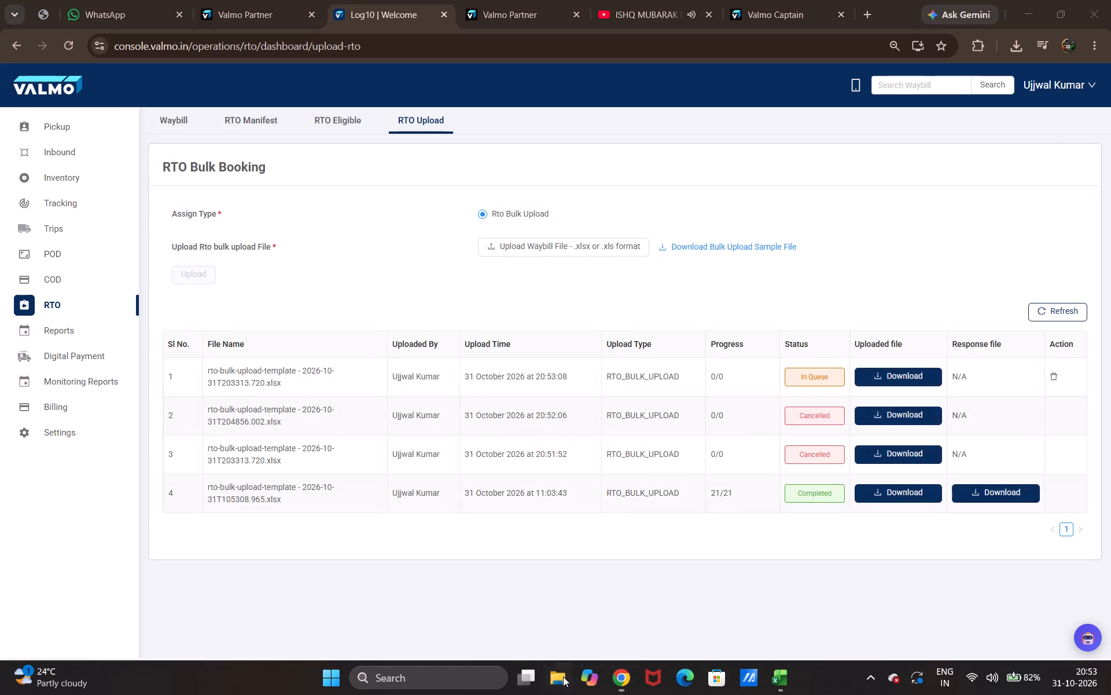
left_click(563, 674)
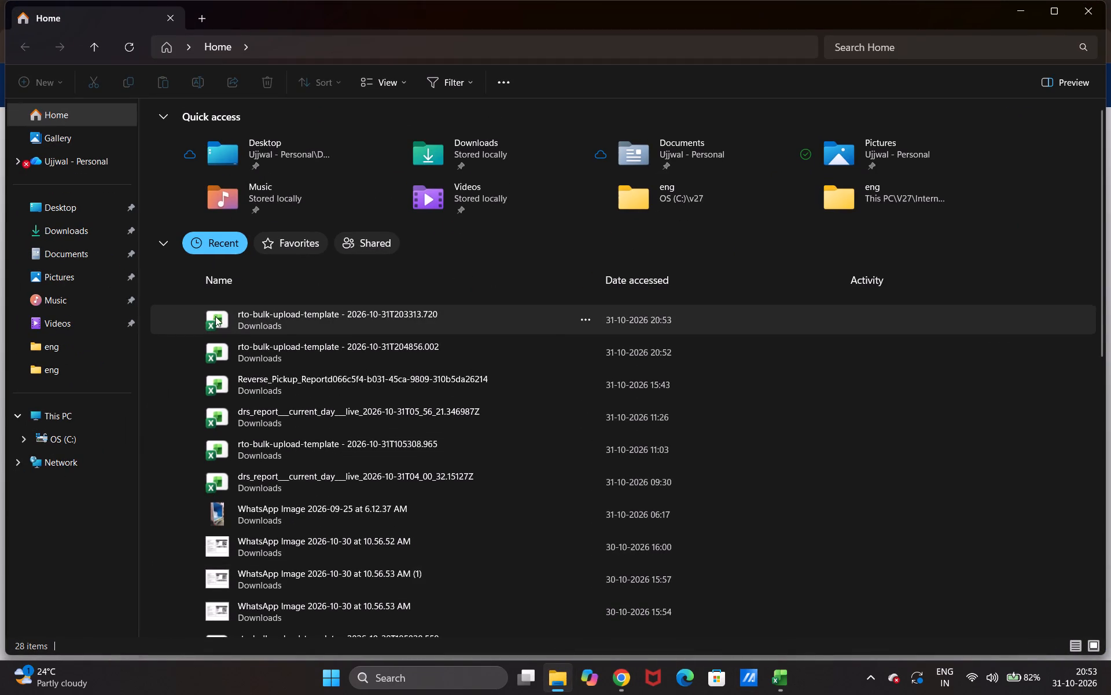
double_click(236, 325)
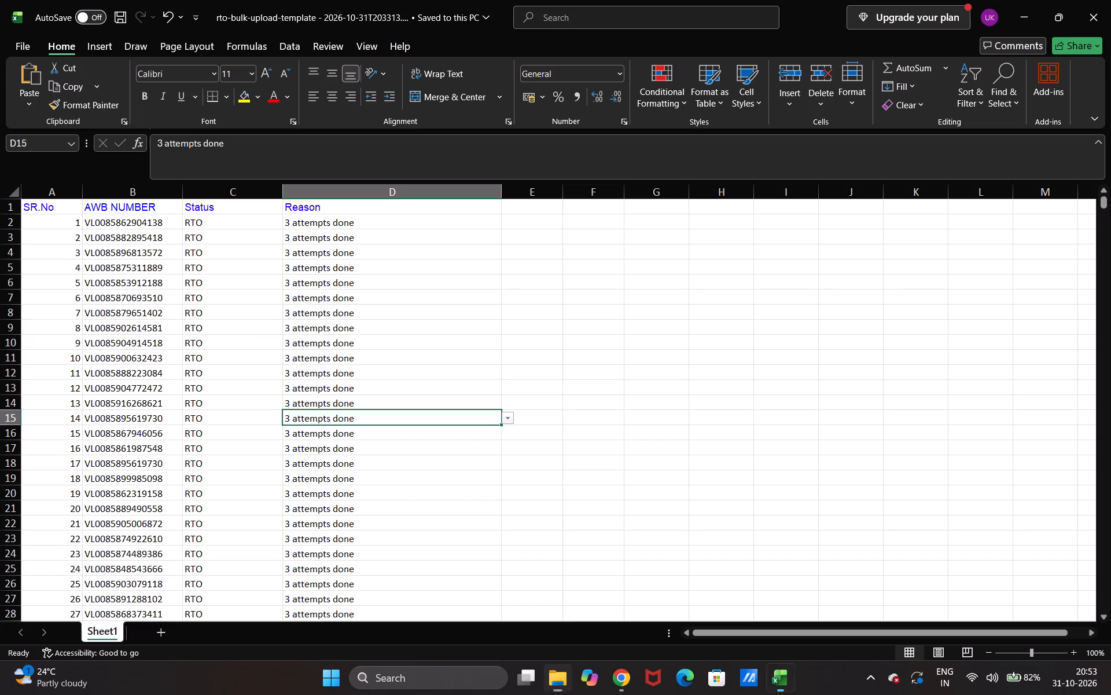
scroll(270, 425, "down", 3)
scroll(295, 447, "up", 10)
scroll(306, 483, "down", 6)
scroll(303, 461, "up", 6)
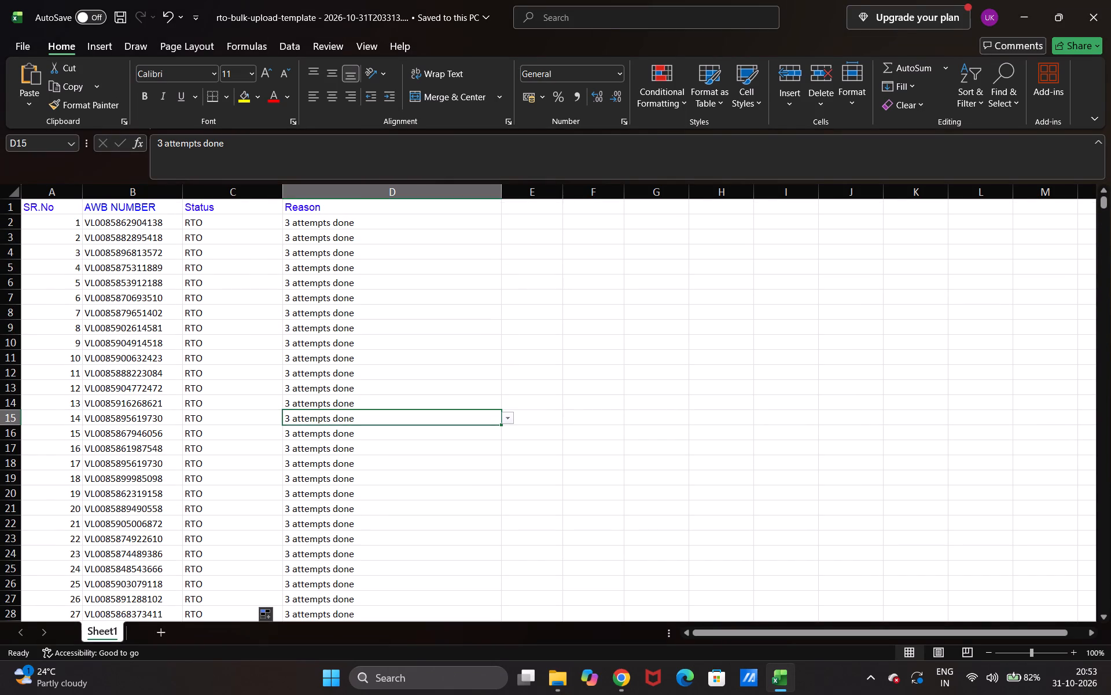
left_click(1021, 0)
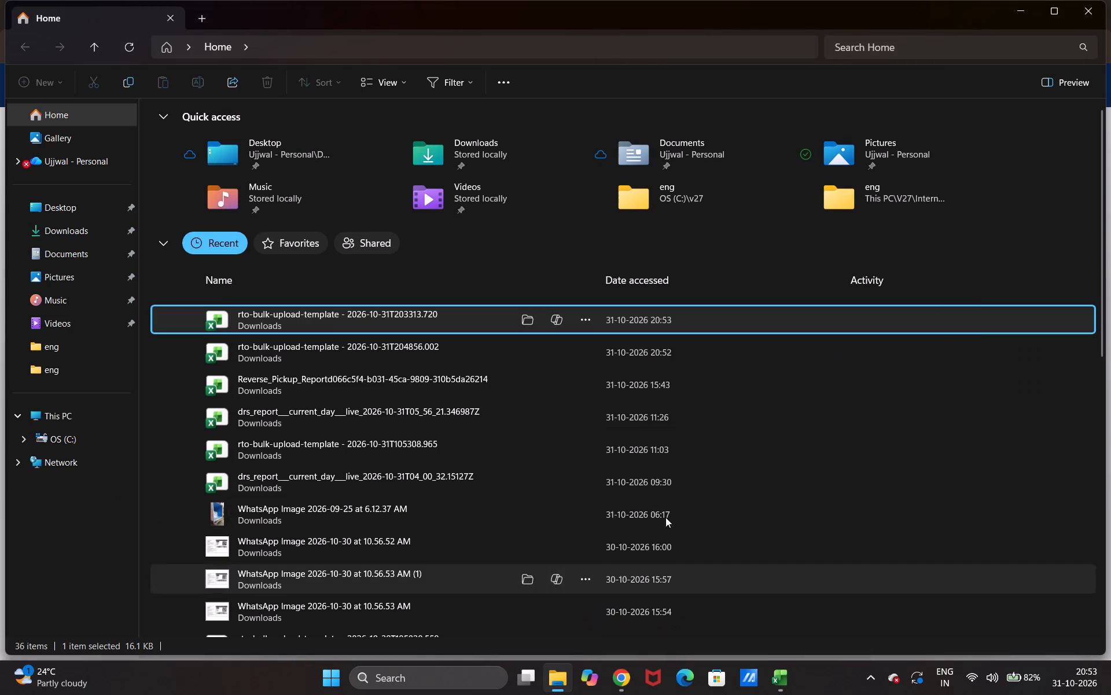
Open the Downloads folder in File Explorer and reopen the 203313.720 template from there to verify it is the completed workbook.
left_click(583, 316)
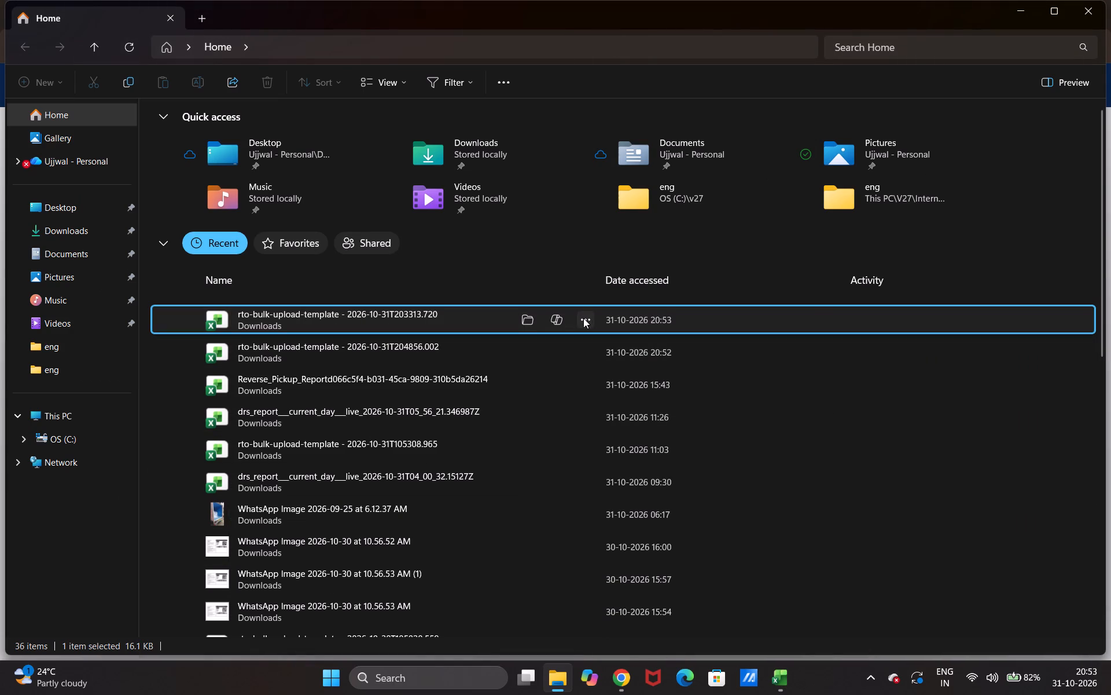
right_click(583, 318)
left_click_drag(143, 335, 149, 338)
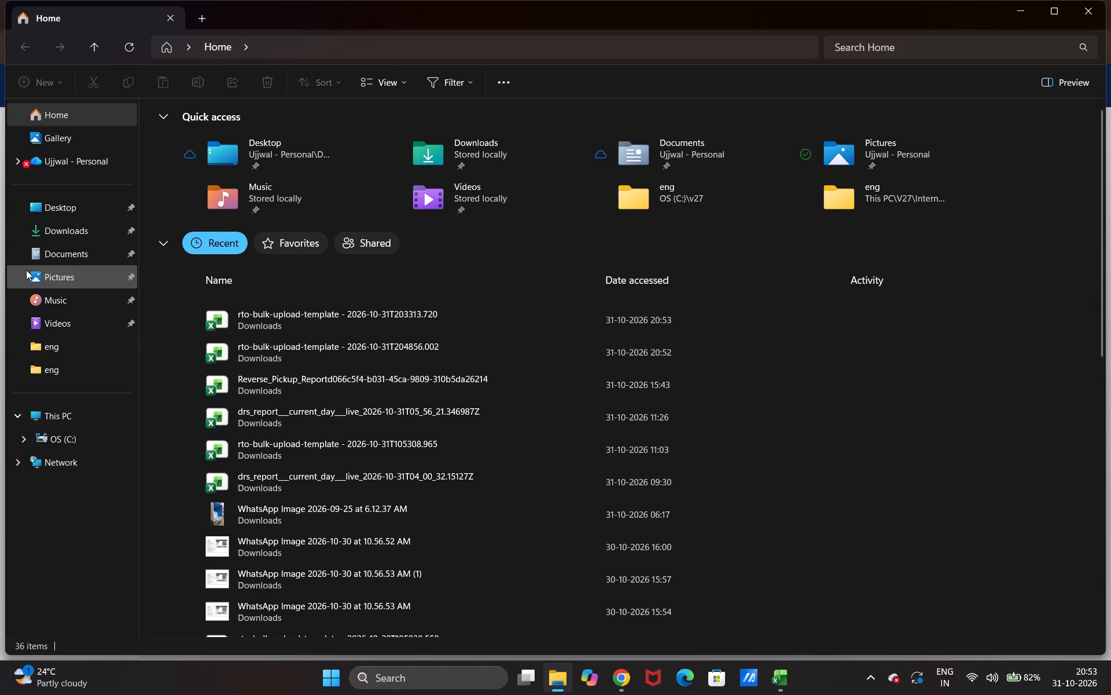
left_click(69, 236)
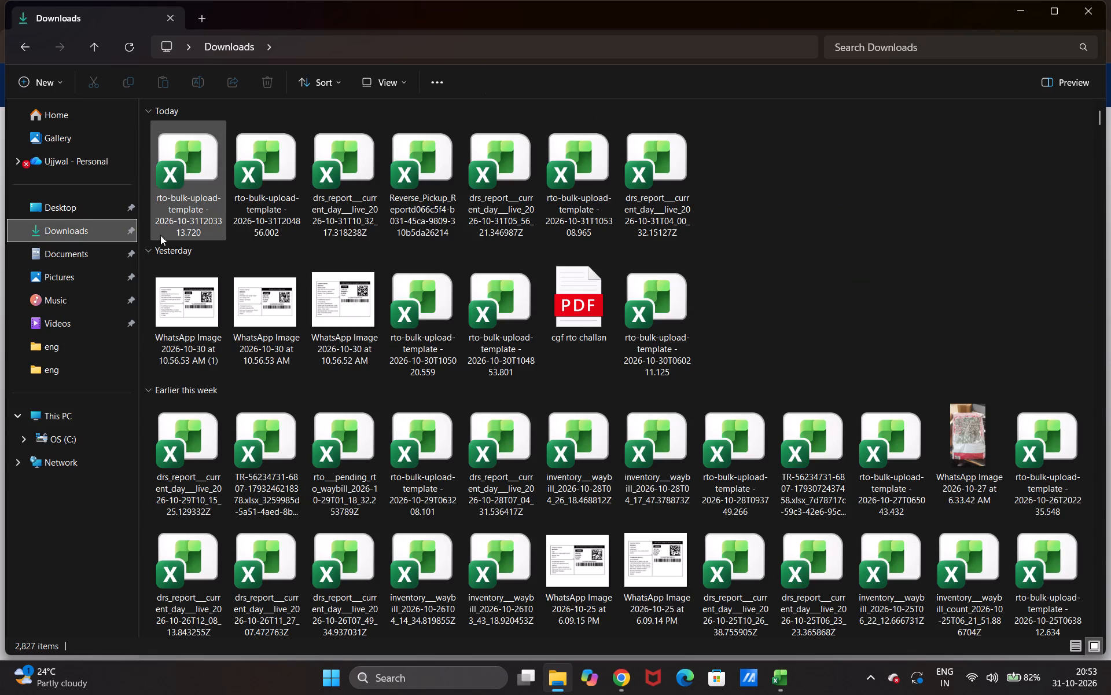
double_click(190, 197)
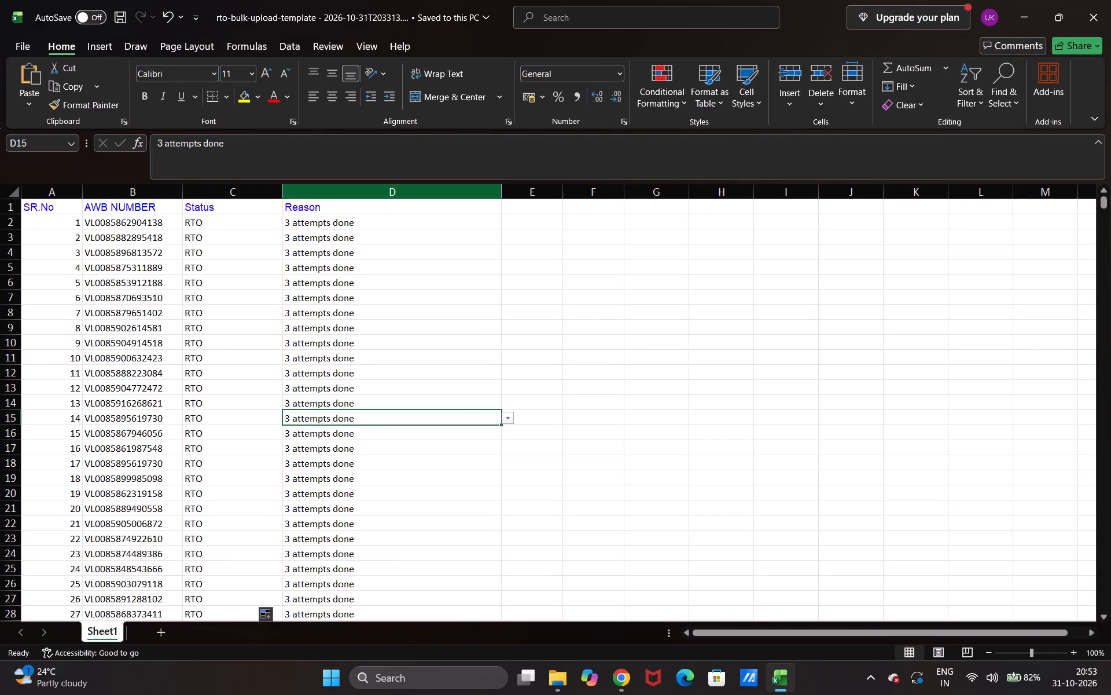
left_click(1027, 12)
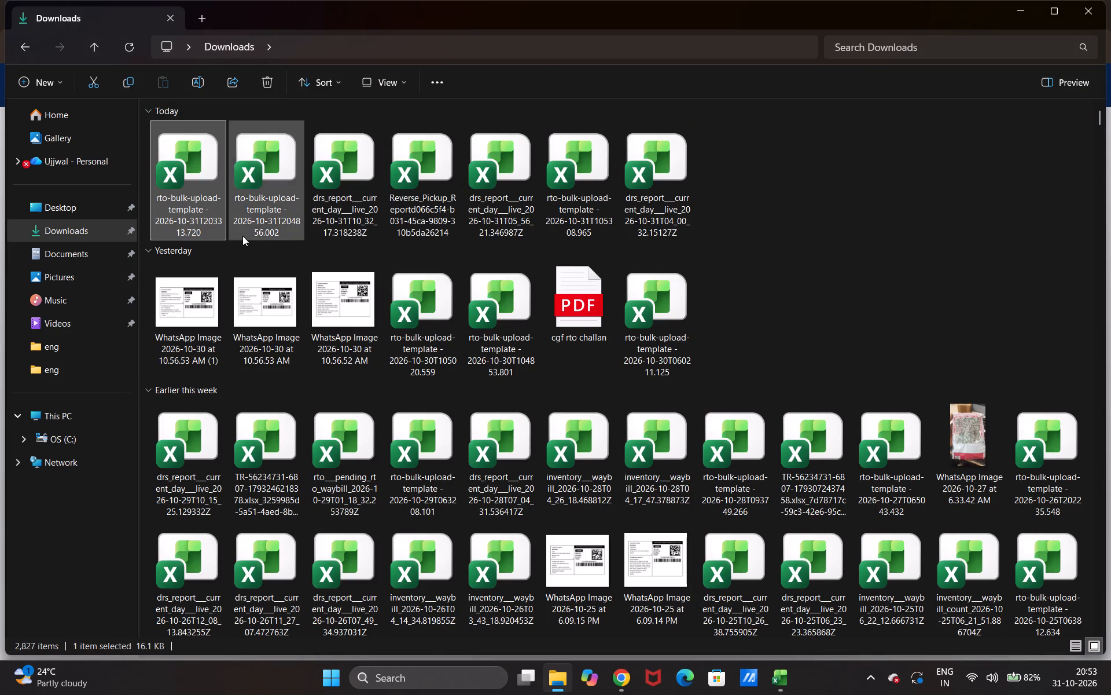
Open the rto-bulk-upload-template - 2026-10-31T204856.002 workbook from Downloads to inspect it, and close it.
left_click_drag(239, 249, 284, 219)
left_click(238, 231)
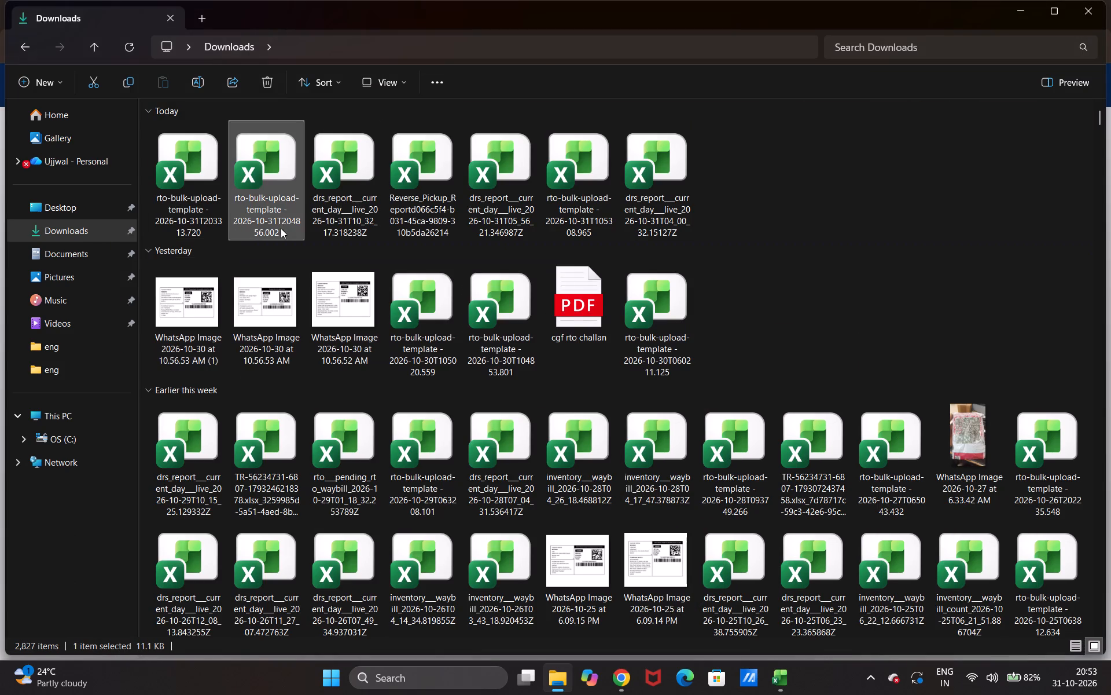
double_click(256, 182)
left_click(1086, 13)
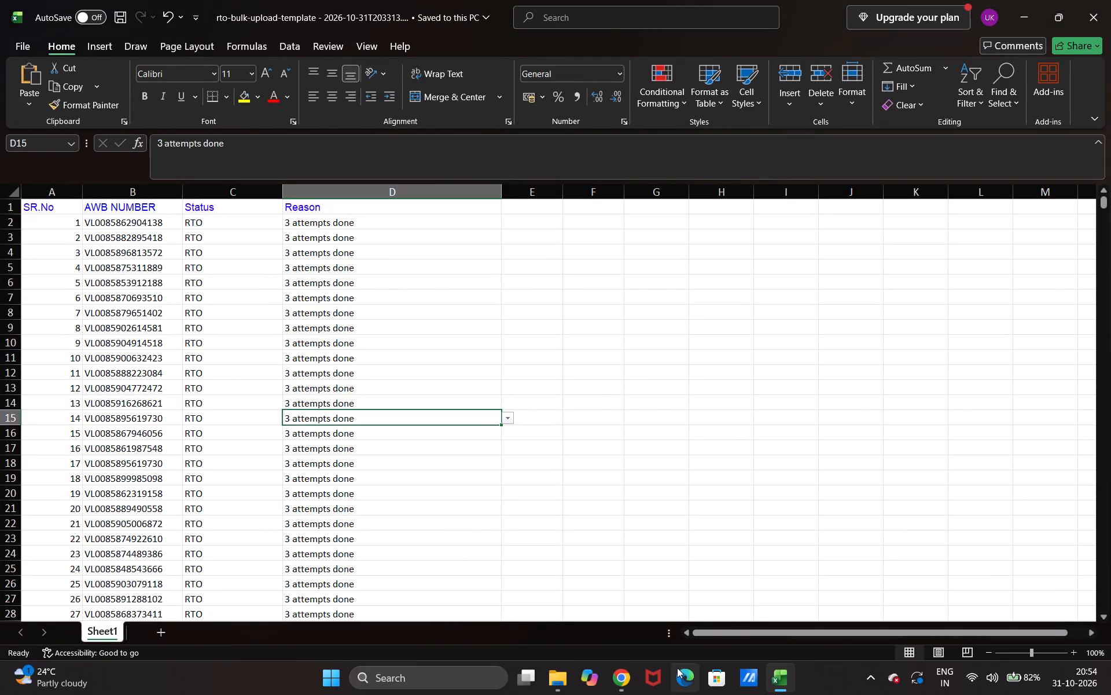
Check the upload list in Chrome and delete the 204856.002 template file from the Downloads folder.
left_click(624, 668)
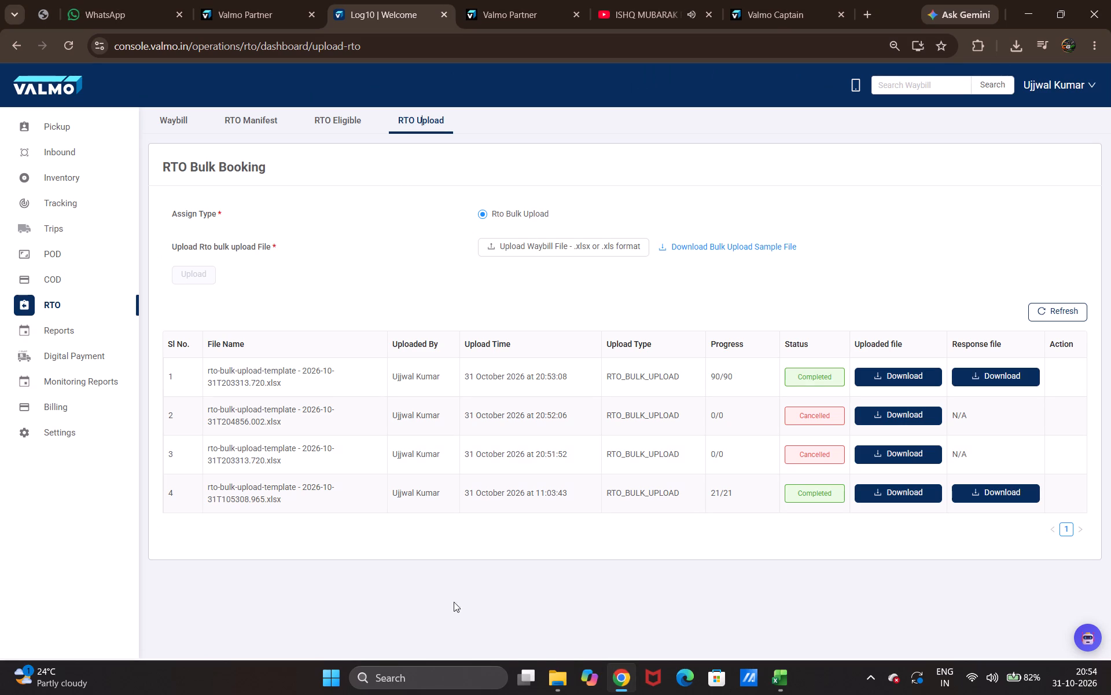
left_click(569, 677)
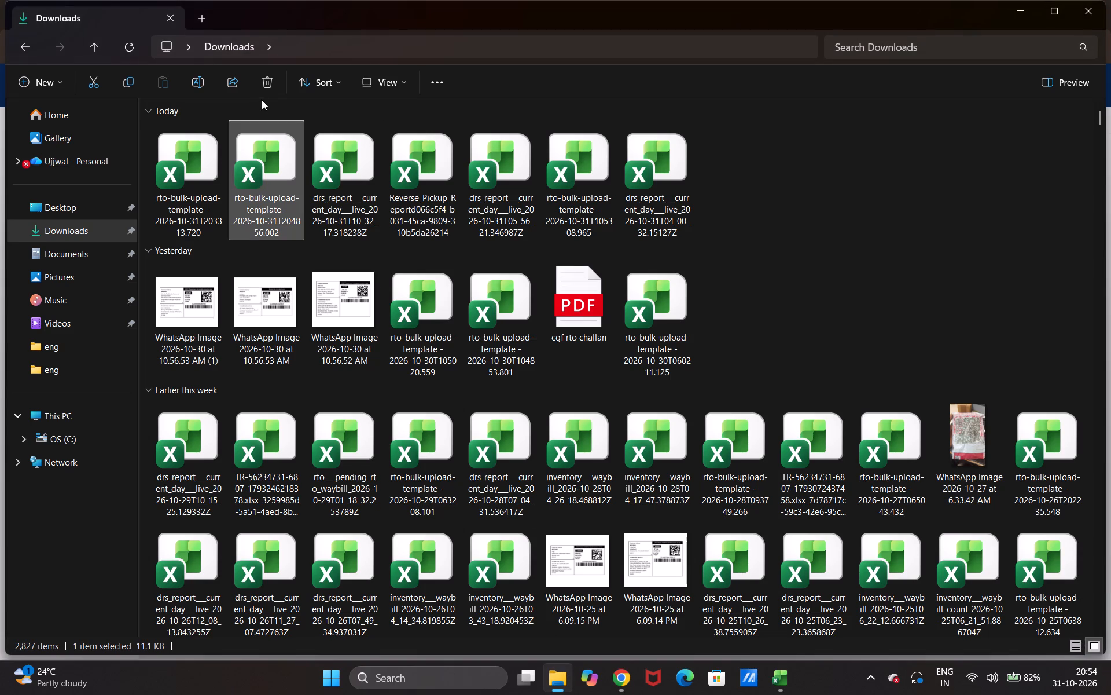
left_click(265, 91)
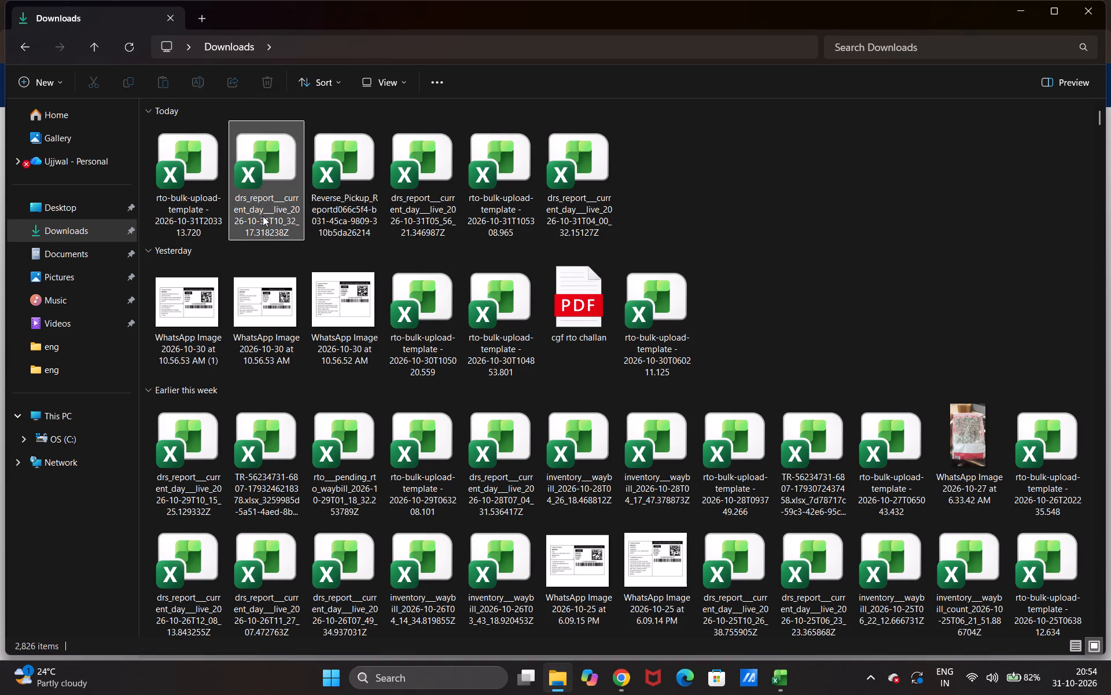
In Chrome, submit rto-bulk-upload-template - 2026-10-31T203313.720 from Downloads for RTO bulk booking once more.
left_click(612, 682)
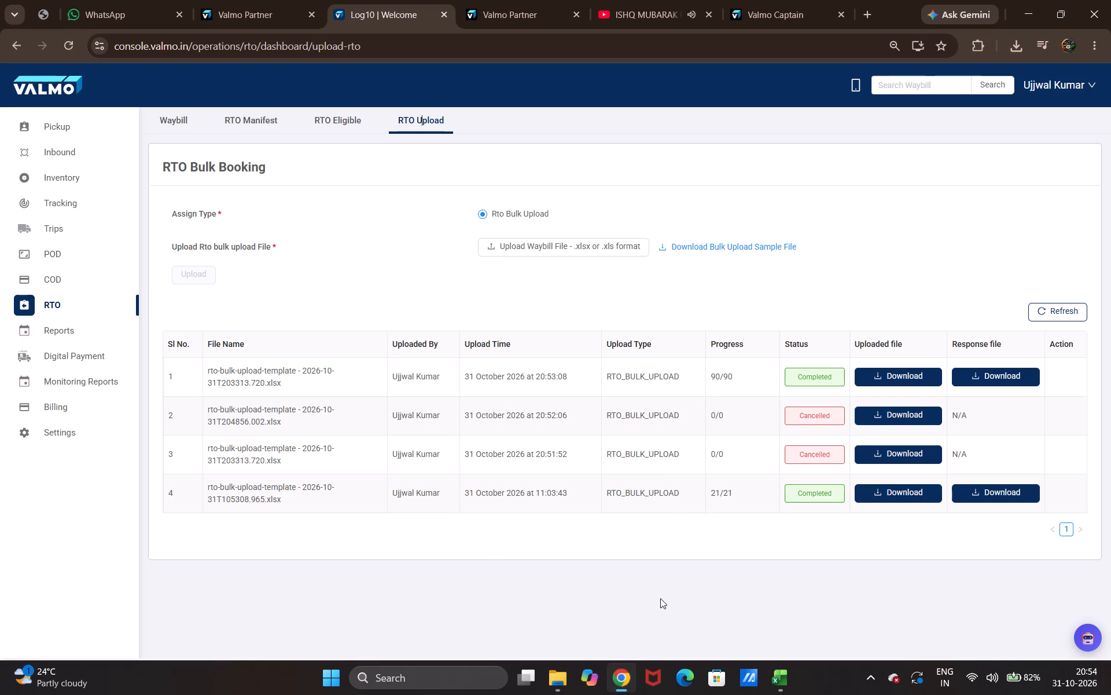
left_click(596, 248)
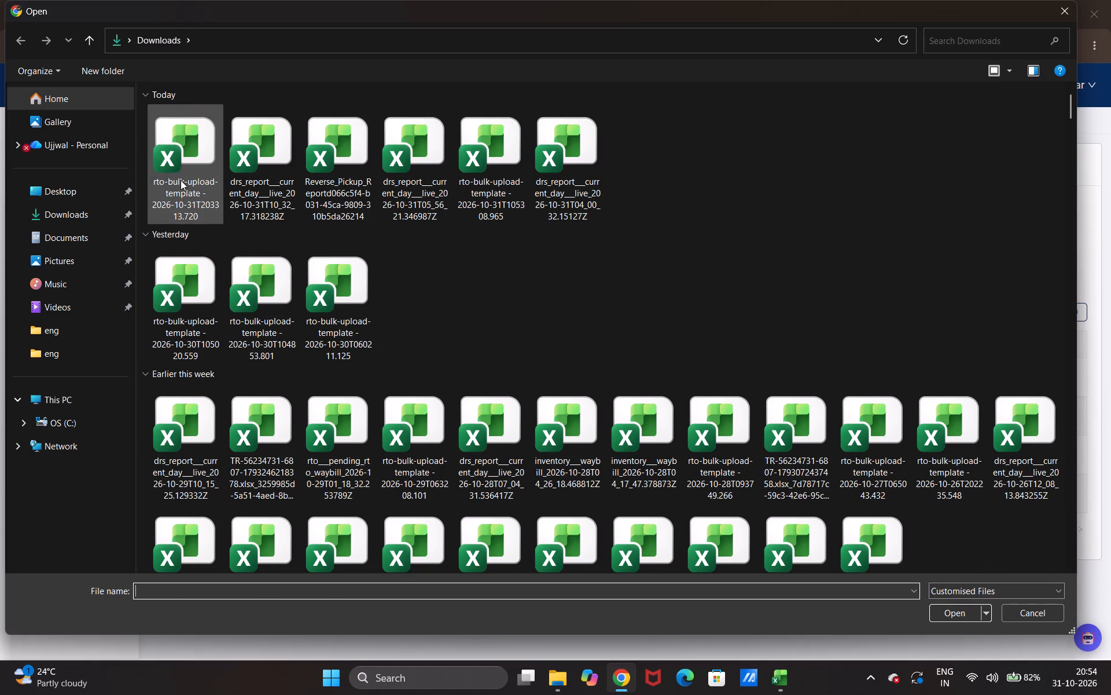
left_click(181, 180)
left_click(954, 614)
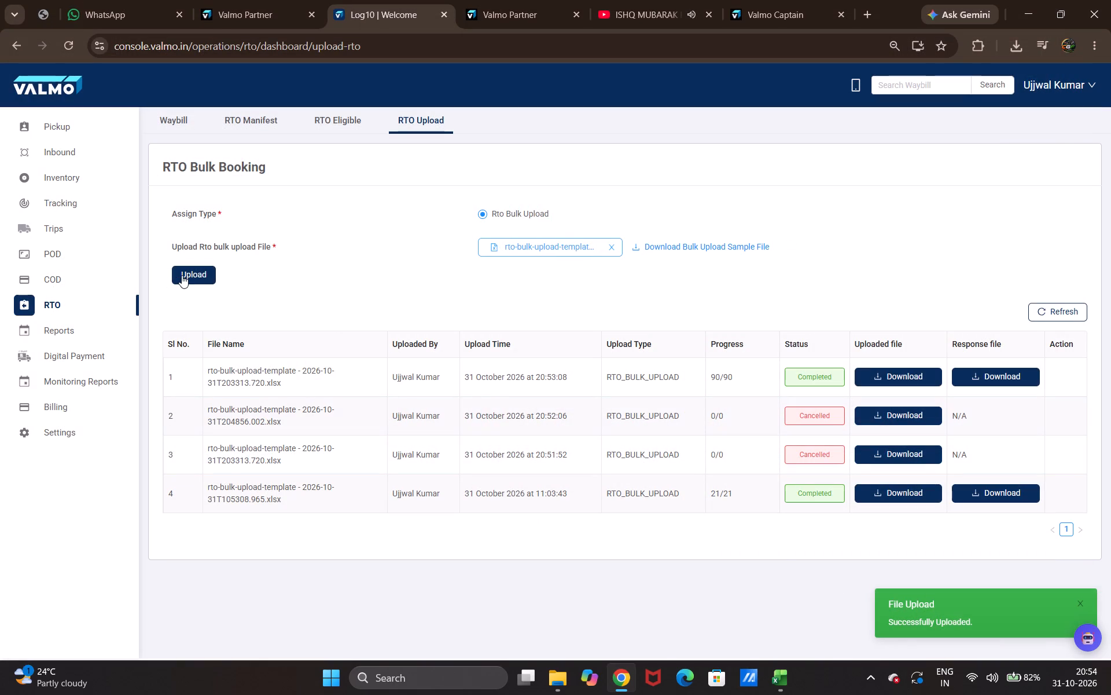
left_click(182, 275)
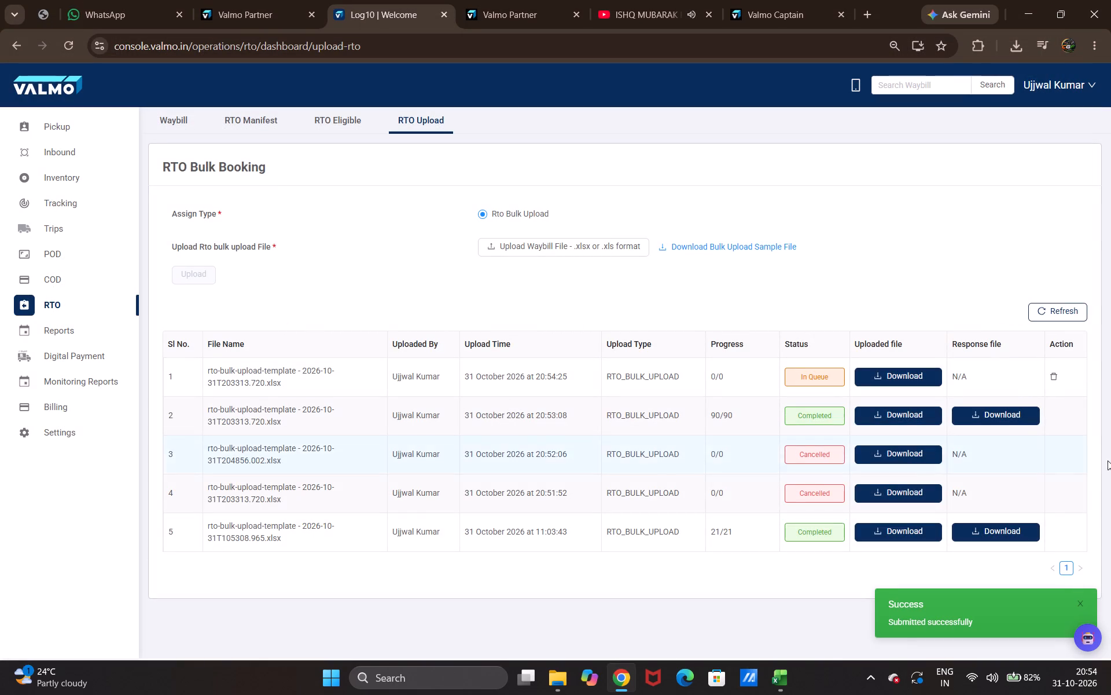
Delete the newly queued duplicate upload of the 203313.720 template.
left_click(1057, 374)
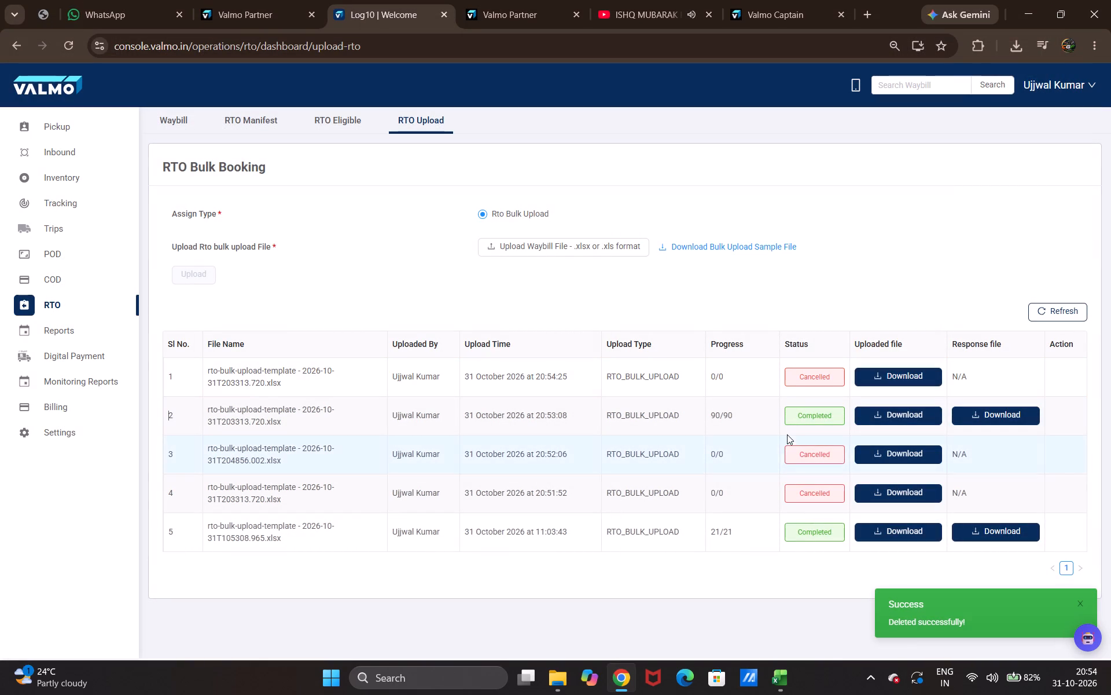
Reload the RTO section to check the RTO Eligible page, and return to the RTO Upload list.
left_click(78, 281)
left_click(78, 302)
left_click(352, 128)
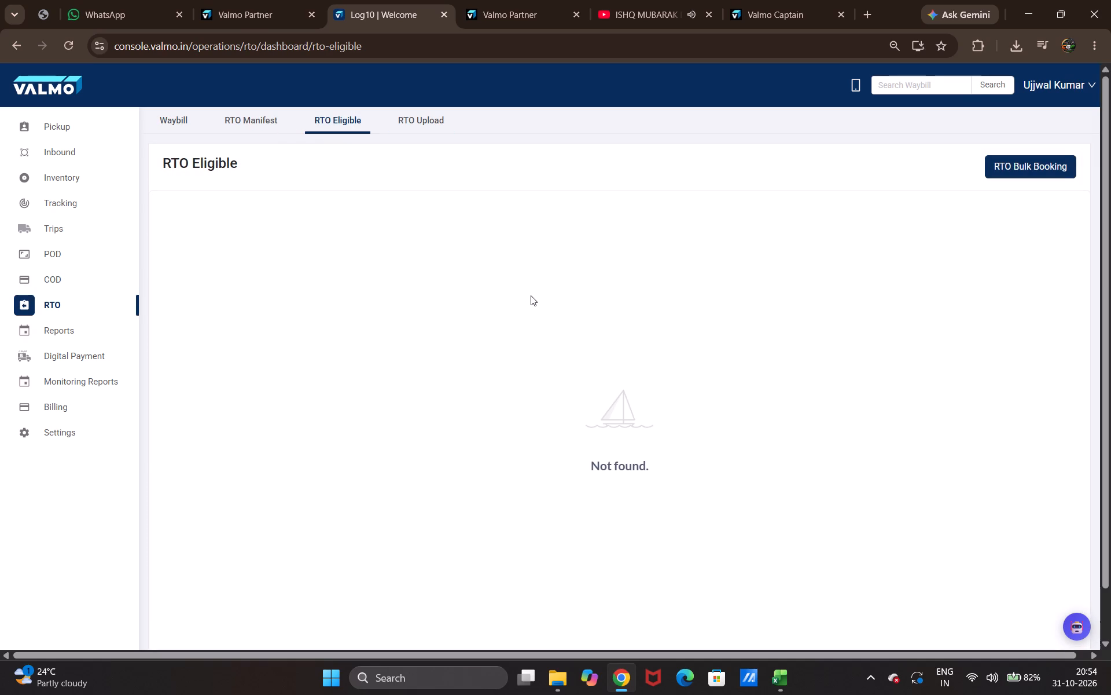
left_click(436, 126)
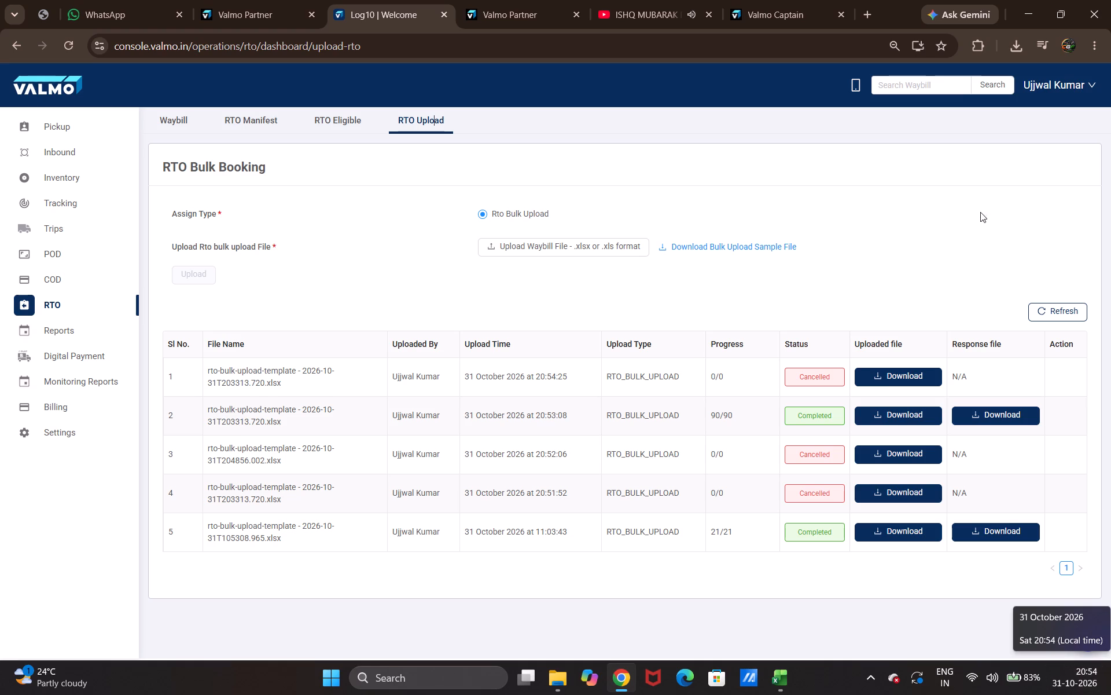
Switch to Excel to look over the 203313.720 workbook once more, and return to the upload list in Chrome.
left_click(1029, 14)
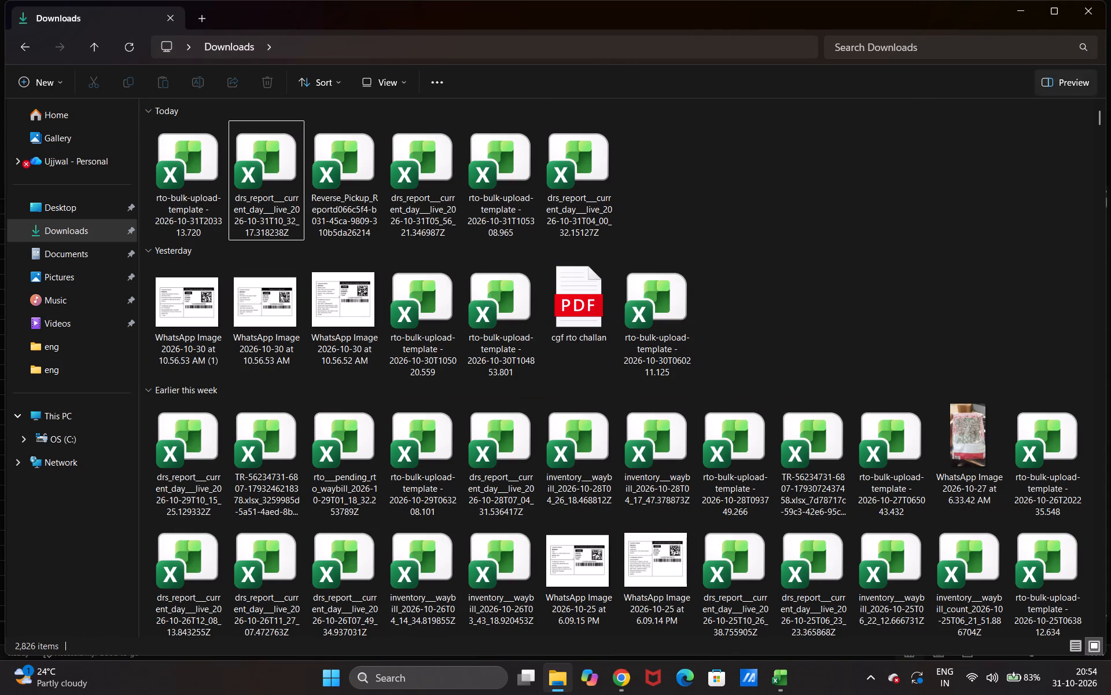
left_click(778, 678)
scroll(347, 424, "down", 5)
scroll(790, 434, "up", 5)
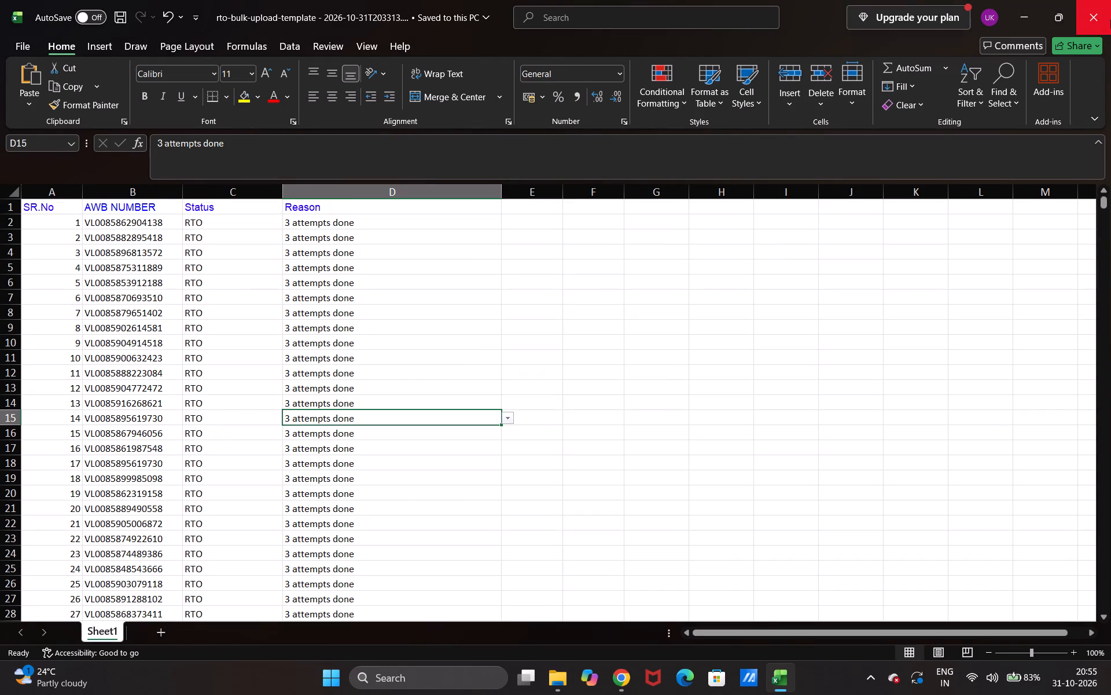
left_click(1031, 12)
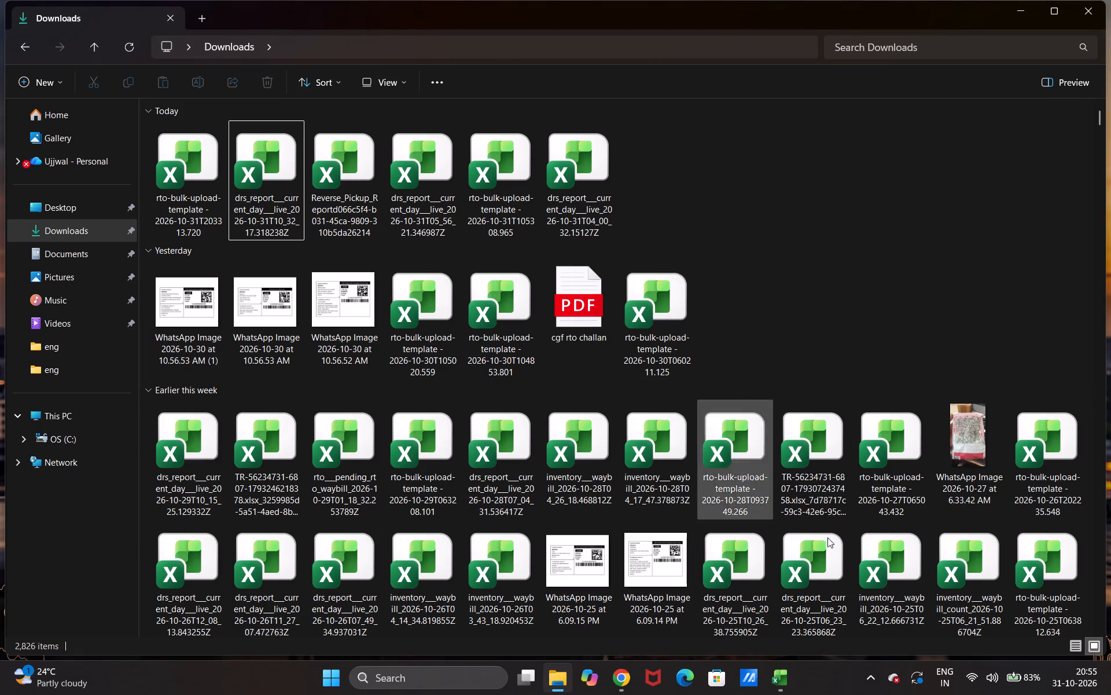
left_click(622, 678)
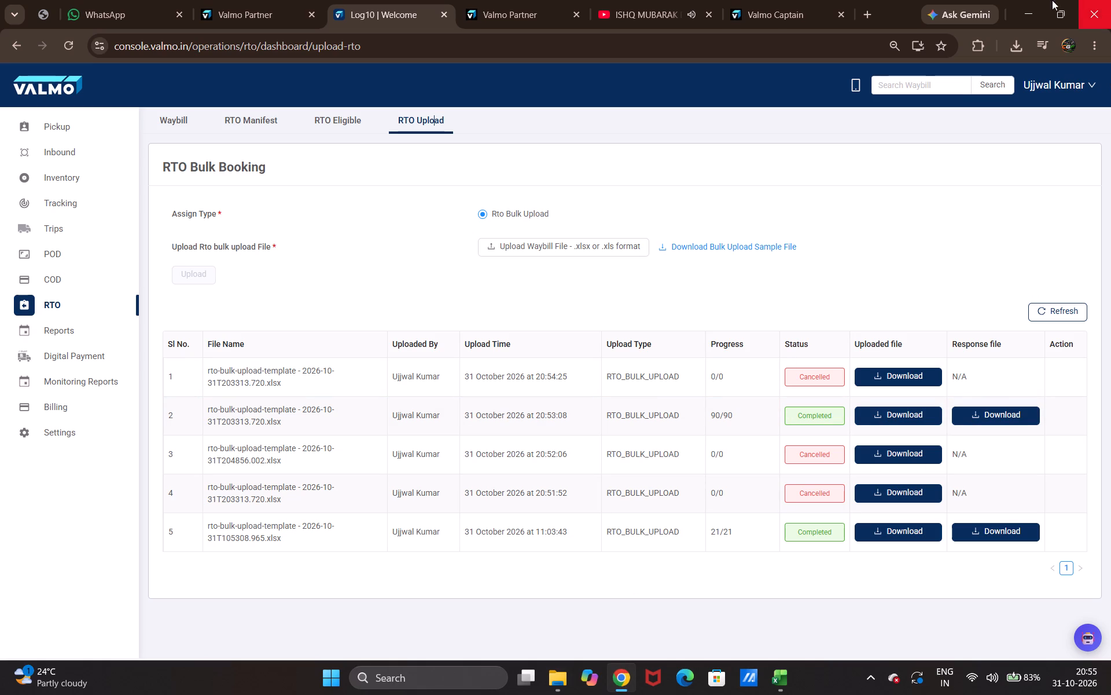
Pause the ISHQ MUBARAK video on YouTube, and minimize the Chrome and File Explorer windows to the desktop.
left_click(660, 8)
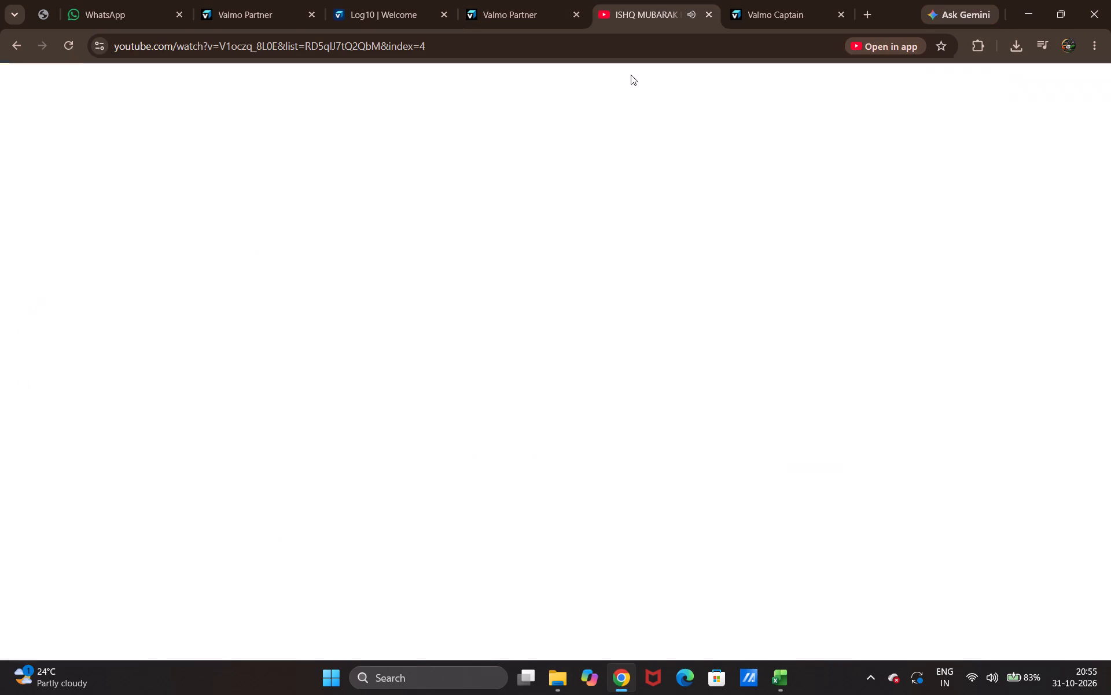
left_click(493, 298)
left_click(1030, 17)
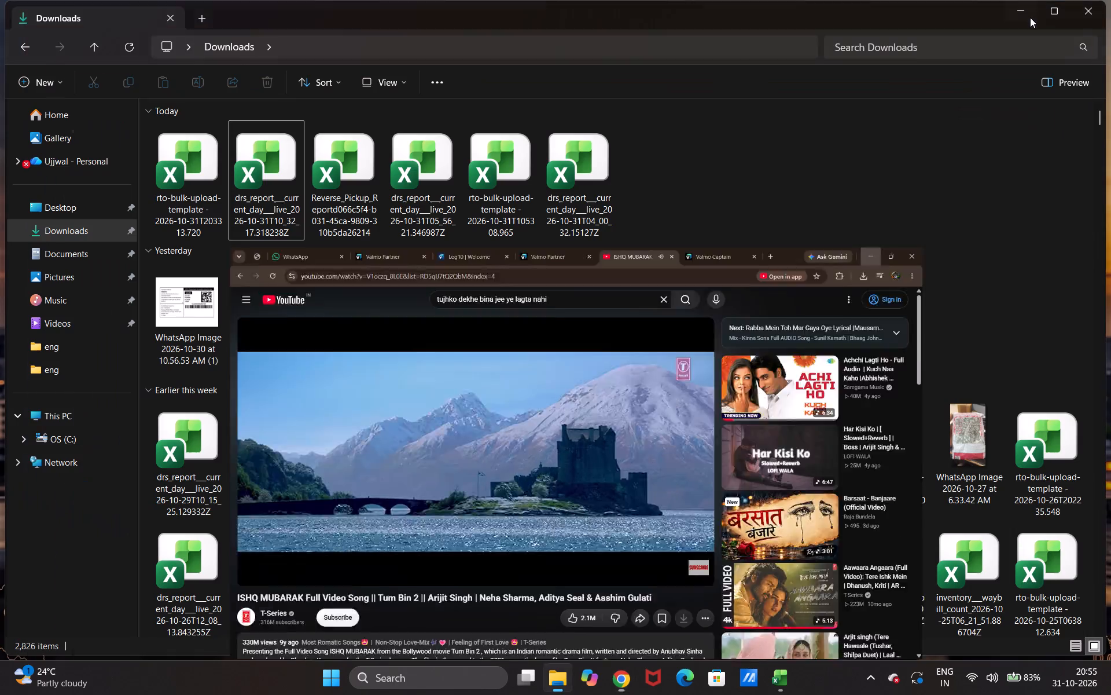
left_click(1023, 13)
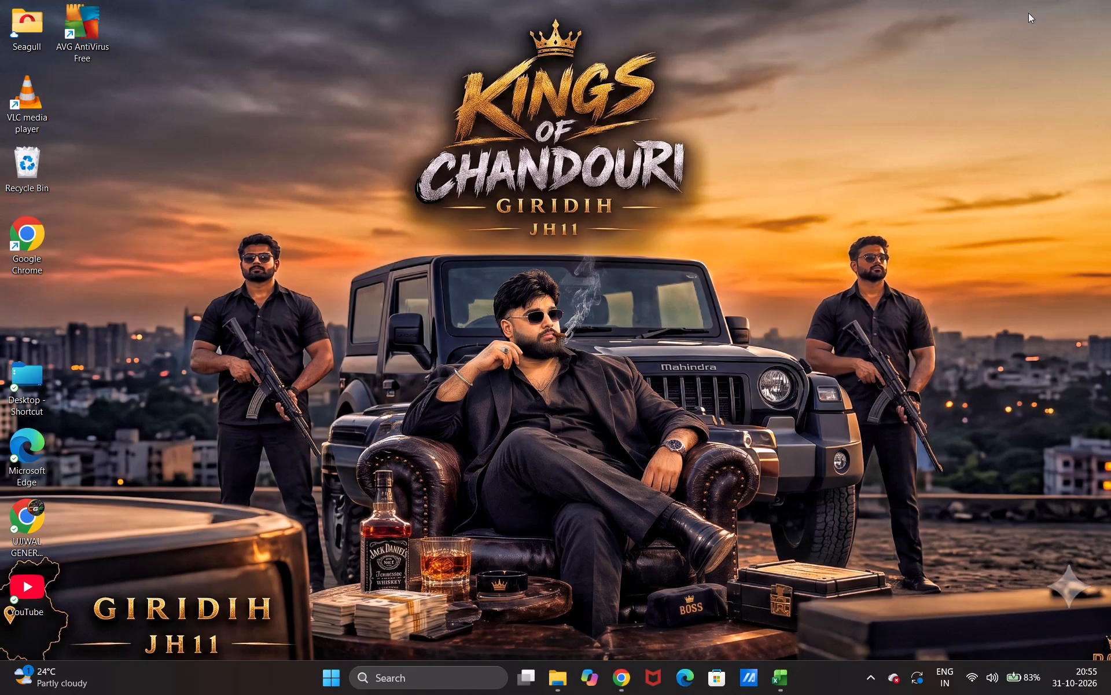